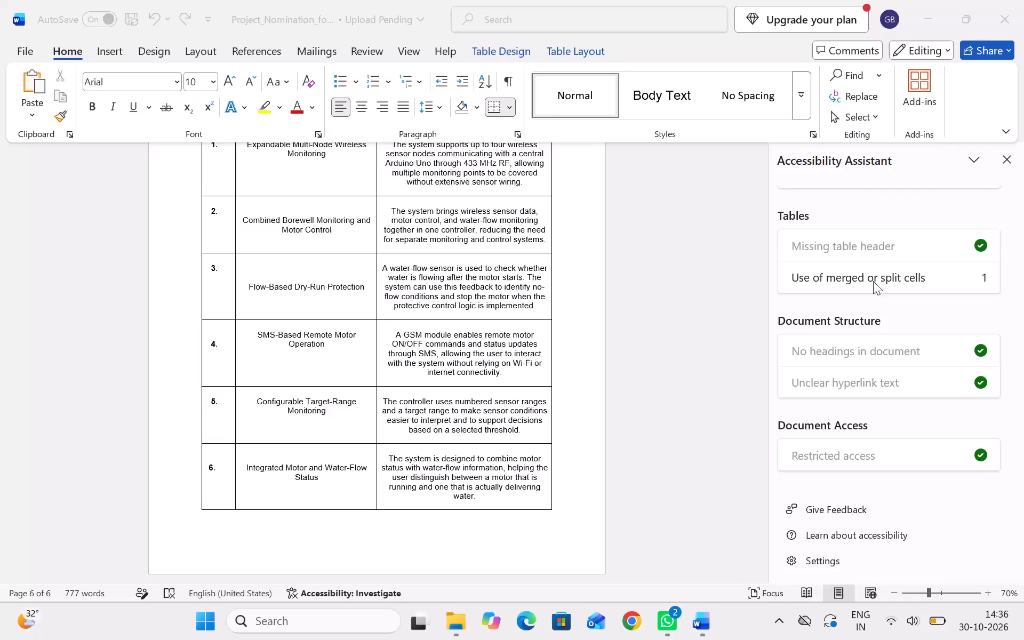
Close the Accessibility Assistant.
left_click(1004, 159)
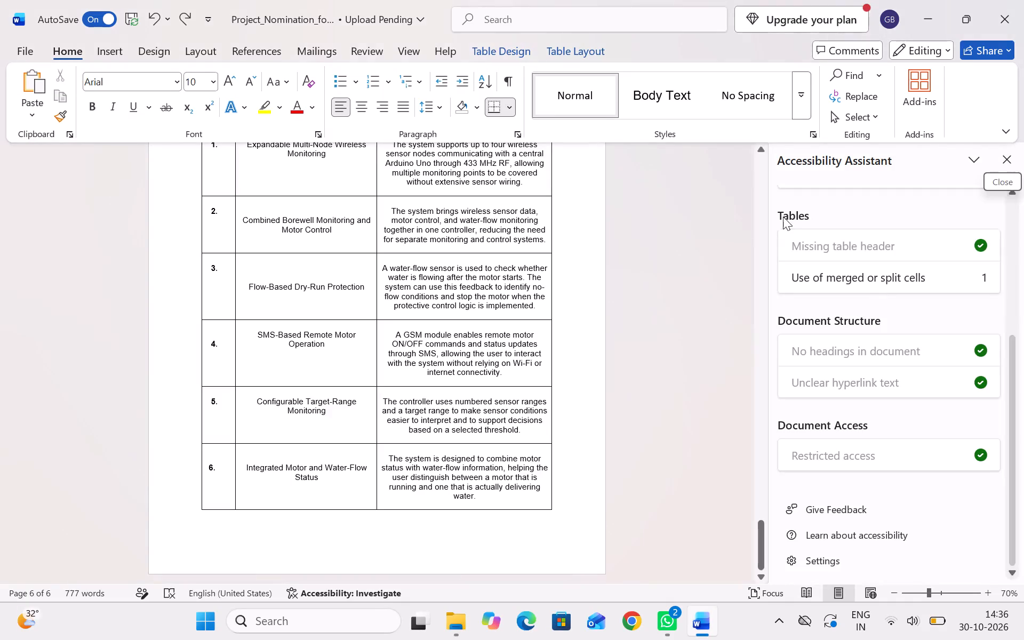
left_click(998, 151)
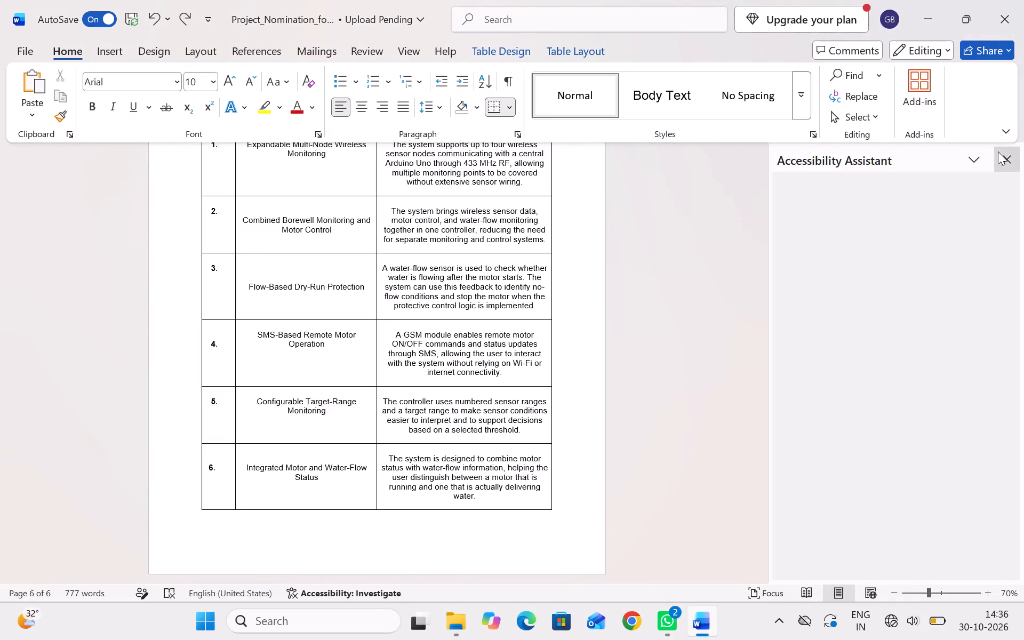
Undo the last edit, the Project Title entry in the nomination form's details table.
scroll(687, 235, "up", 17)
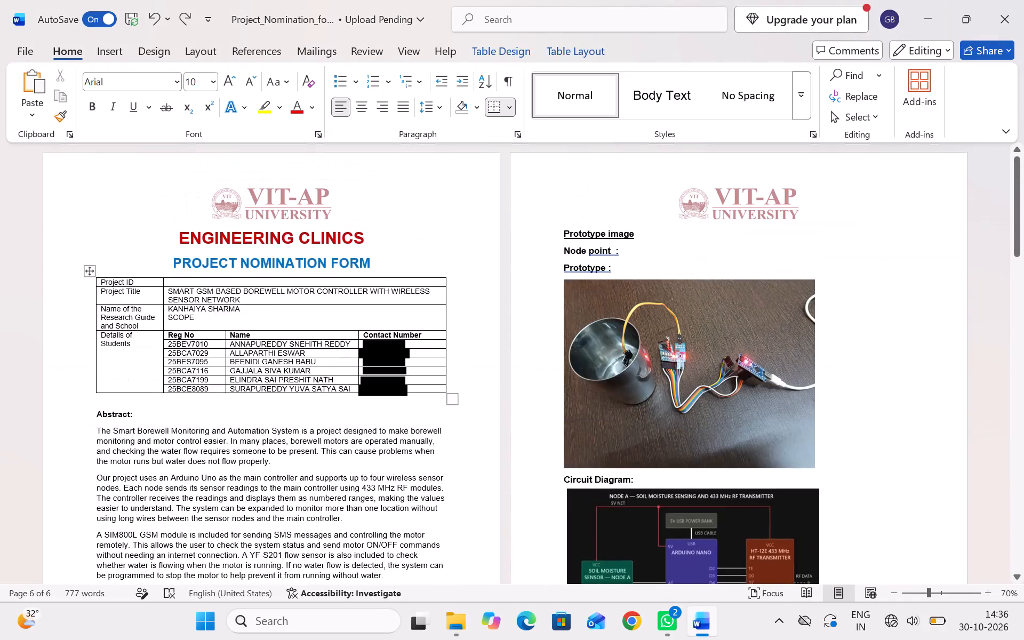
scroll(715, 319, "down", 1)
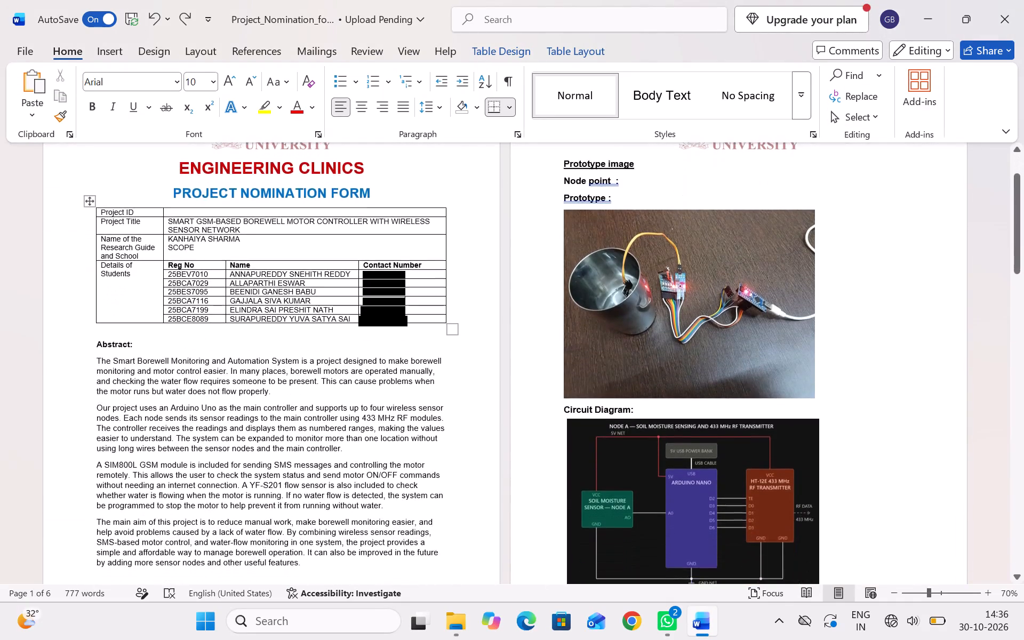
scroll(715, 319, "down", 2)
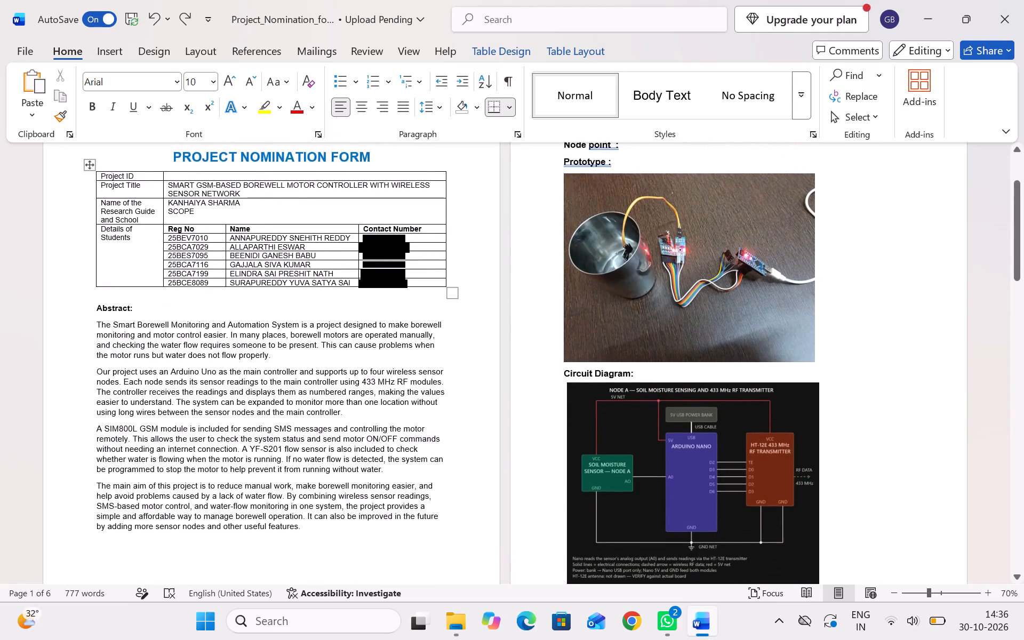
scroll(699, 296, "down", 1)
scroll(706, 83, "down", 4)
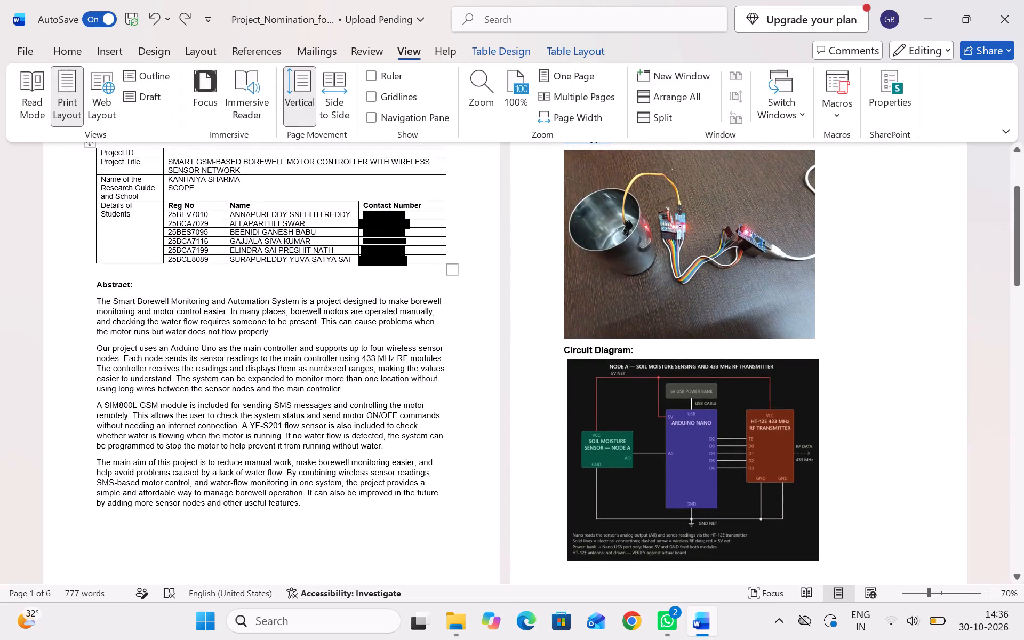
left_click(162, 14)
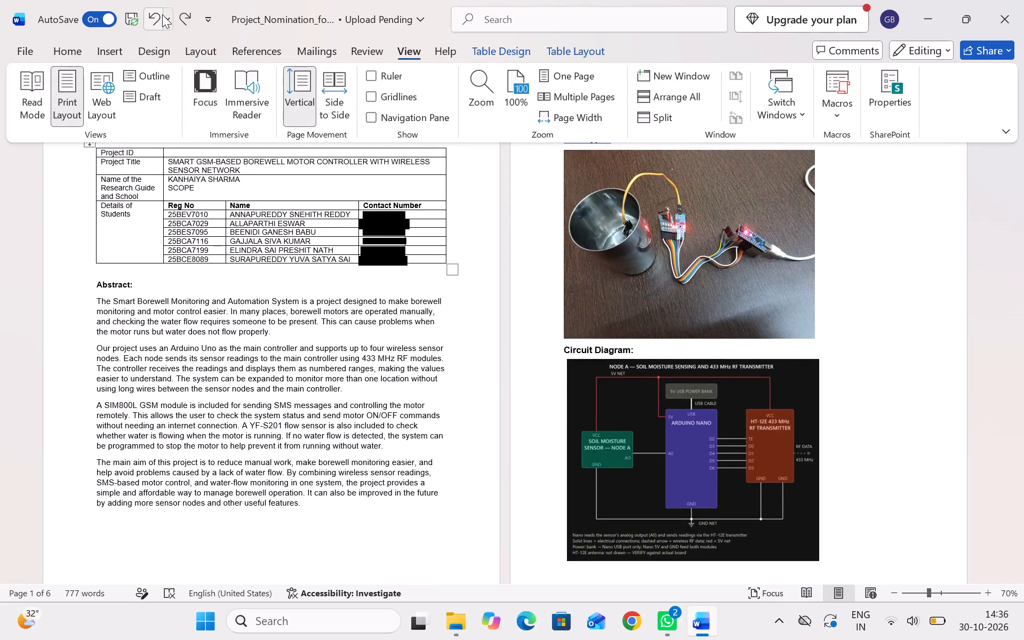
Look through the nomination form's pages, from the prototype images and circuit diagrams to the final tables, and return to the first page.
scroll(326, 413, "down", 7)
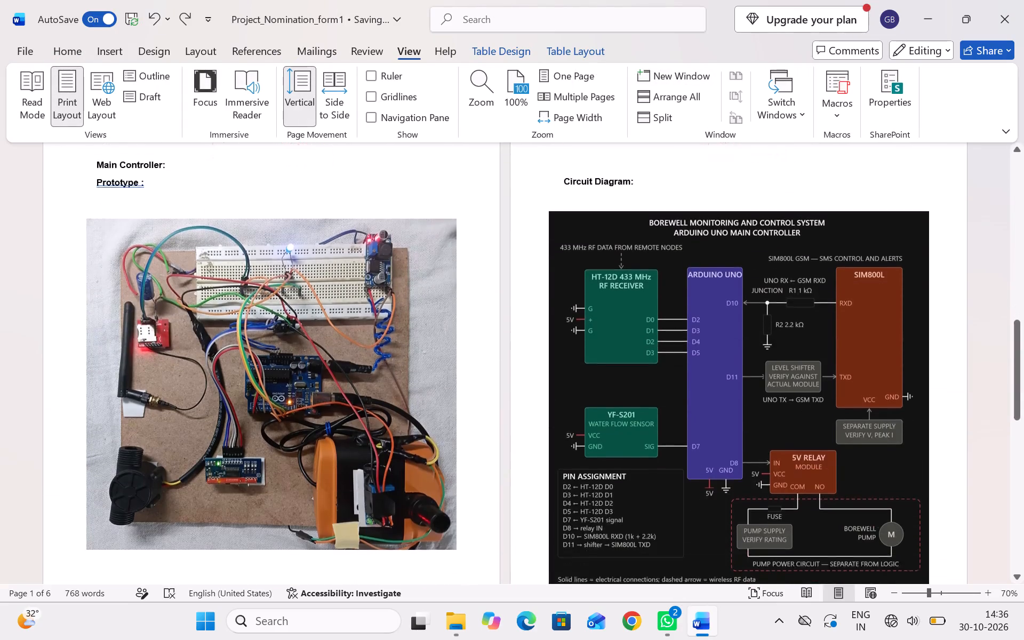
scroll(326, 413, "down", 9)
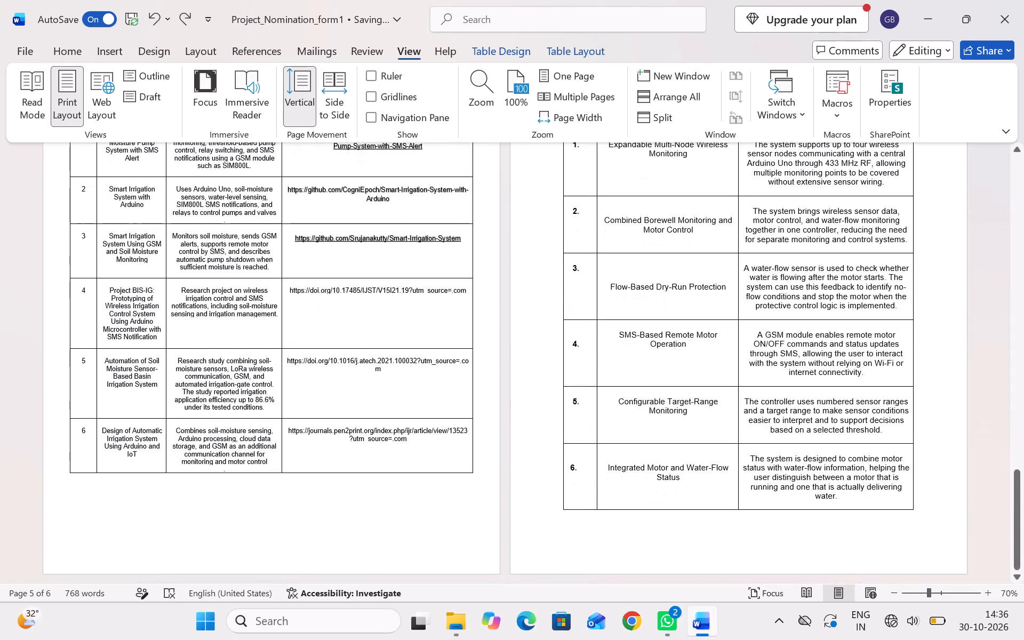
scroll(326, 398, "up", 13)
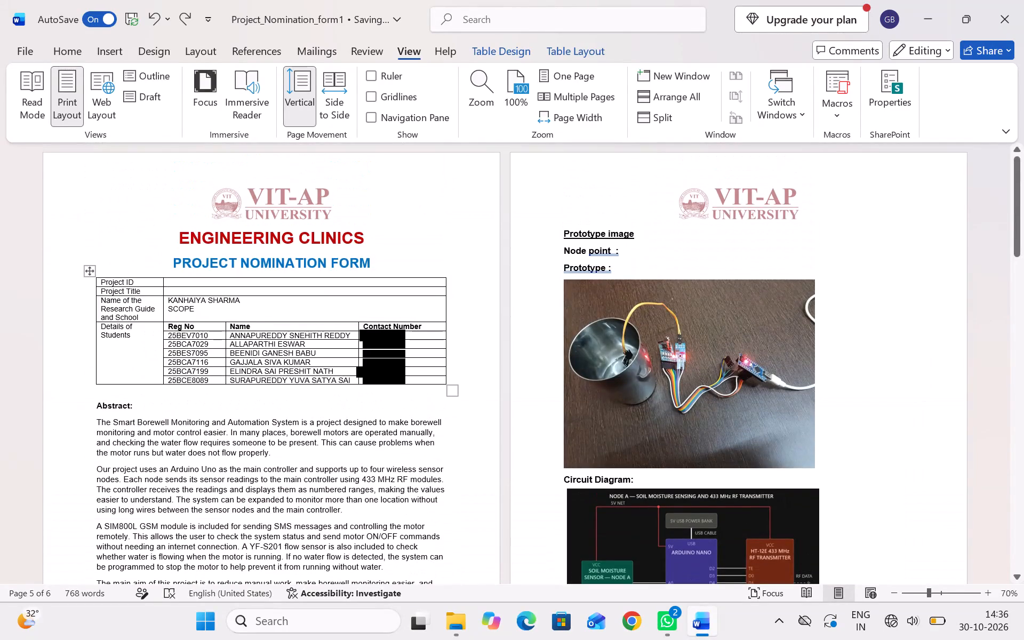
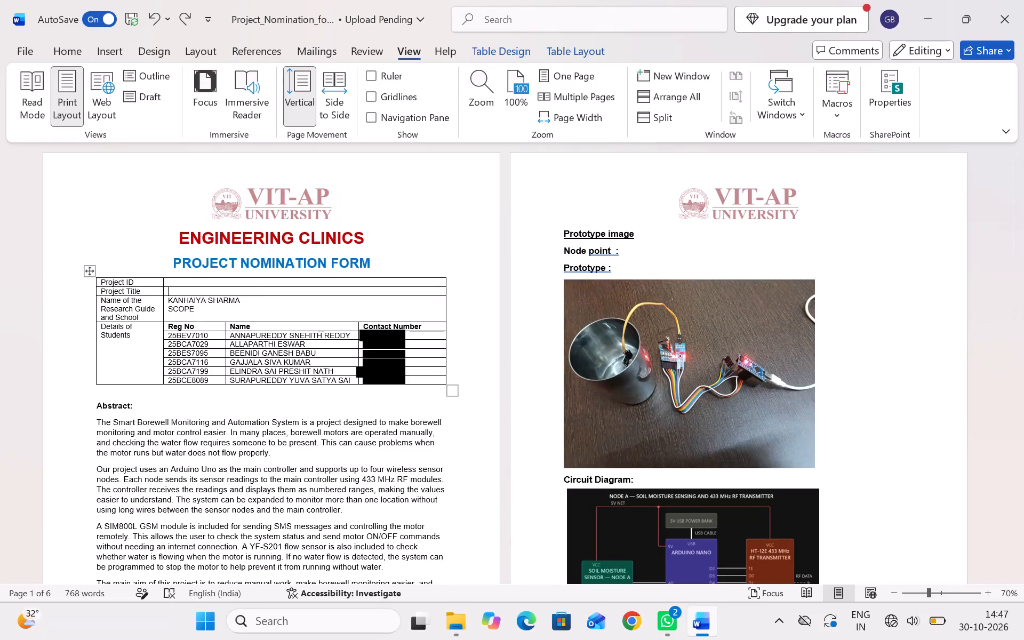
Justify all the body paragraphs of the Abstract on the first page.
left_click(602, 416)
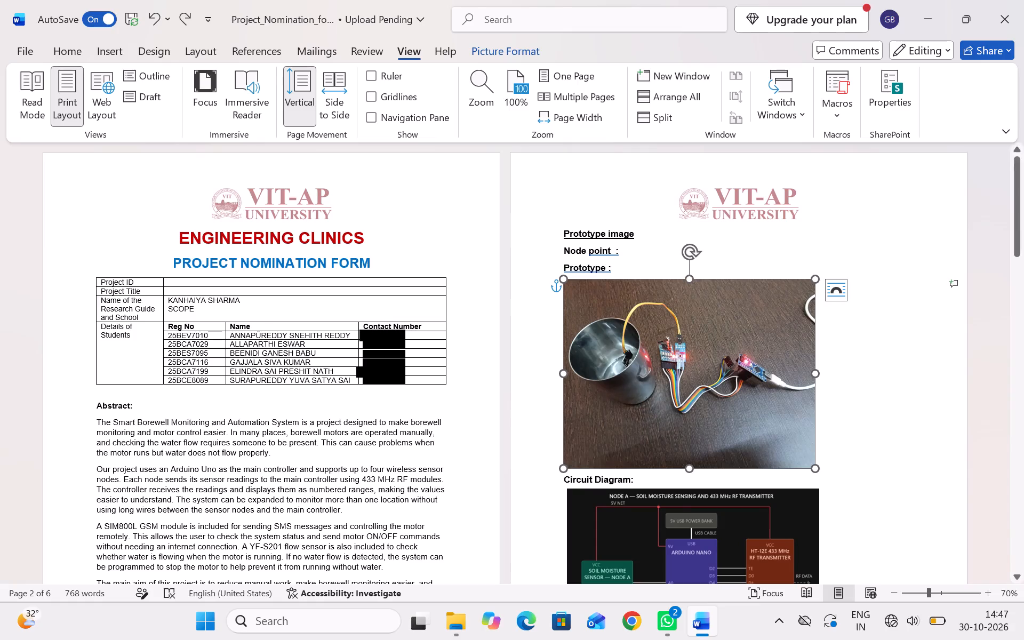
left_click(74, 44)
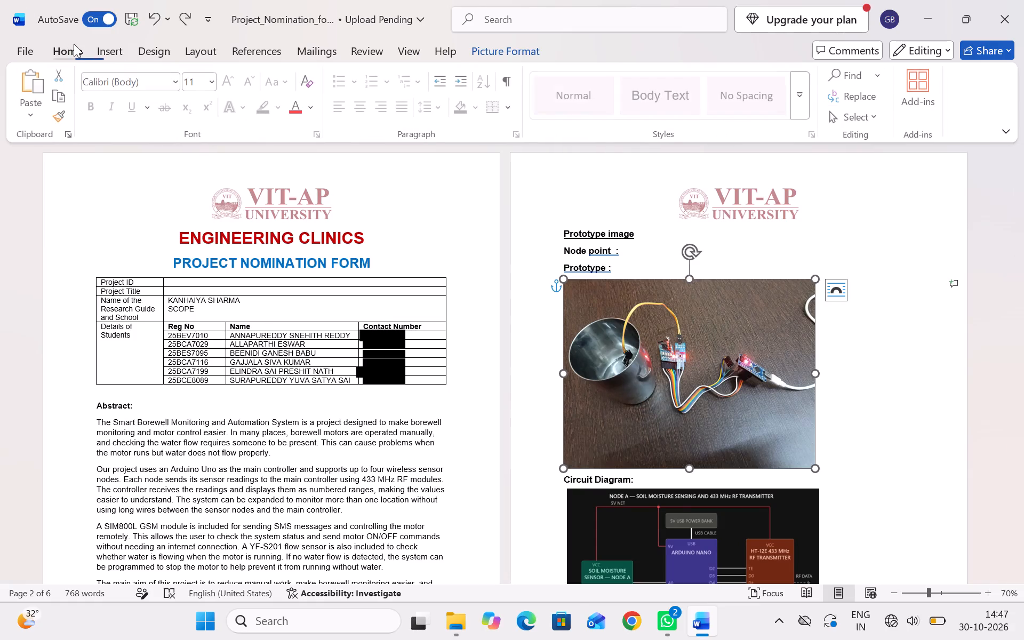
left_click(94, 426)
left_click_drag(94, 426, 127, 467)
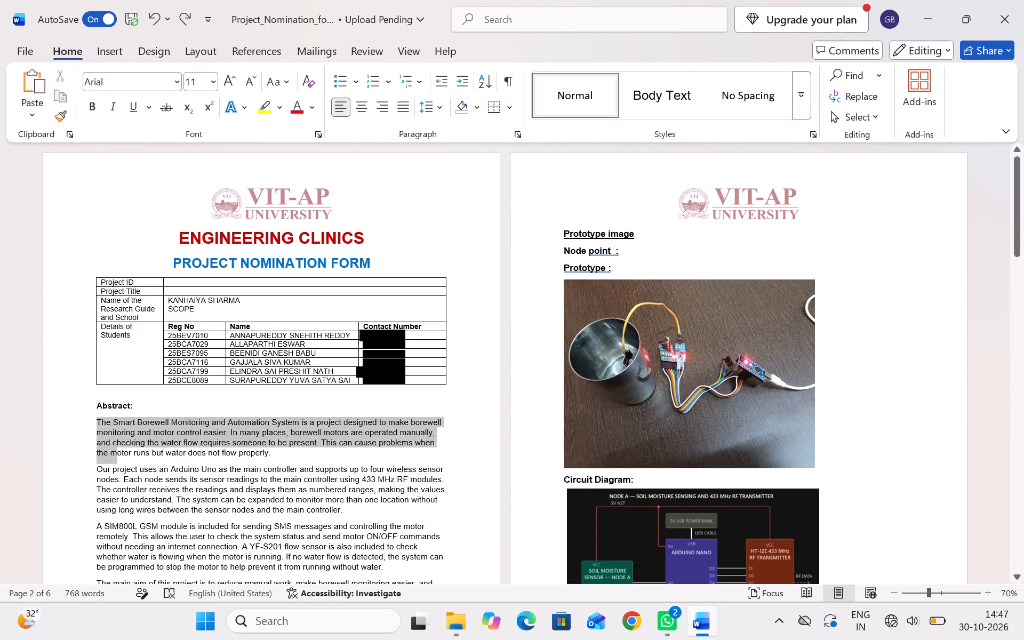
left_click_drag(127, 467, 317, 492)
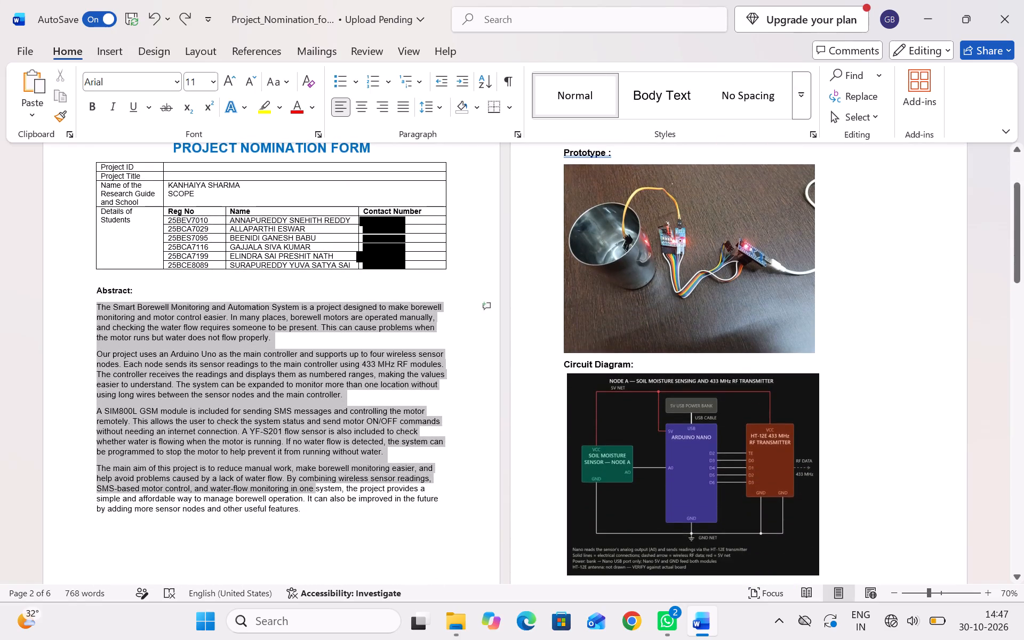
left_click_drag(317, 492, 315, 507)
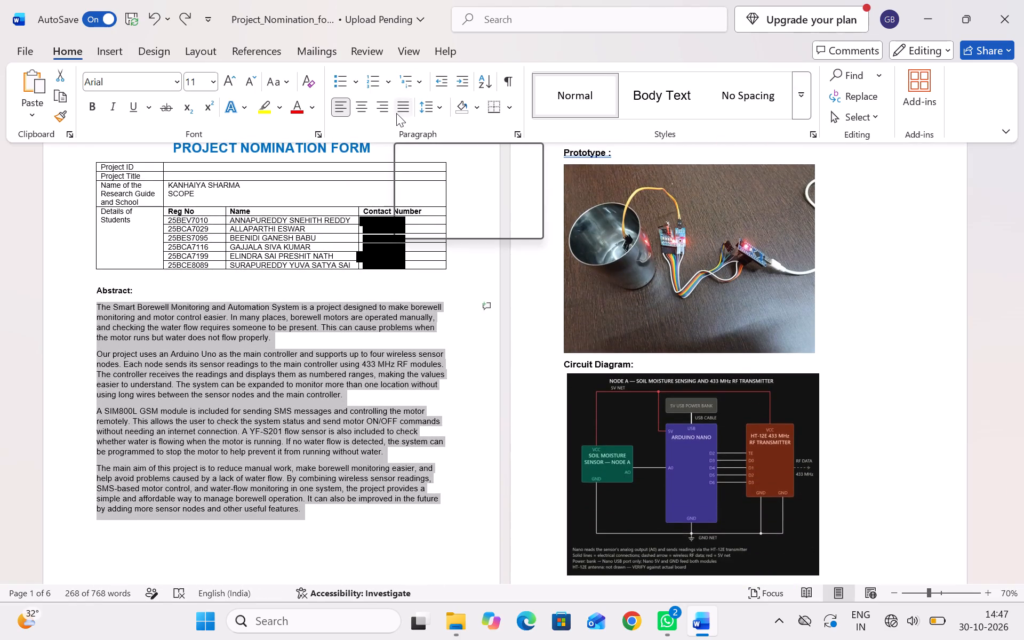
left_click(402, 106)
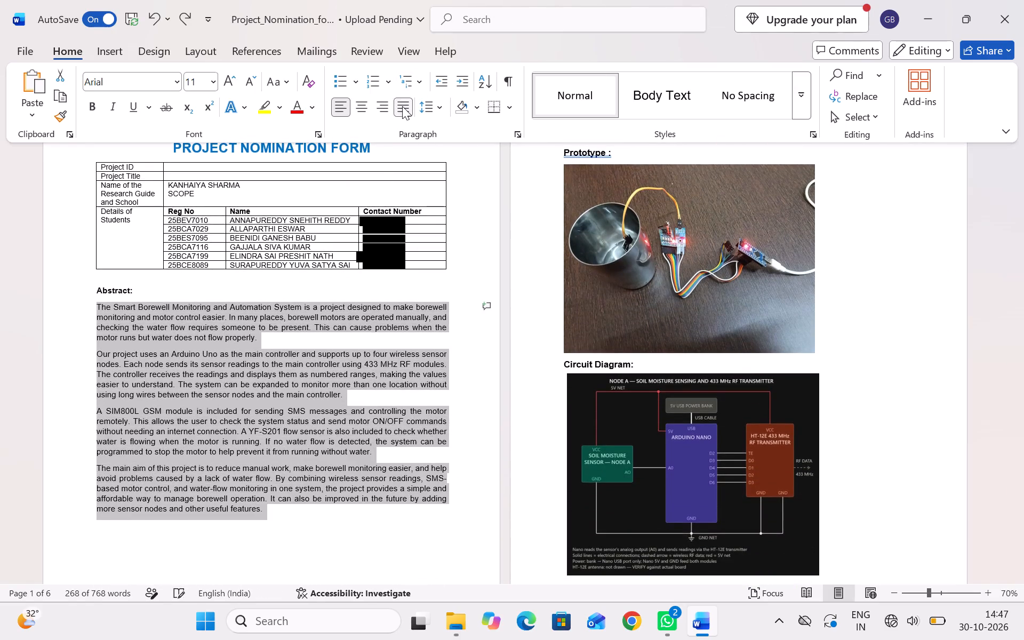
left_click(290, 331)
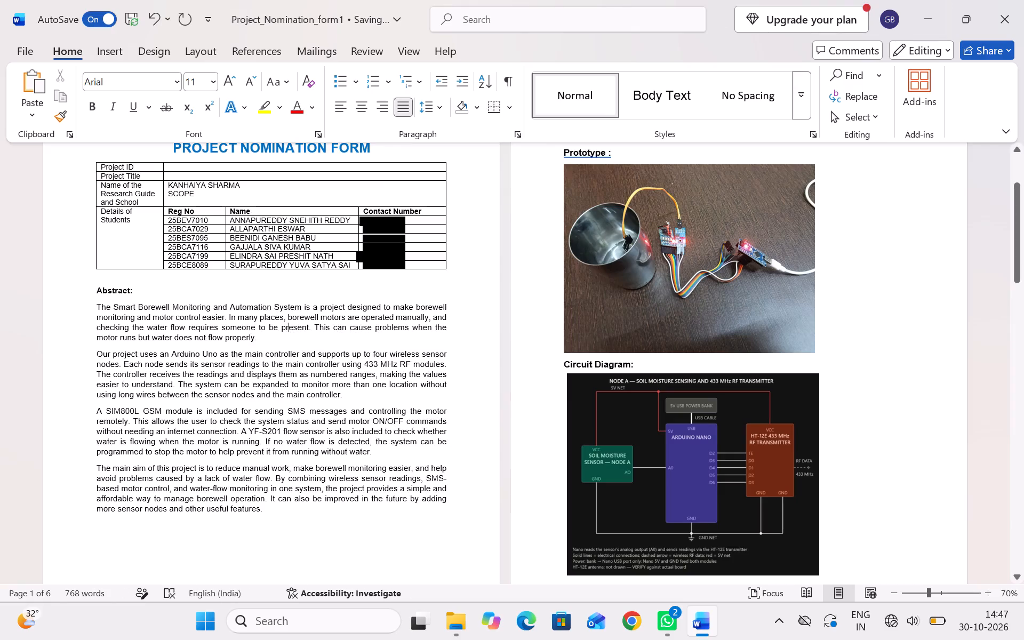
Join the Abstract's four body paragraphs into one continuous paragraph, with a space between the joined sentences.
left_click(257, 343)
key("Delete")
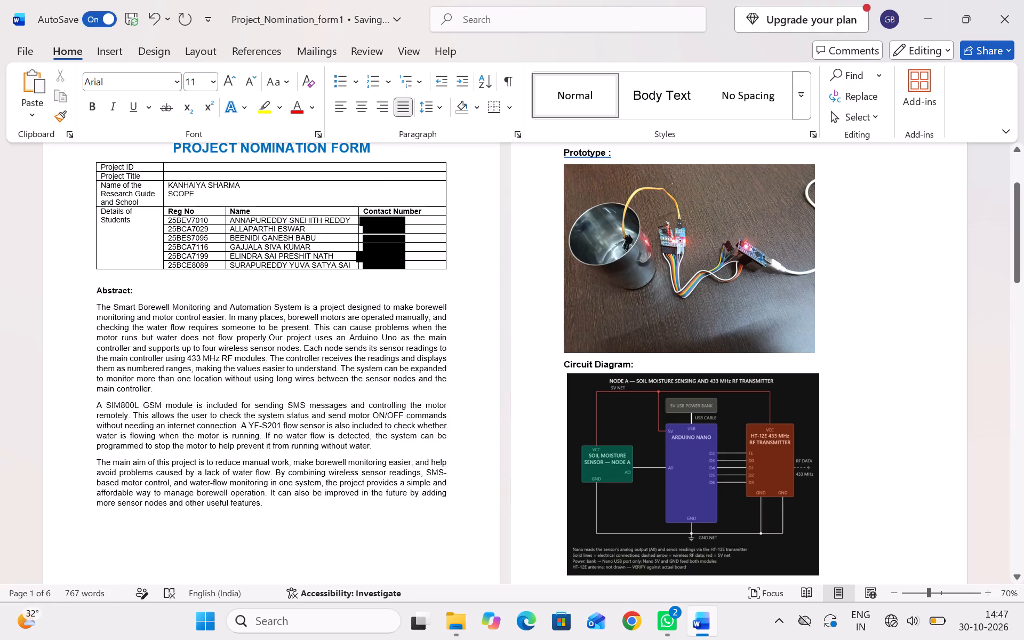
left_click(245, 400)
left_click(270, 335)
key("space")
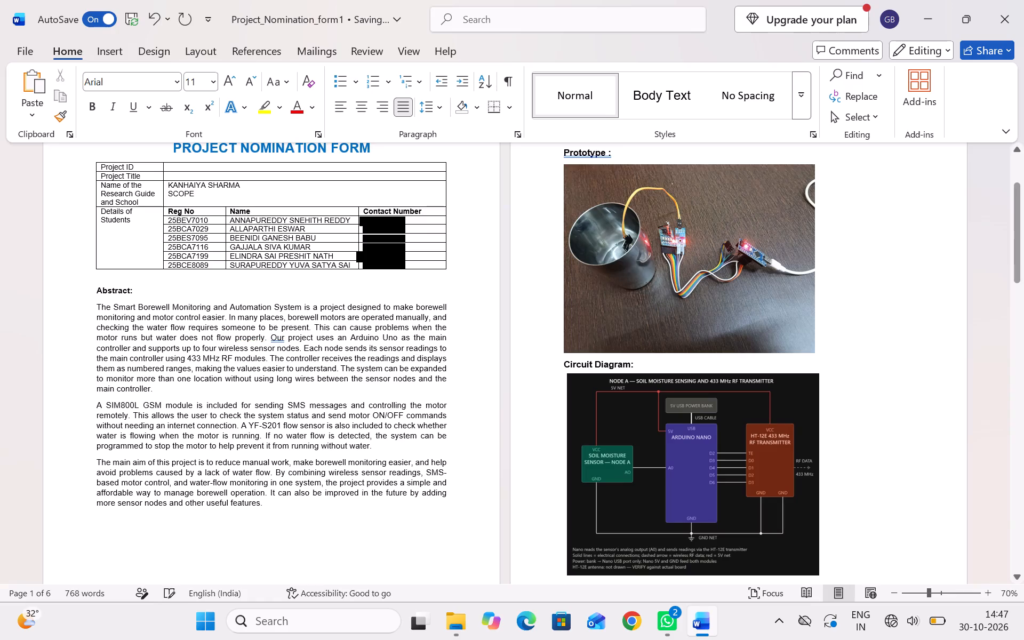
left_click(241, 390)
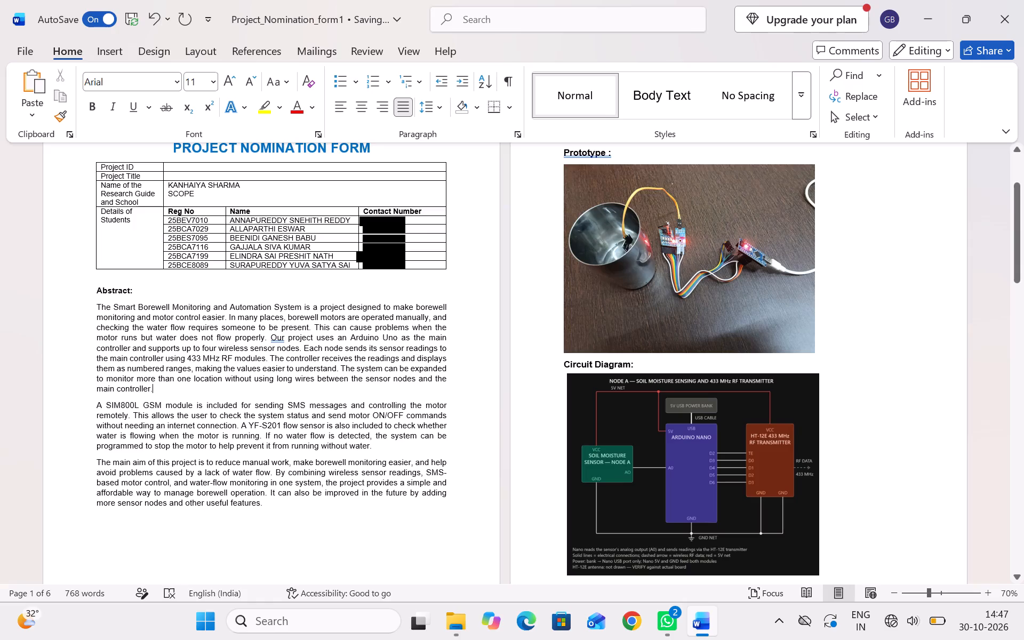
key("space")
key("Delete")
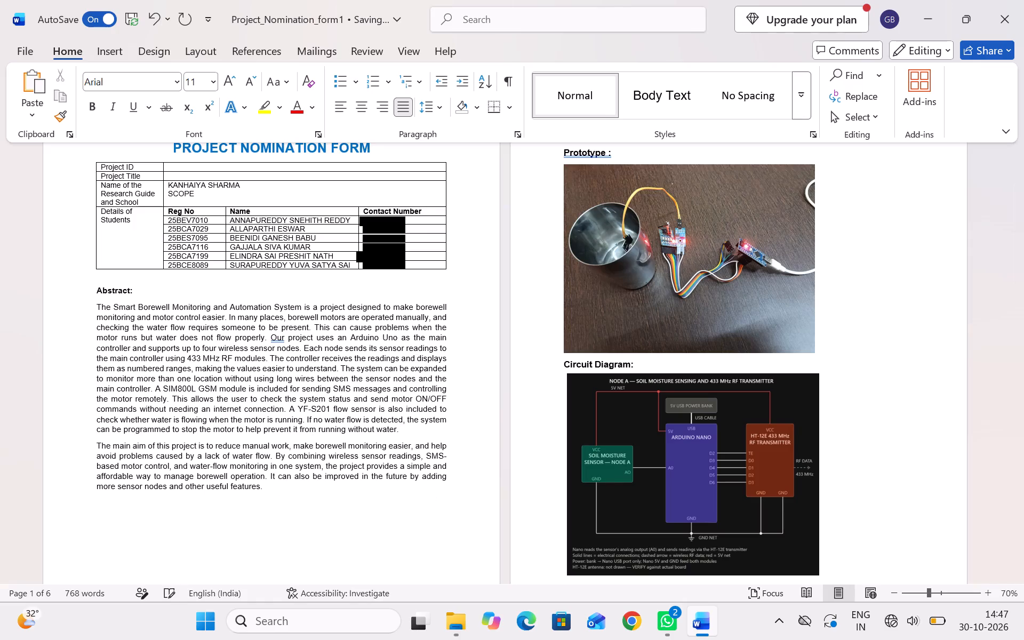
left_click(412, 431)
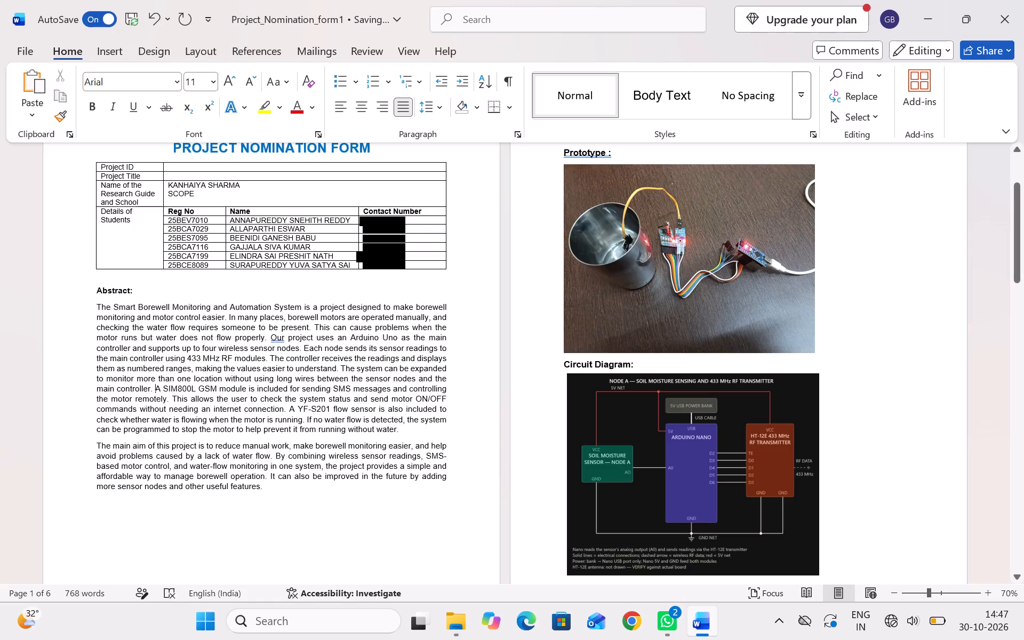
key("space")
key("Delete")
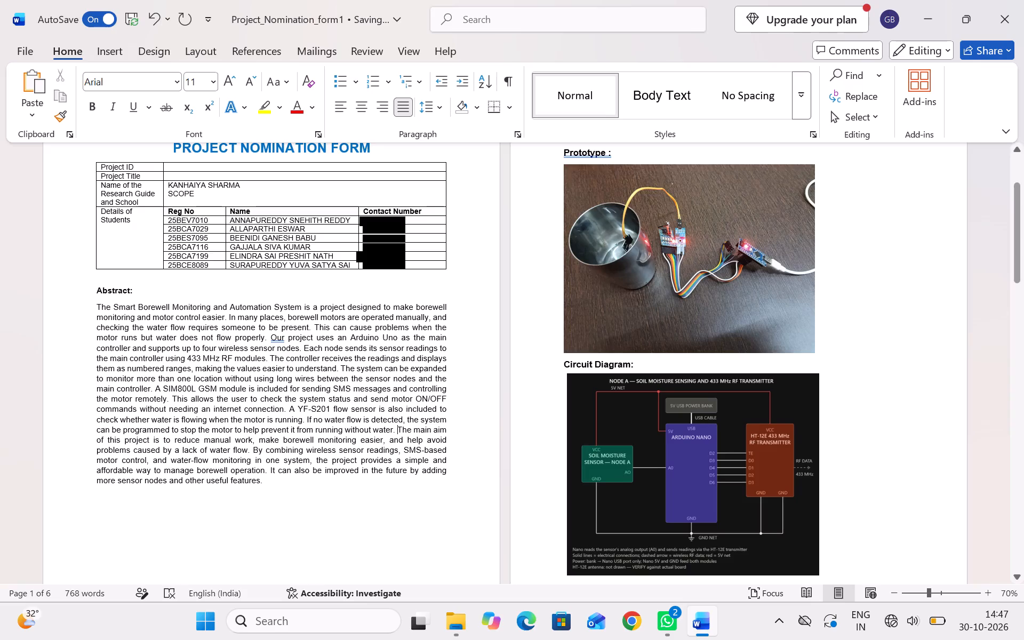
Remove the colon from the Abstract heading and save the document.
left_click(138, 285)
key("BackSpace")
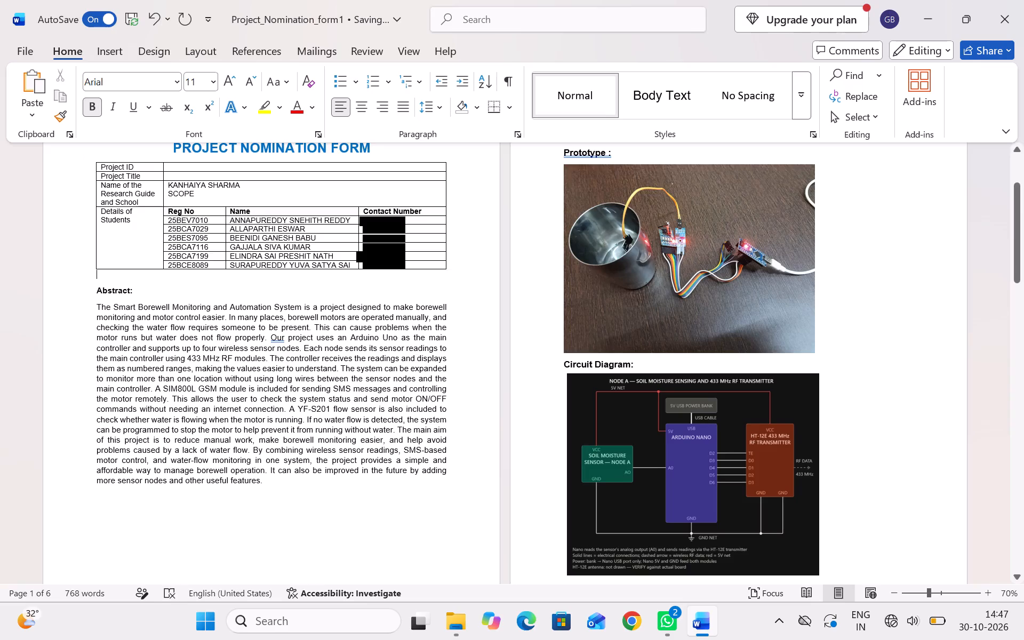
left_click(138, 292)
key("BackSpace")
key("BackSpace")
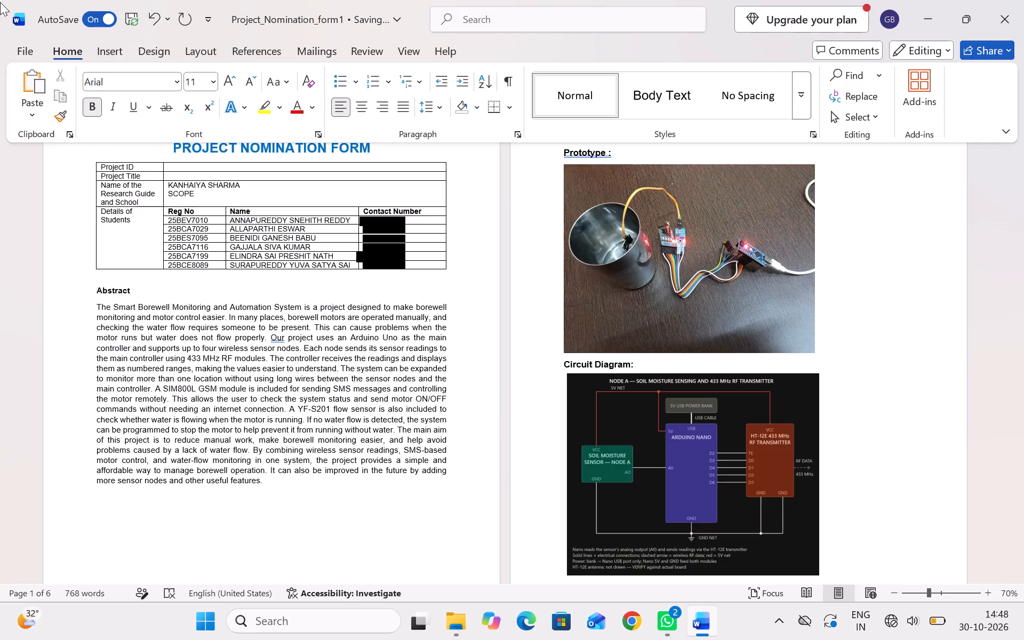
left_click(128, 18)
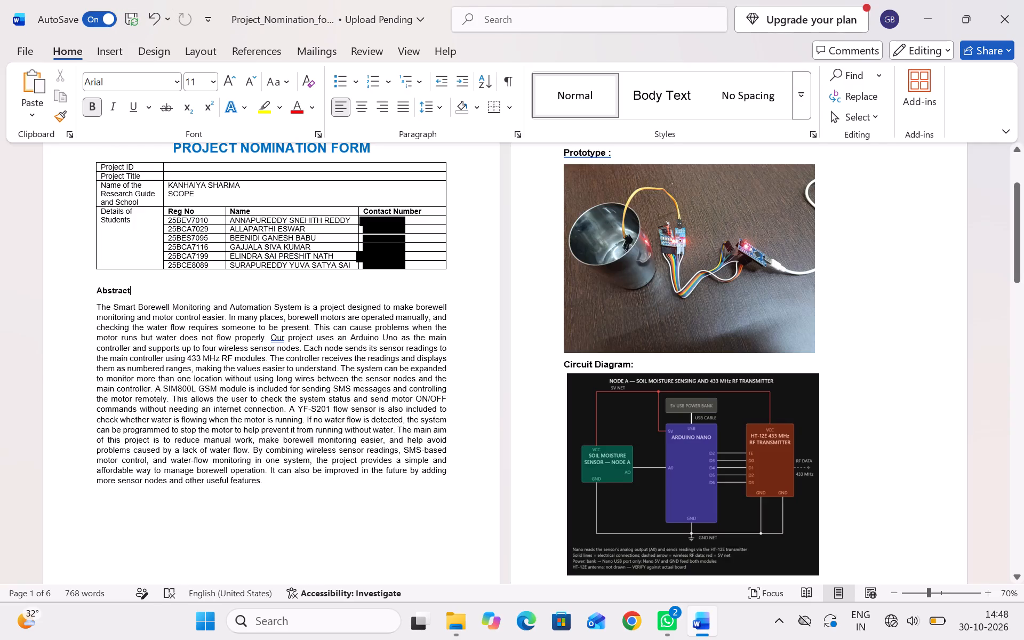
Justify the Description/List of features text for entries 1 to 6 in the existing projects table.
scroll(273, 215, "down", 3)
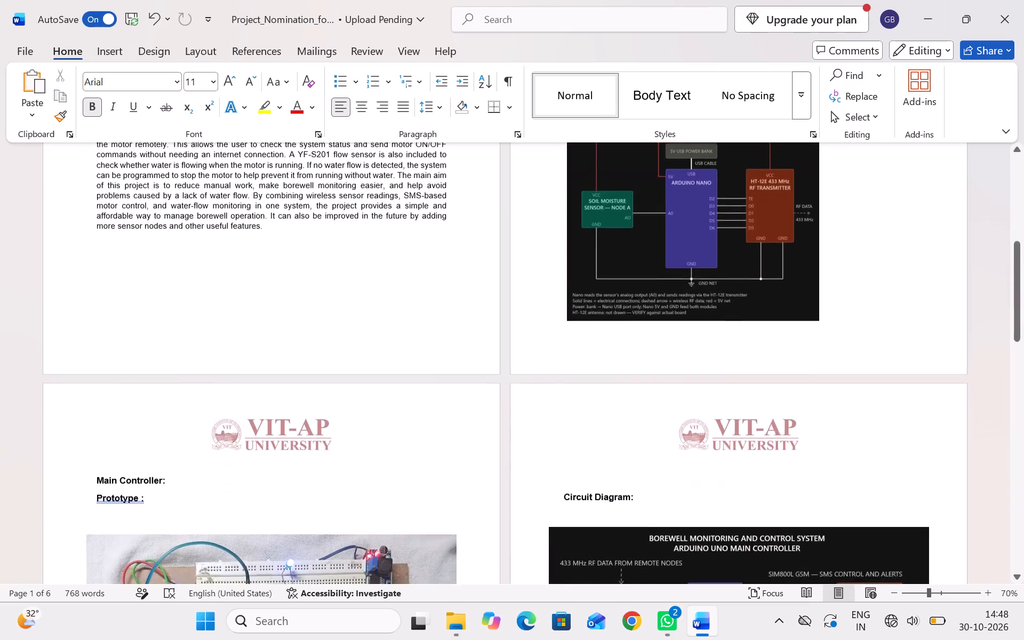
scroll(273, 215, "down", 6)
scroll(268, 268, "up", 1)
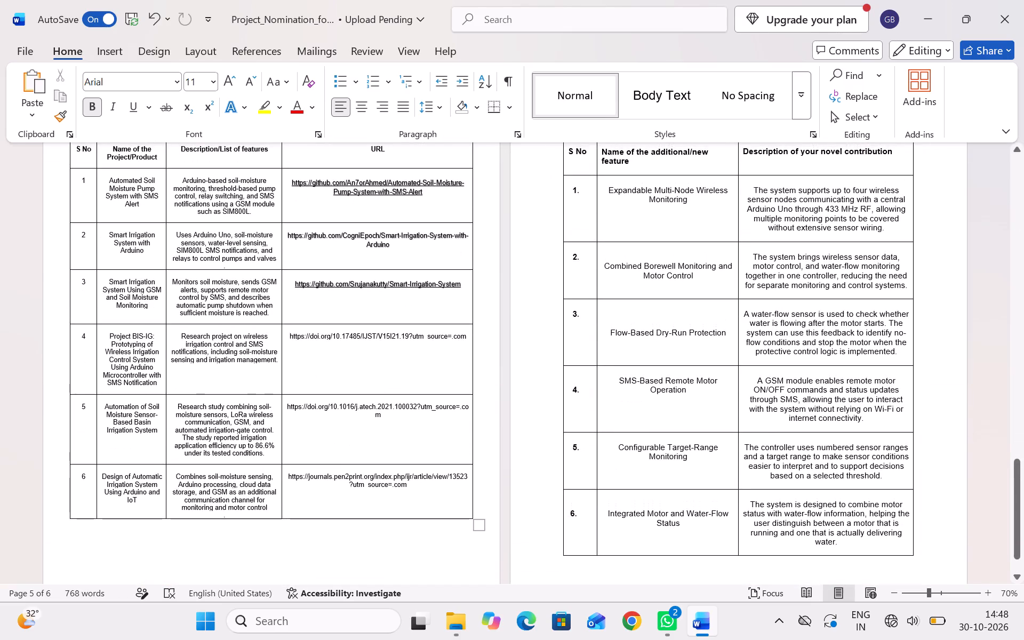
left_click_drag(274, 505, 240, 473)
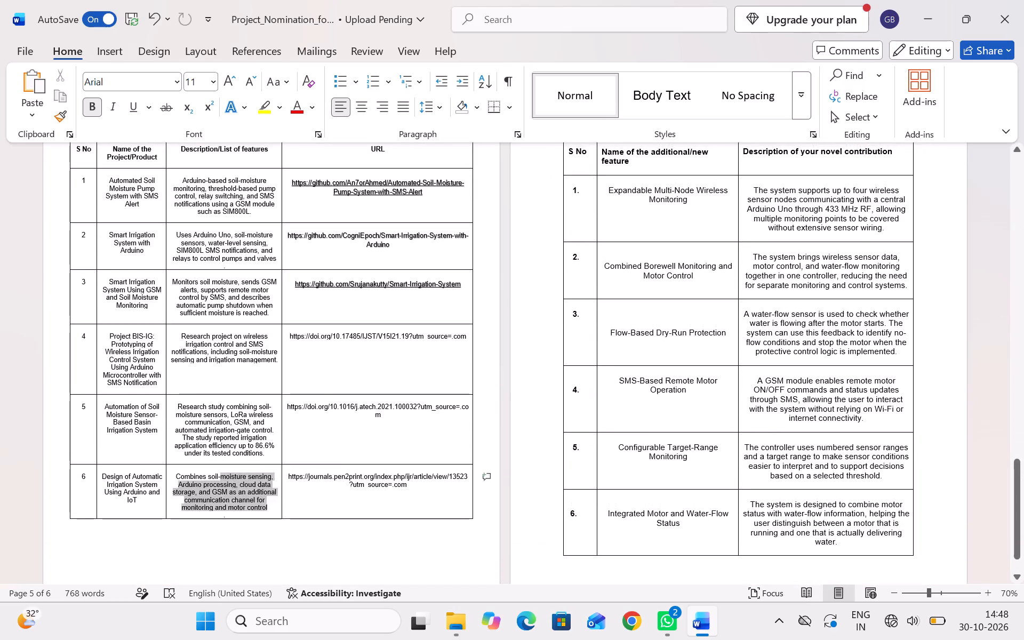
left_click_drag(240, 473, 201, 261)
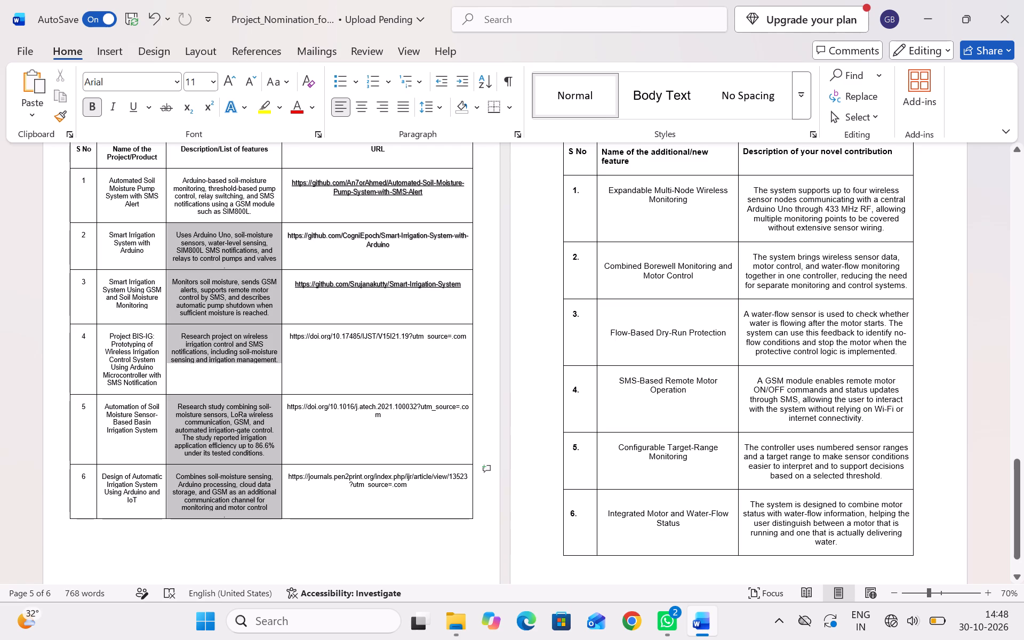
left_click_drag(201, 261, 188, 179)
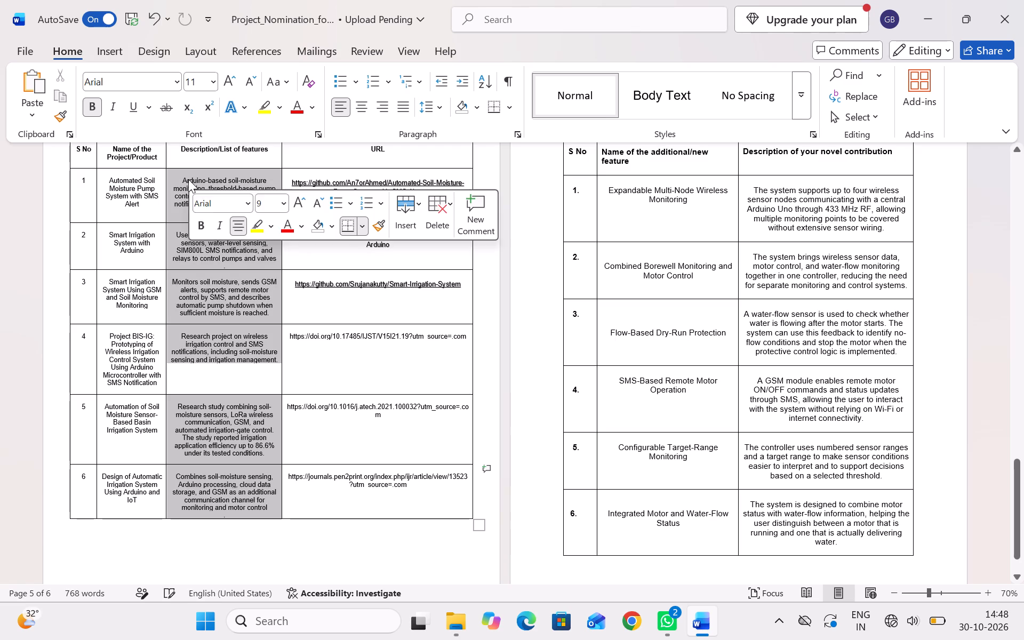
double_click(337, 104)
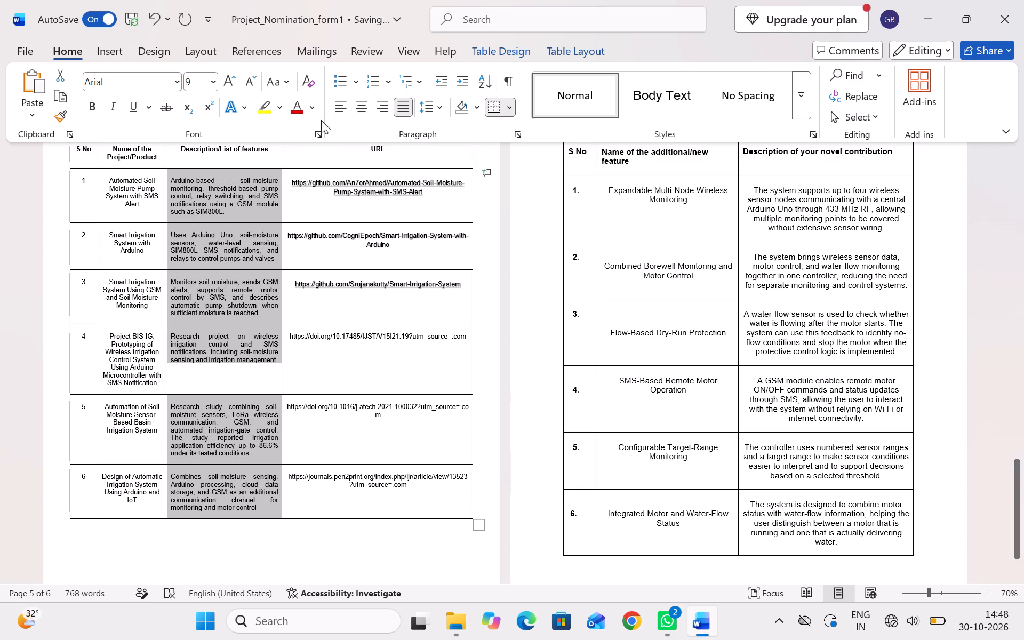
Clear all formatting from the selected Description/List of features cells for entries 1 to 6.
left_click(311, 84)
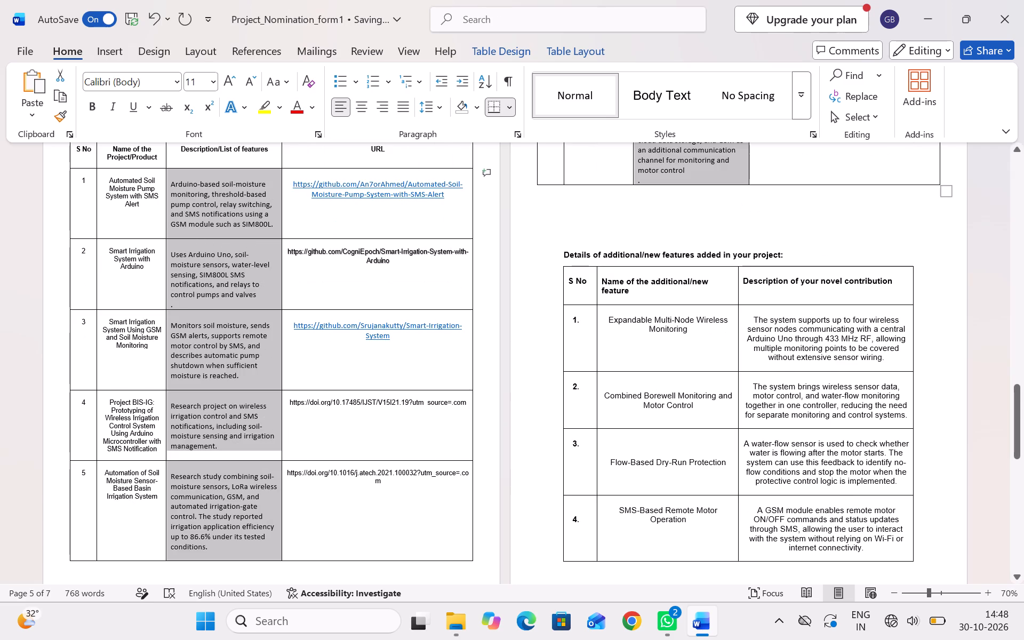
left_click(294, 370)
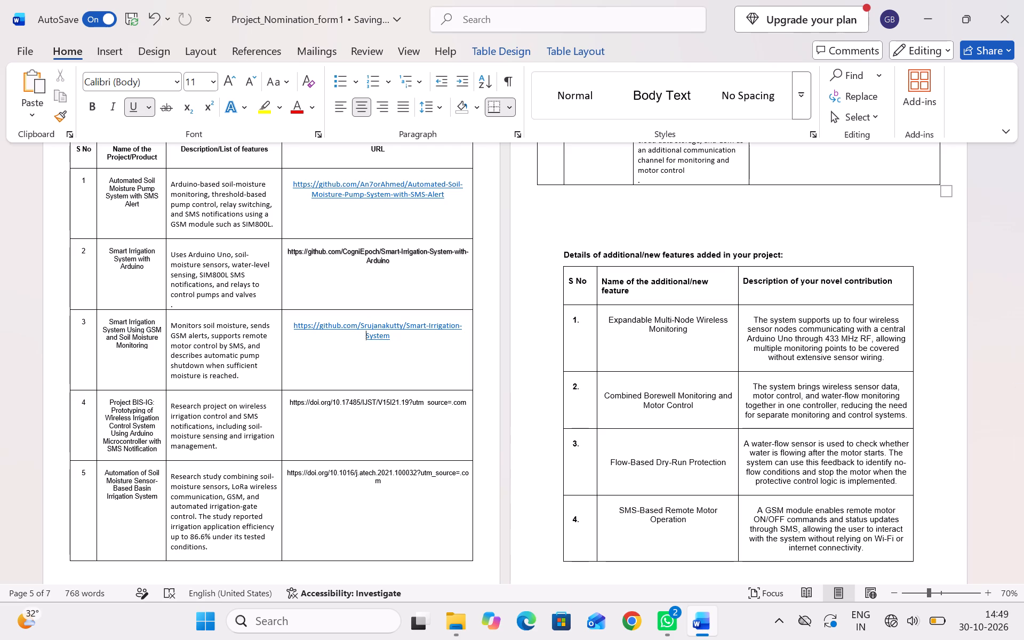
scroll(156, 506, "down", 5)
scroll(156, 506, "up", 1)
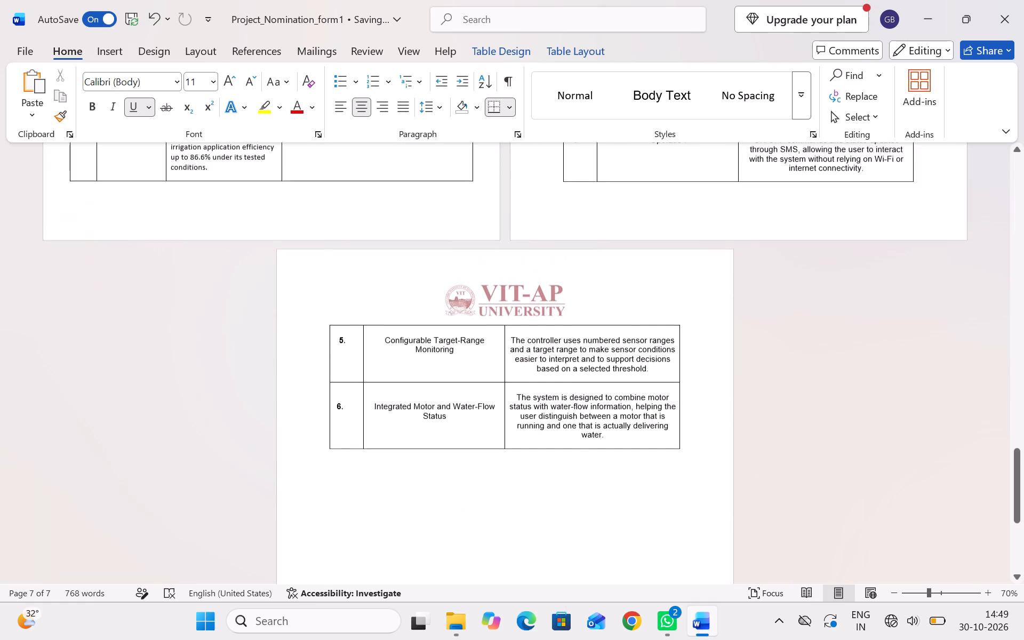
scroll(156, 506, "up", 1)
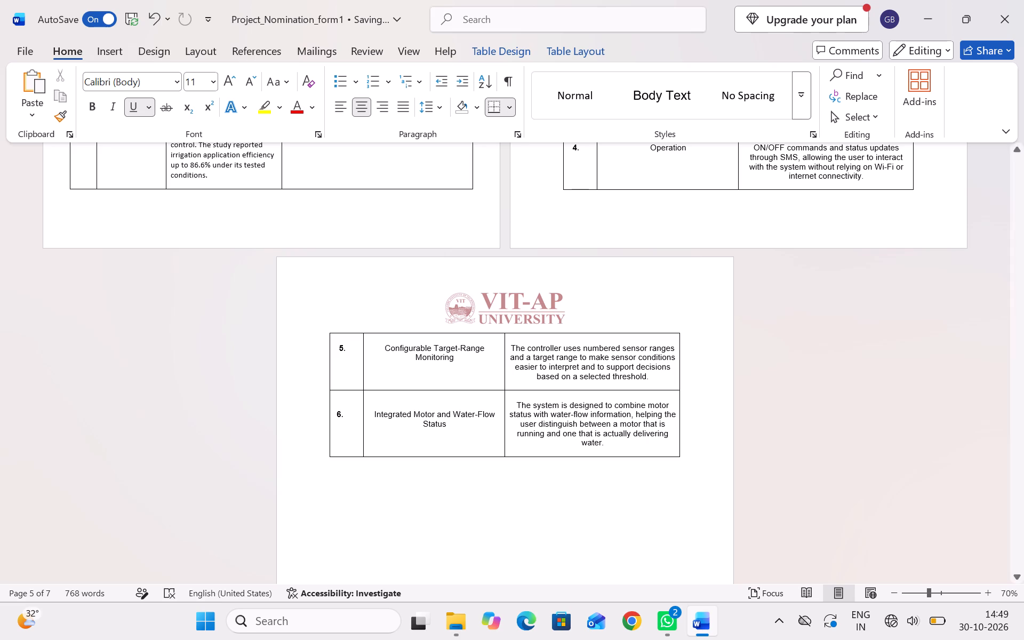
Switch to the Windows system options and choose a power action under Shut down or sign out.
key("super+x")
key("u")
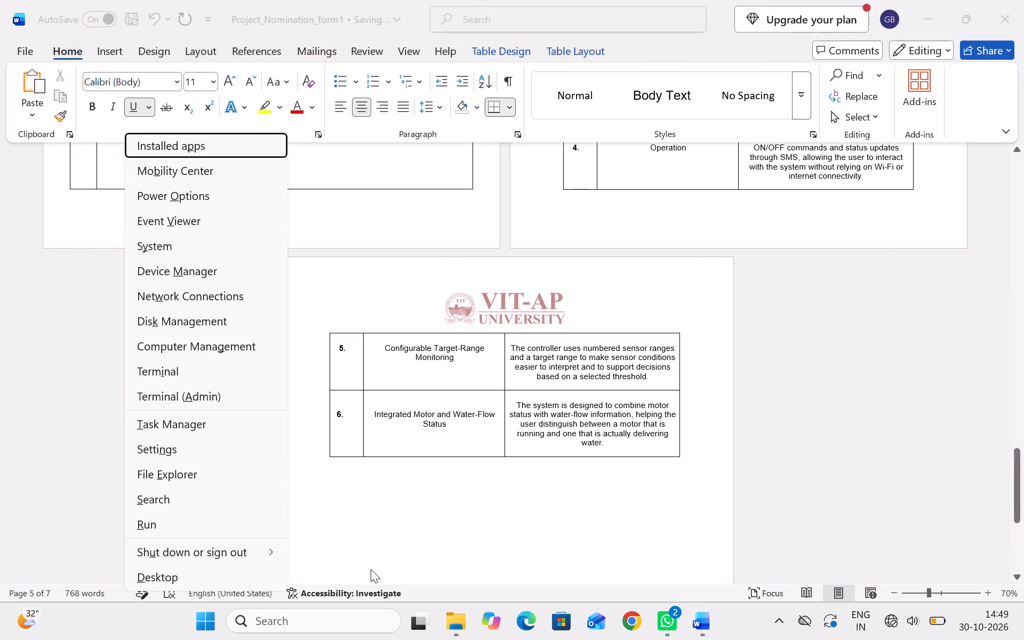
key("Down")
key("Return")
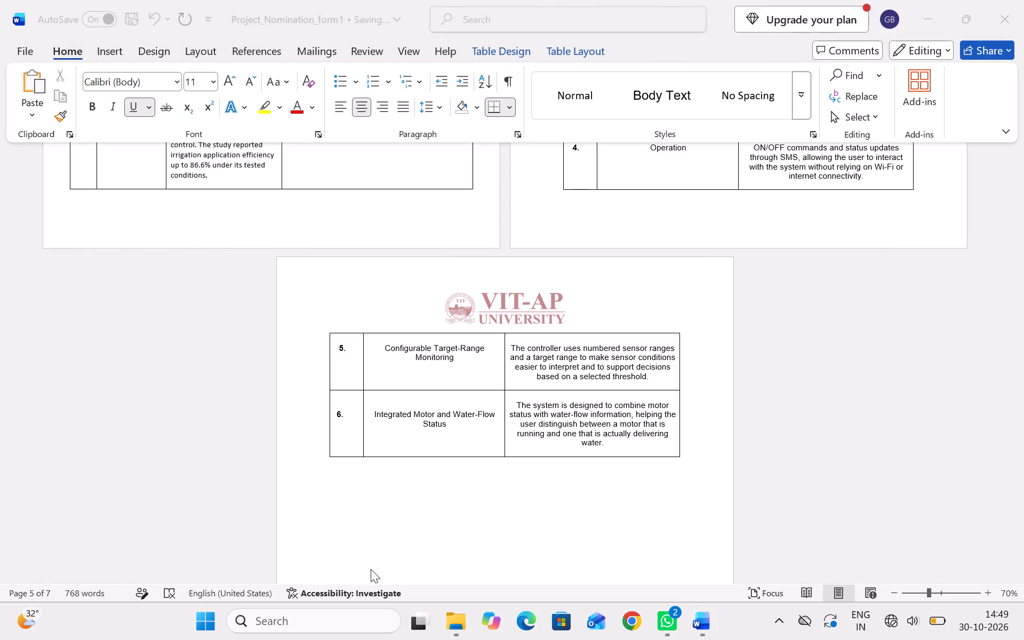
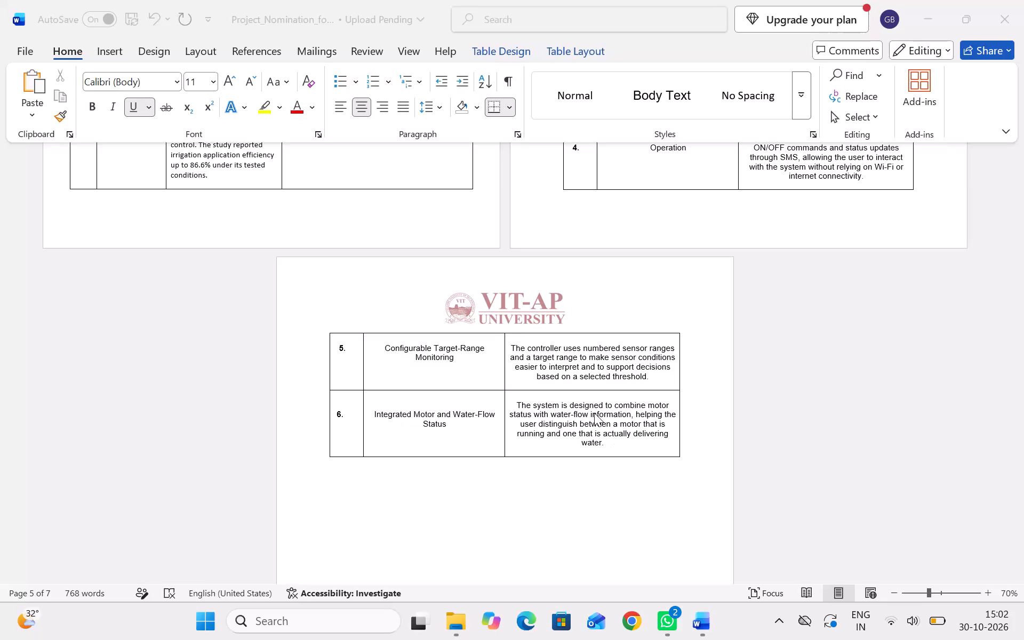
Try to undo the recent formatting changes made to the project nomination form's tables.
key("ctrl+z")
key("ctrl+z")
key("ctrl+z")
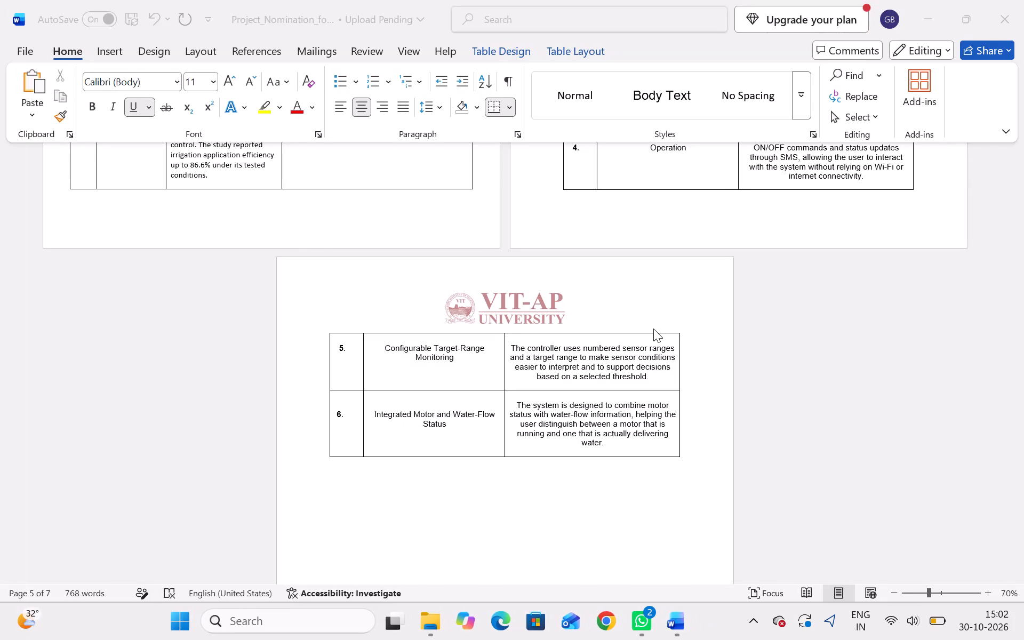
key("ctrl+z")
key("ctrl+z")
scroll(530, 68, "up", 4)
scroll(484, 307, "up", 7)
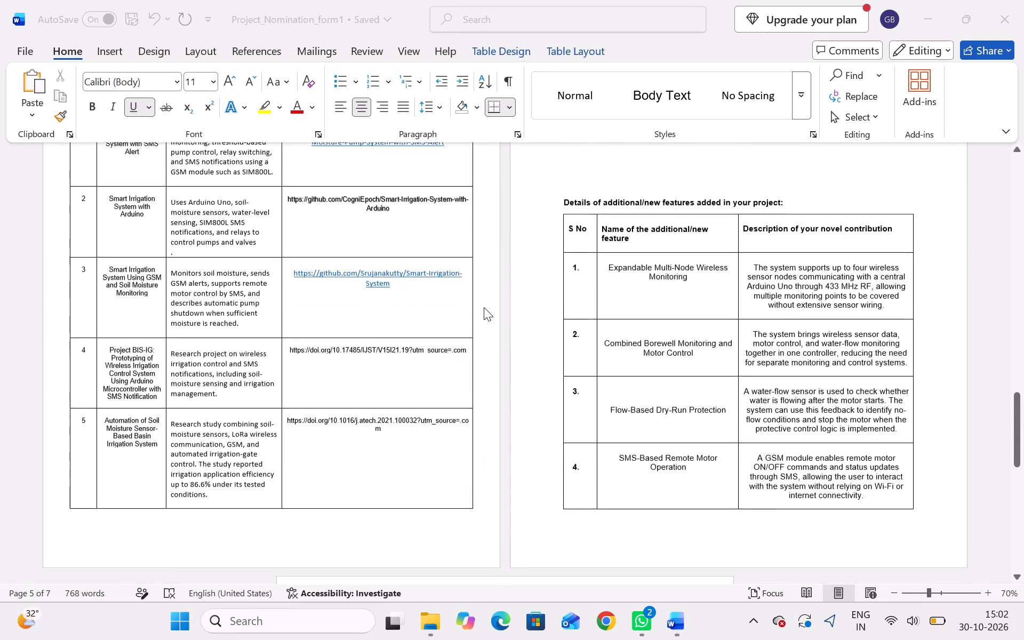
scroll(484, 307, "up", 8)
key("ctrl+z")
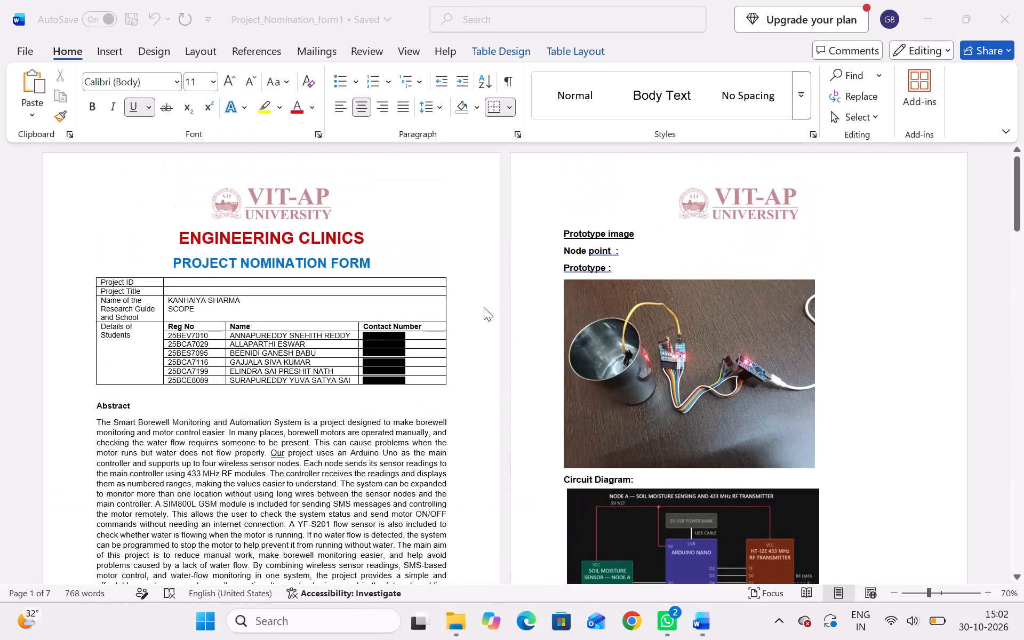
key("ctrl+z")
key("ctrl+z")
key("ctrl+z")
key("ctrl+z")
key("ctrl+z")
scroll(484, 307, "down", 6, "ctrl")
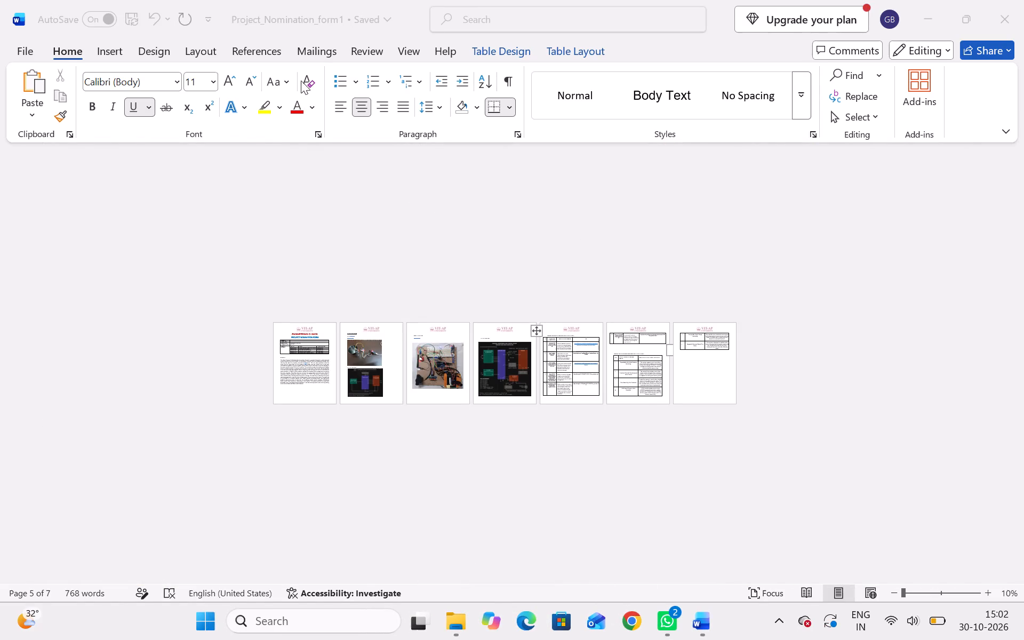
Close the nomination form and reopen Project_Nomination_form1 from the recent files.
left_click(1023, 1)
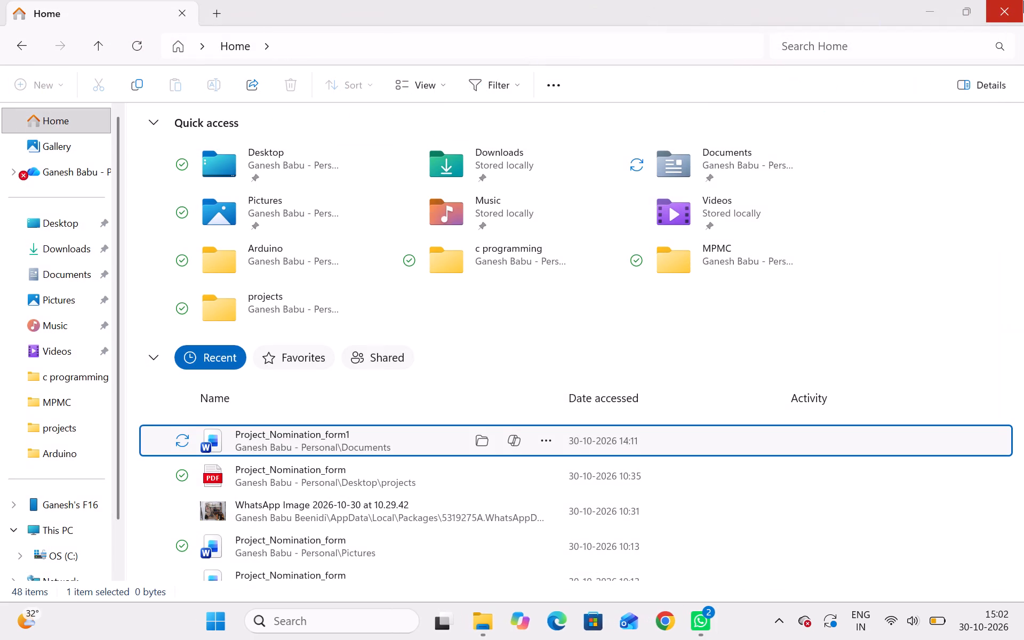
triple_click(347, 452)
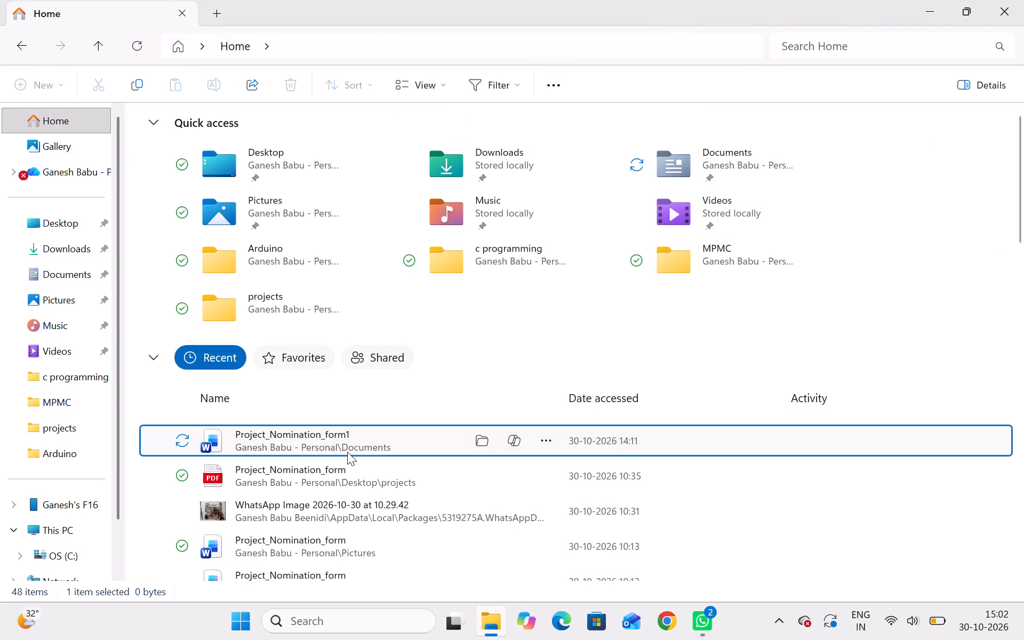
double_click(347, 452)
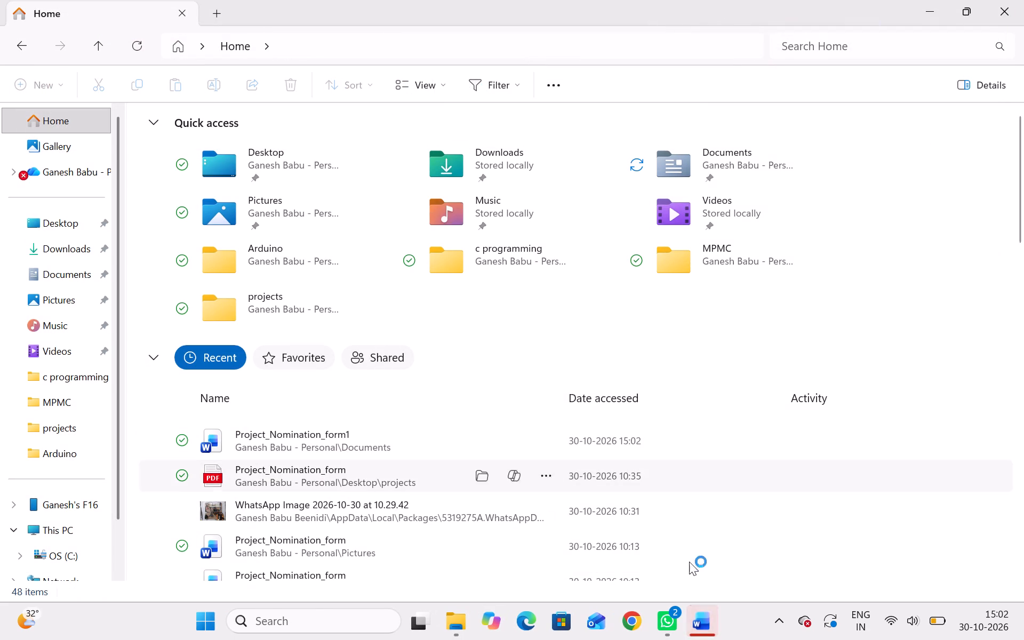
left_click(690, 632)
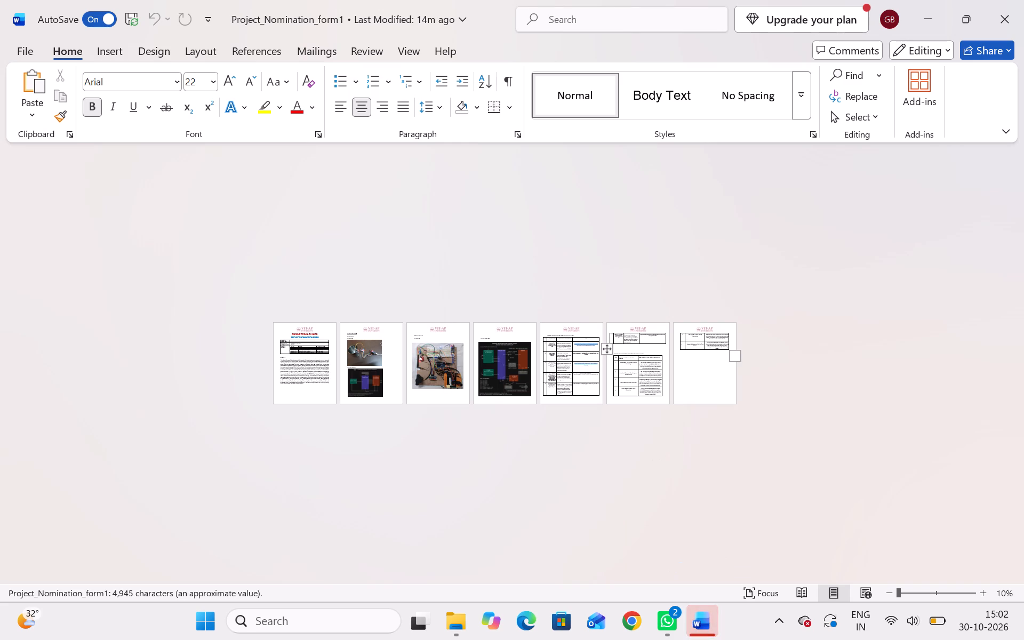
Close the reopened Project_Nomination_form1 document and the File Explorer window to return to the desktop.
triple_click(1023, 0)
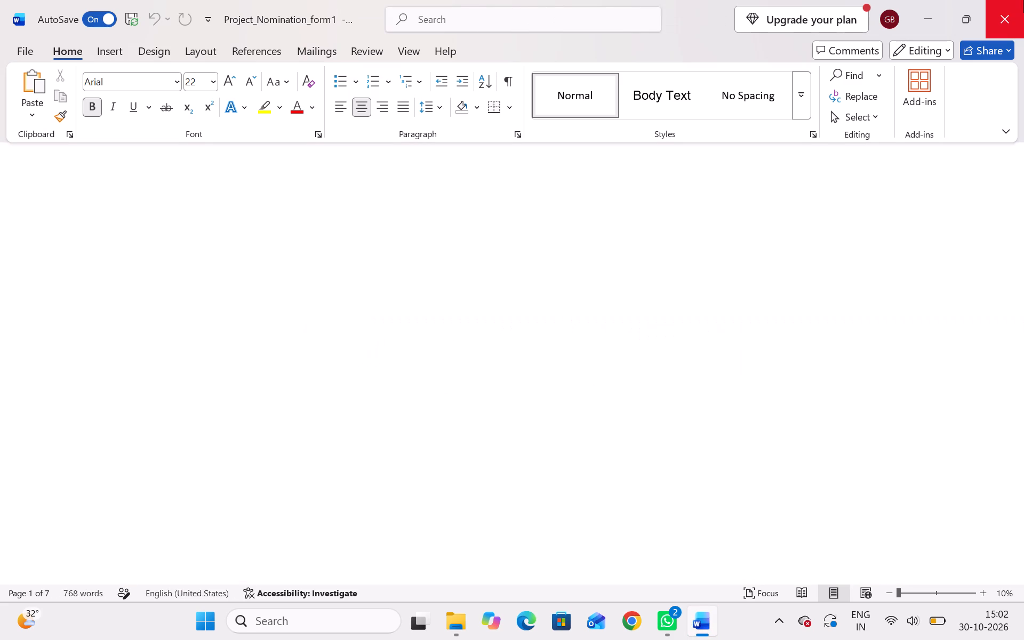
double_click(1023, 0)
left_click_drag(1023, 0, 692, 589)
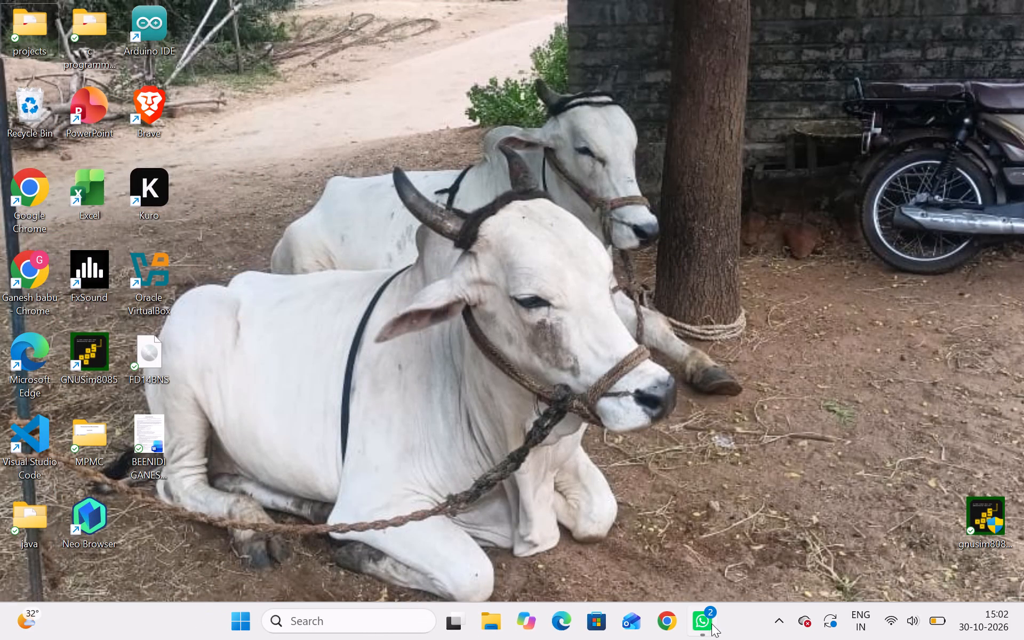
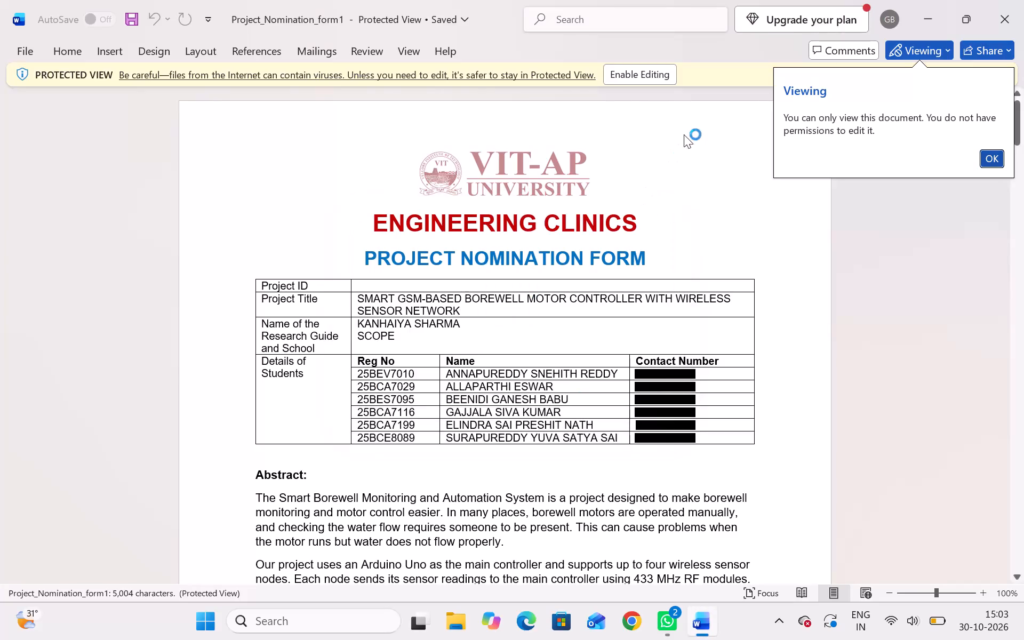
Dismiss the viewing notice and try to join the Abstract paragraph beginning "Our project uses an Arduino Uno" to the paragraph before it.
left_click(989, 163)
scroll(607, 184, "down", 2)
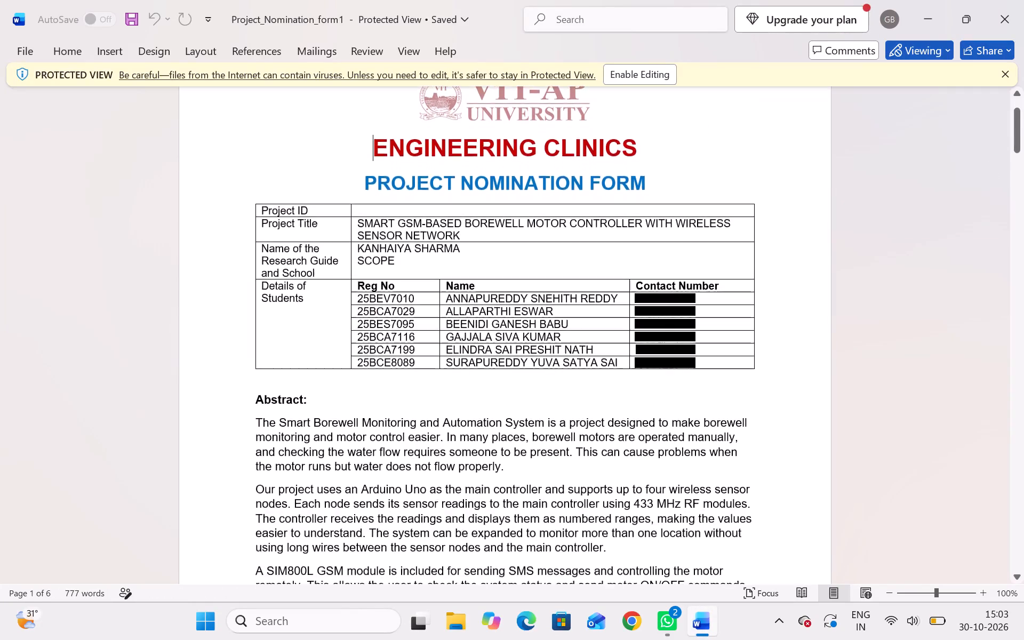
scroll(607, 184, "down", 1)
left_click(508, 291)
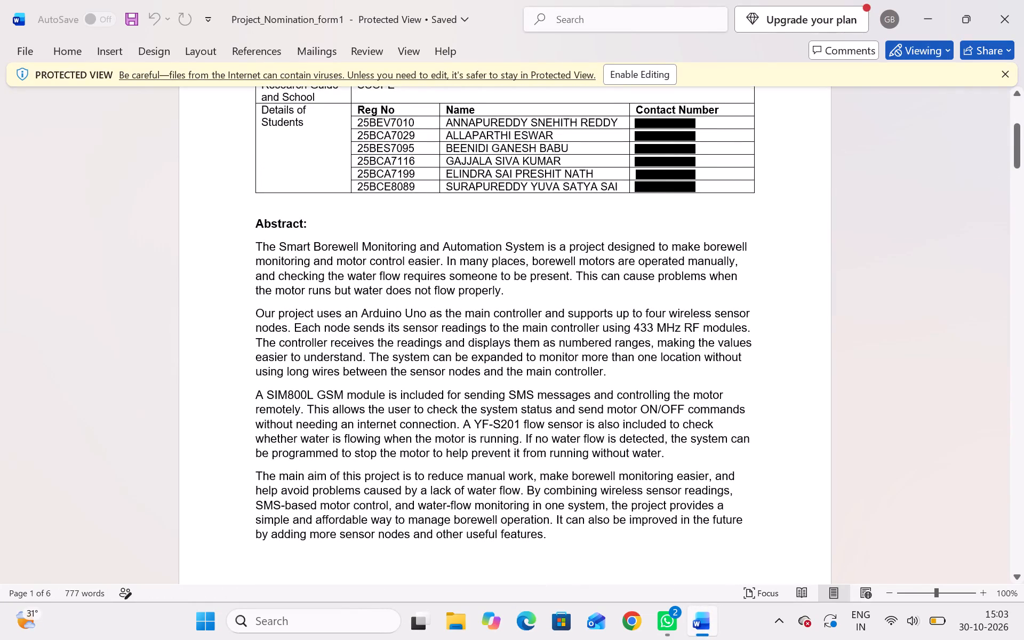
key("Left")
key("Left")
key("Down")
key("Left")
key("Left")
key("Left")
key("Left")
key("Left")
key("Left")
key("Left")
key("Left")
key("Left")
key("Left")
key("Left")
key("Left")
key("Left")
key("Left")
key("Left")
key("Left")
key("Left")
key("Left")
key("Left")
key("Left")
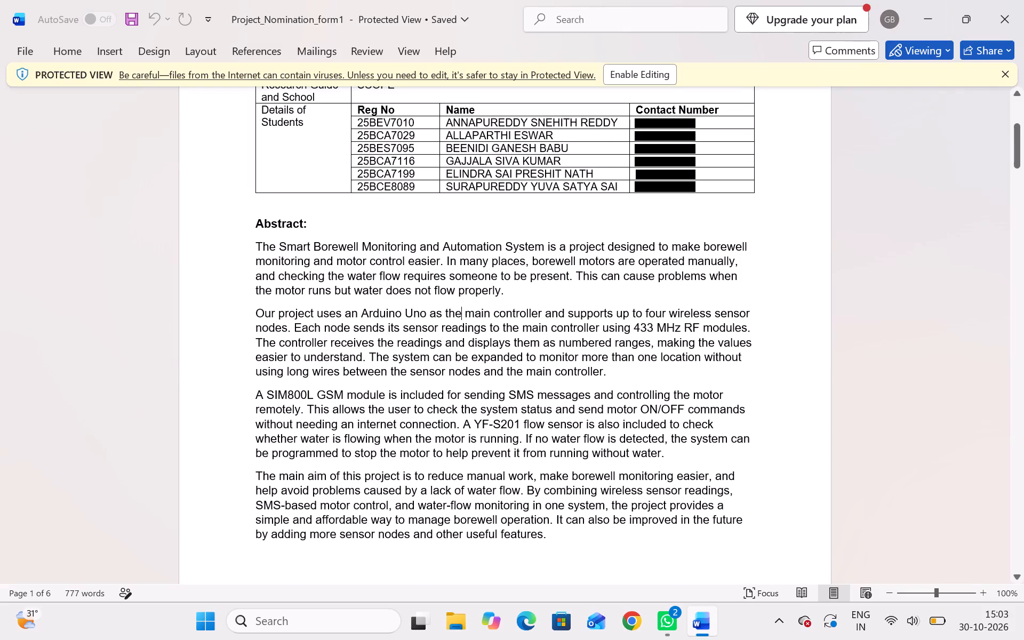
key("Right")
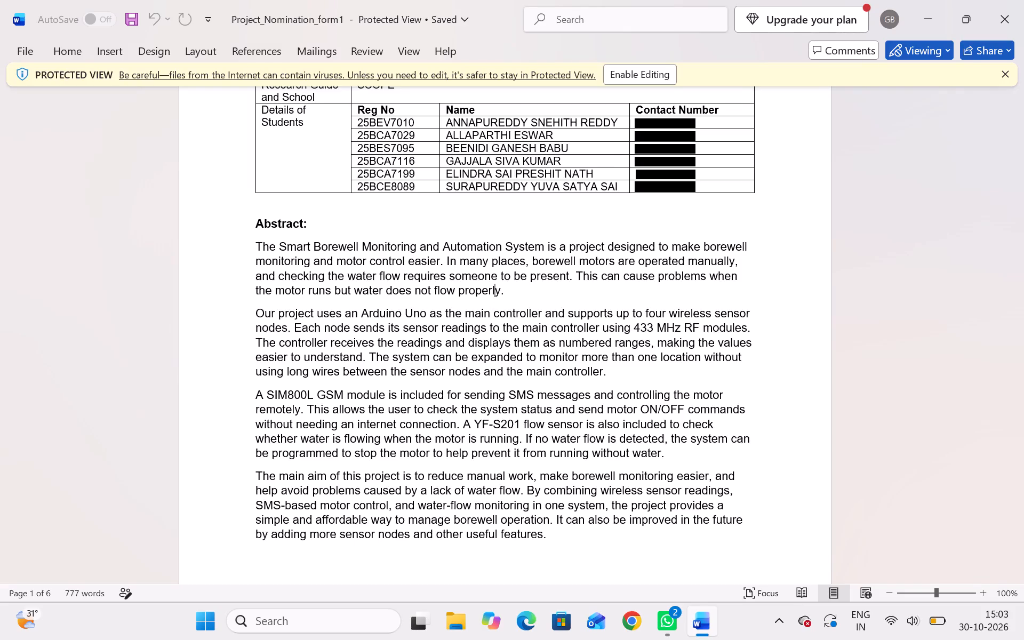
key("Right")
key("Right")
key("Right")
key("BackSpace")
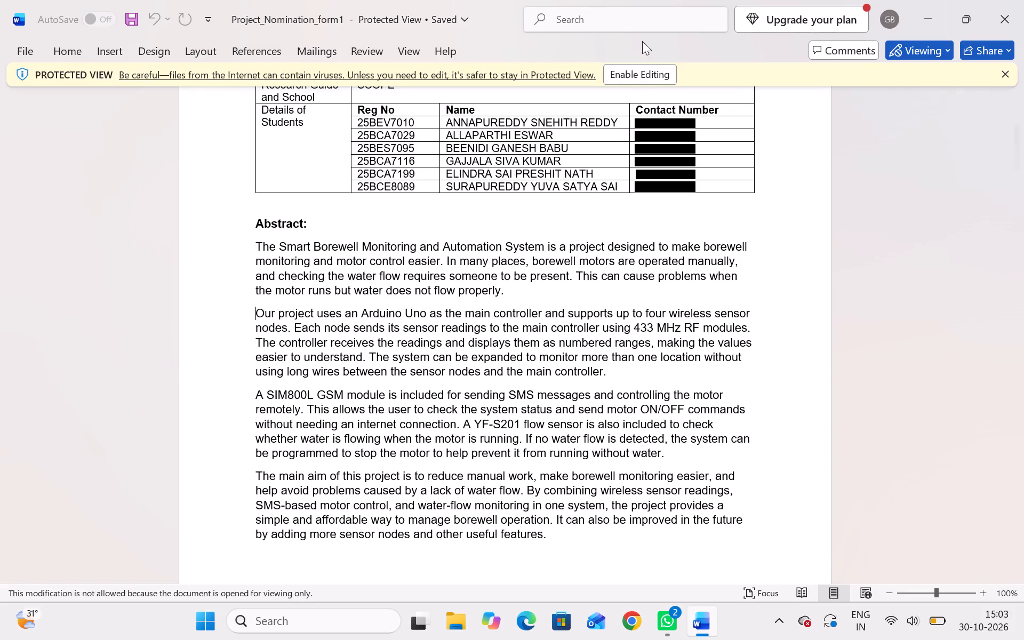
Enable editing for the protected Project_Nomination_form1 document.
left_click(638, 71)
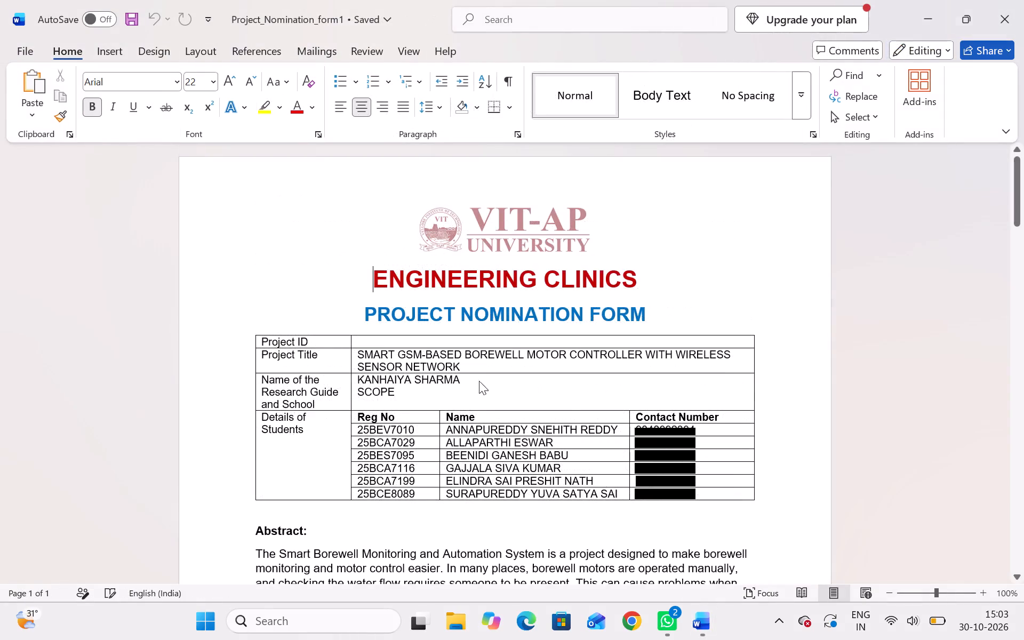
Merge the four Abstract paragraphs into one continuous paragraph by removing the paragraph breaks between them.
scroll(456, 455, "down", 2)
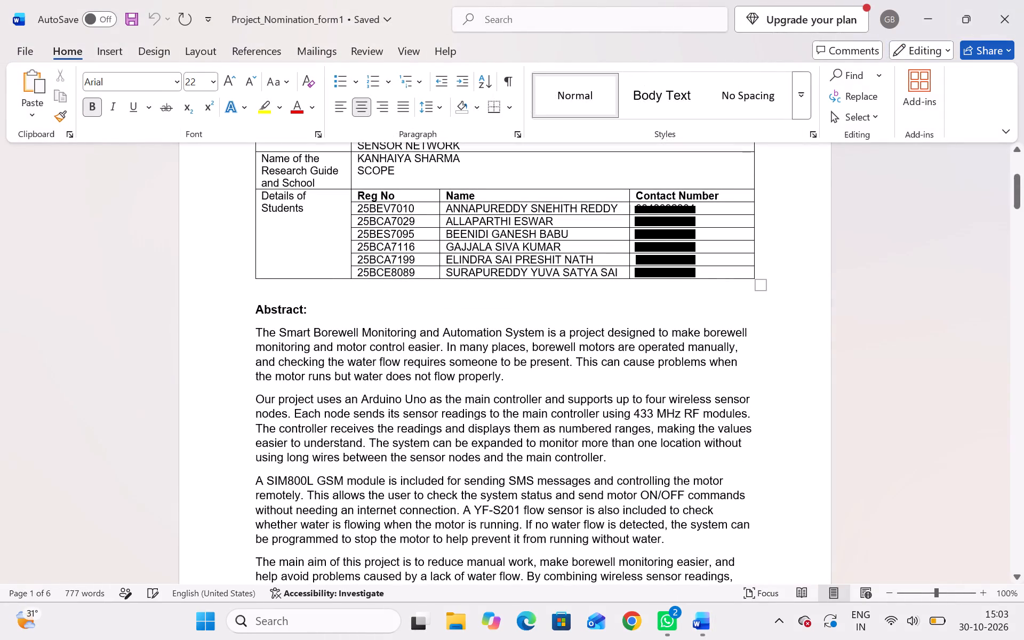
left_click(256, 394)
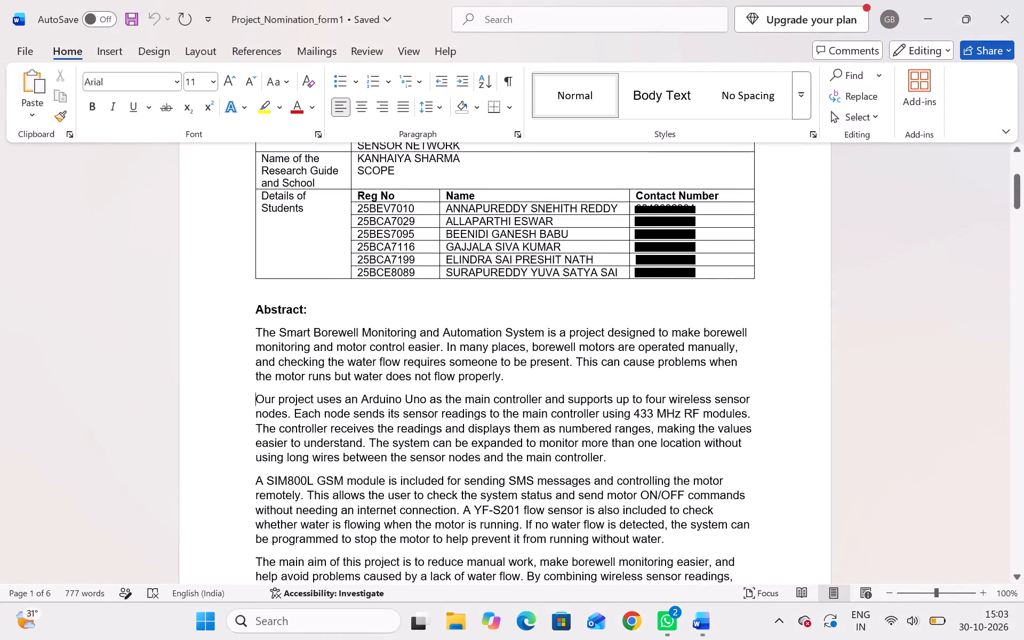
key("BackSpace")
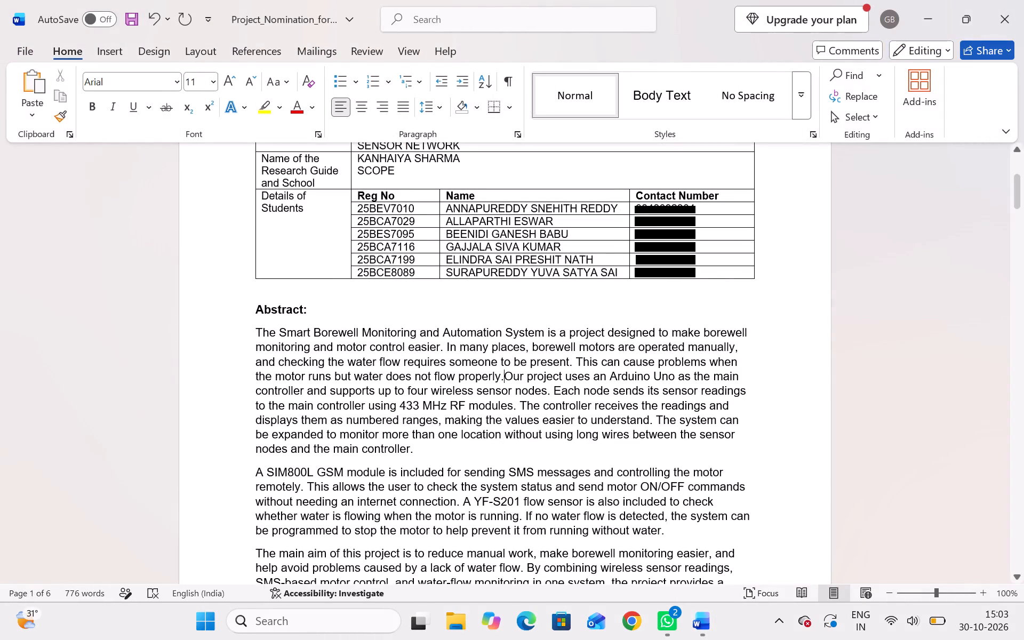
left_click(253, 475)
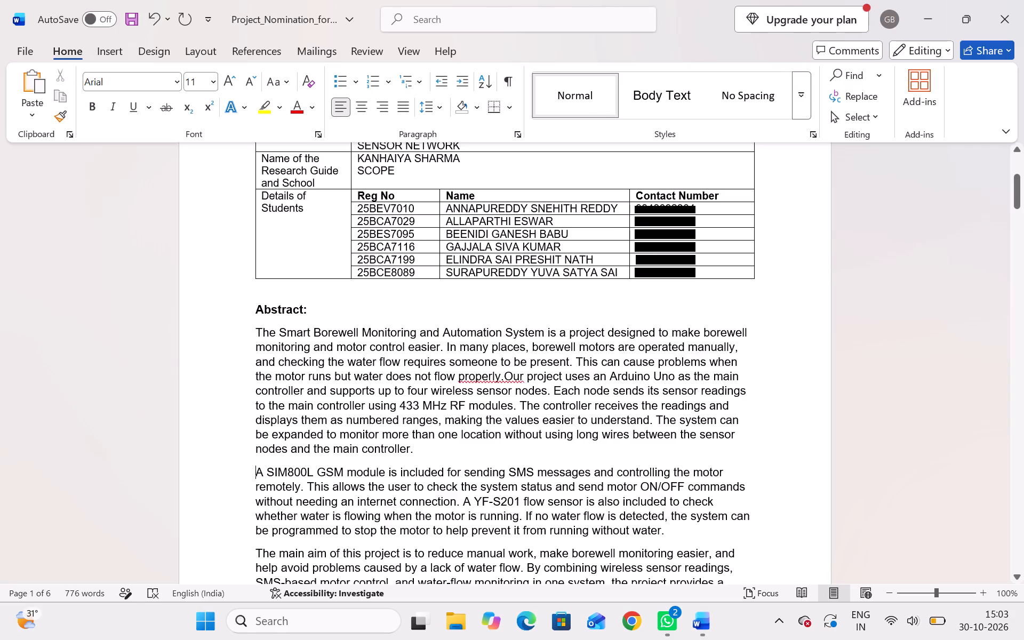
key("BackSpace")
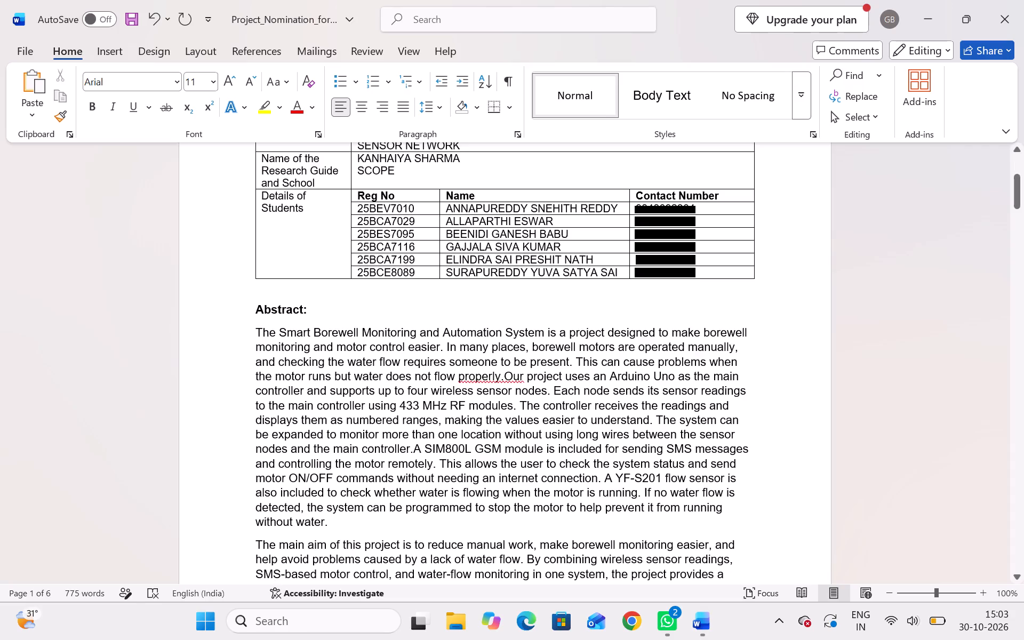
left_click(254, 542)
key("BackSpace")
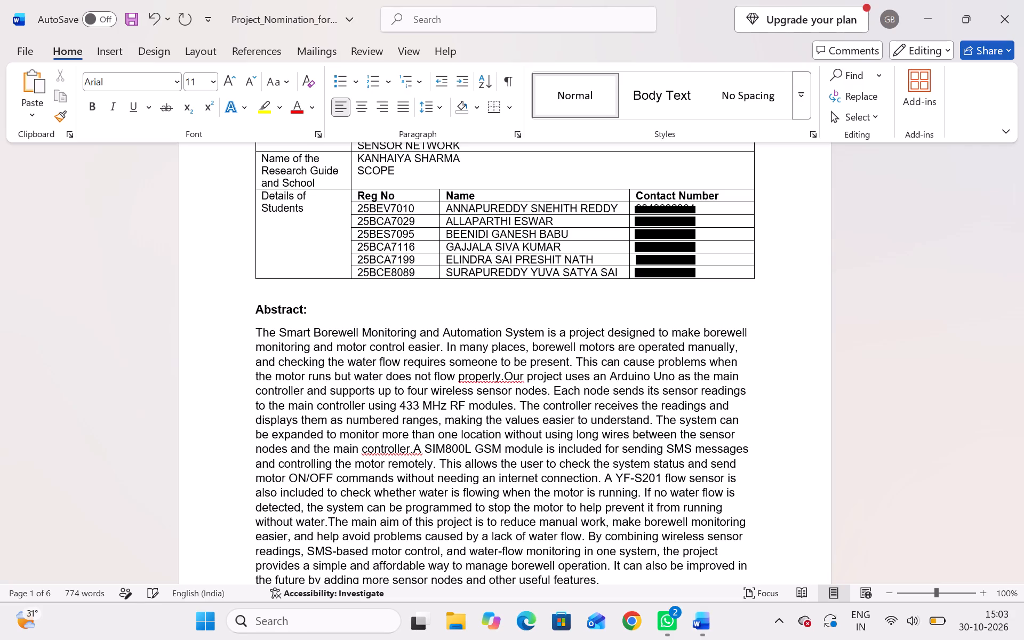
Try centre and right alignment on the whole Abstract paragraph, and open its line spacing options.
scroll(275, 596, "down", 1)
scroll(627, 542, "down", 1)
left_click(590, 515)
left_click_drag(590, 515, 418, 278)
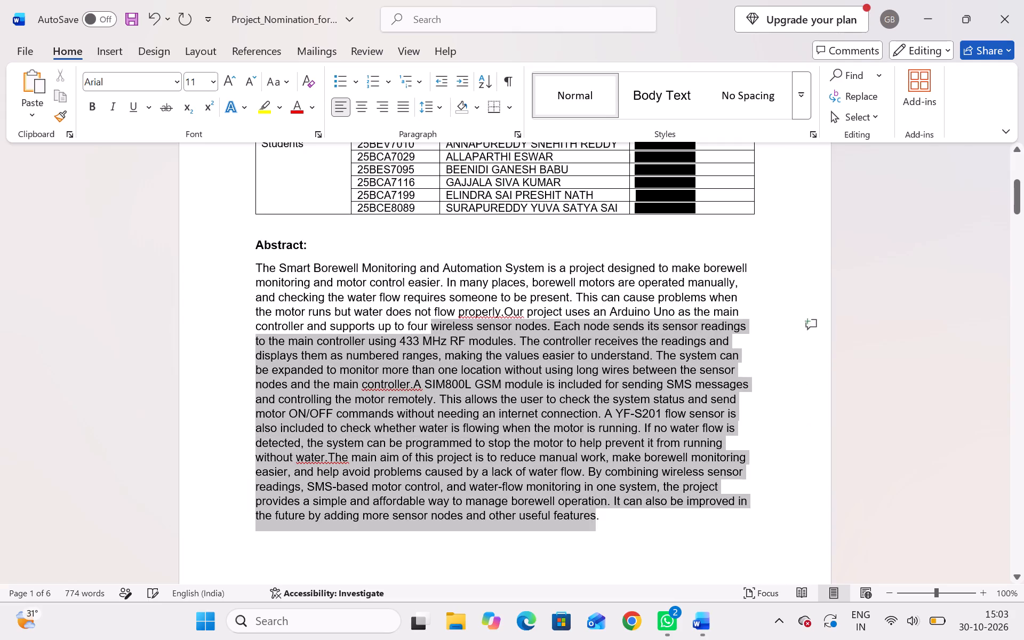
left_click_drag(418, 278, 252, 269)
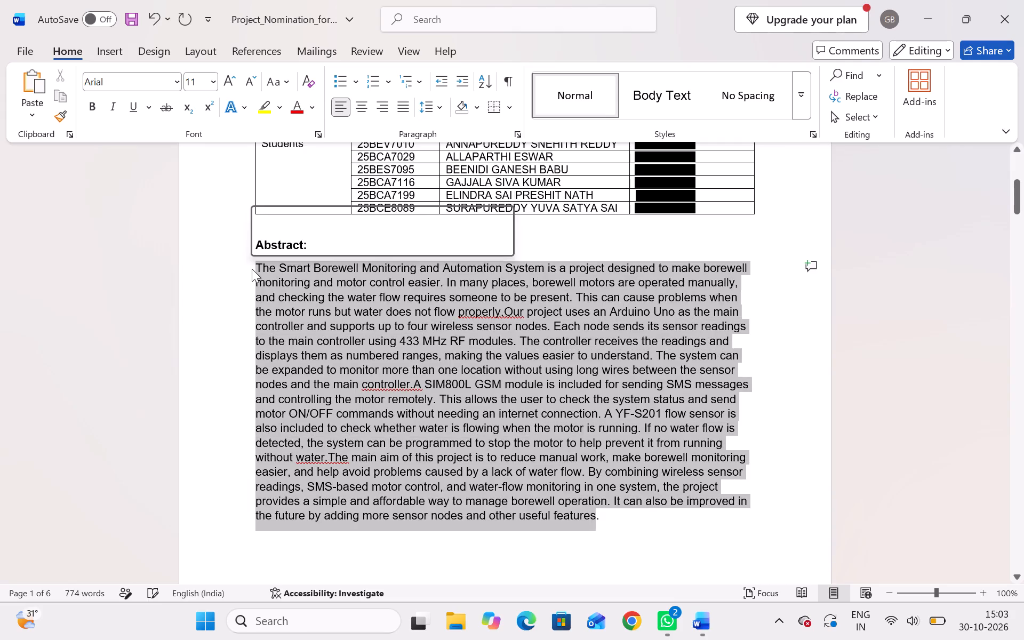
scroll(252, 269, "down", 1)
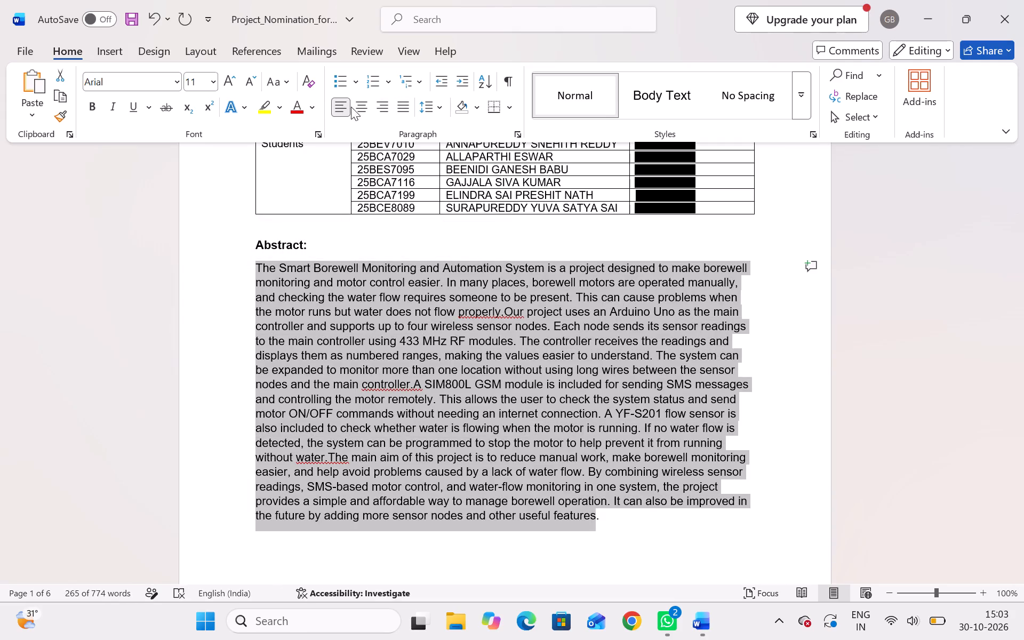
left_click(361, 109)
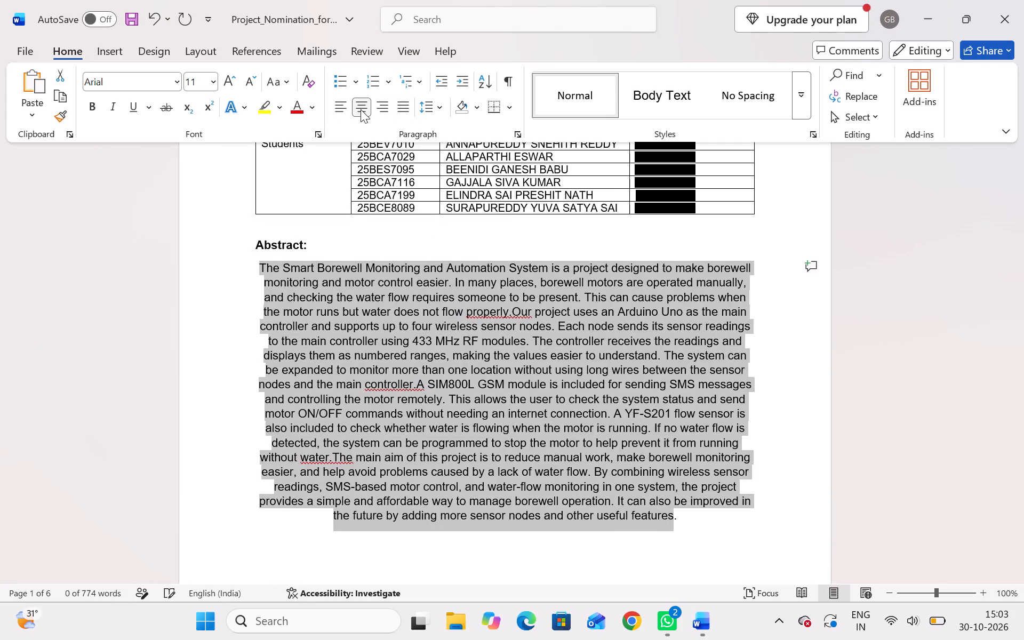
left_click(379, 107)
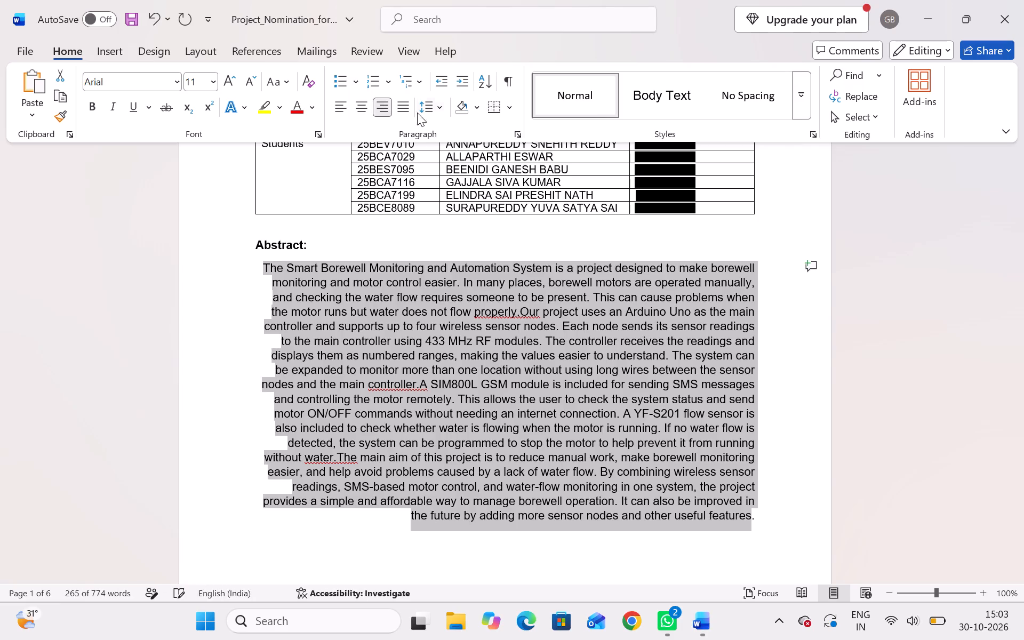
left_click(425, 111)
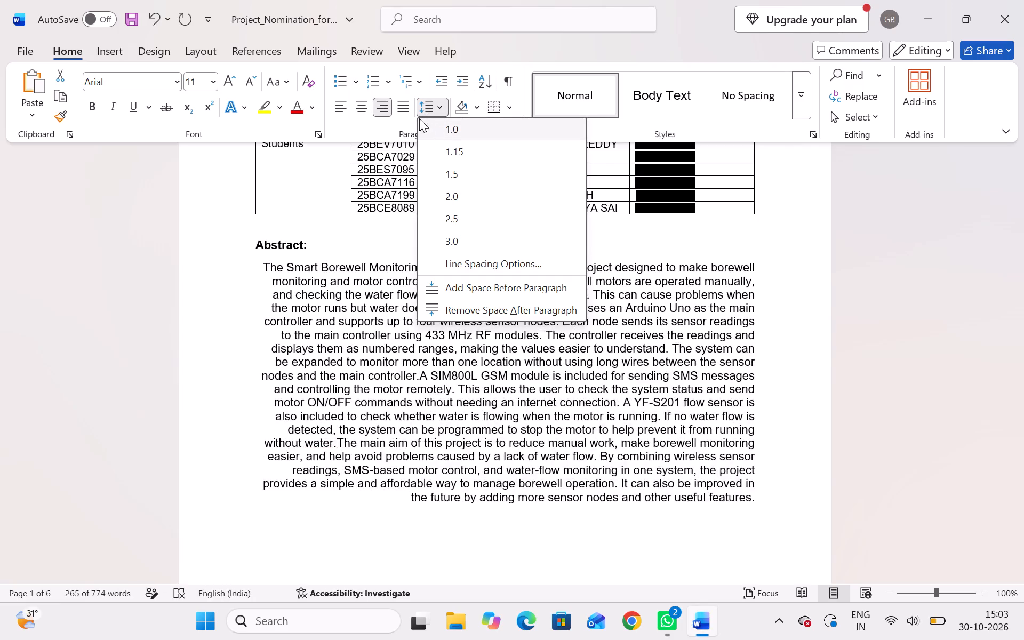
Justify the whole Abstract paragraph.
left_click(406, 101)
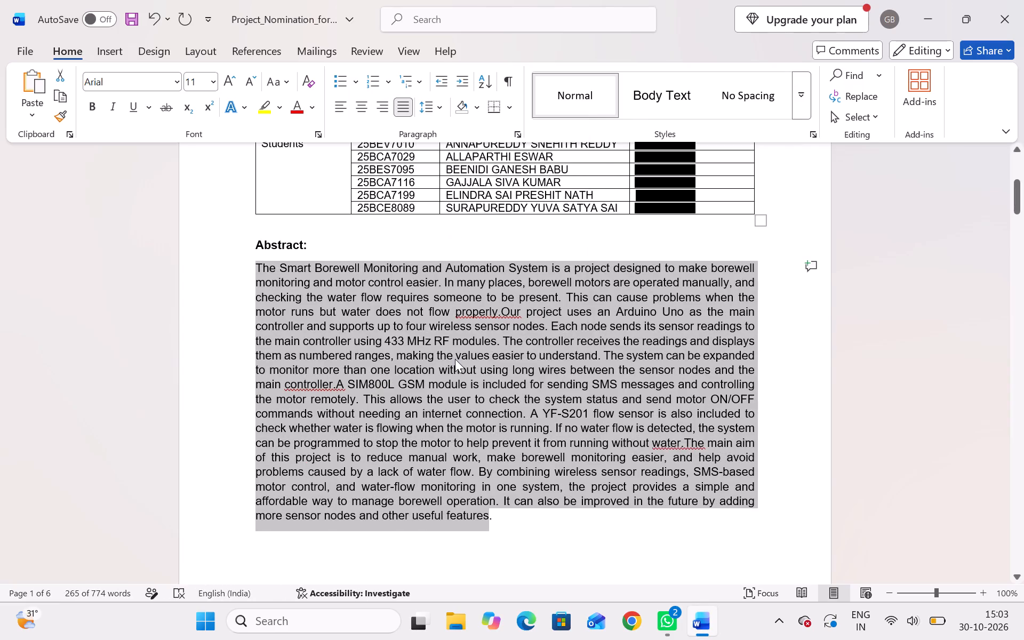
left_click(455, 359)
scroll(443, 446, "left", 1)
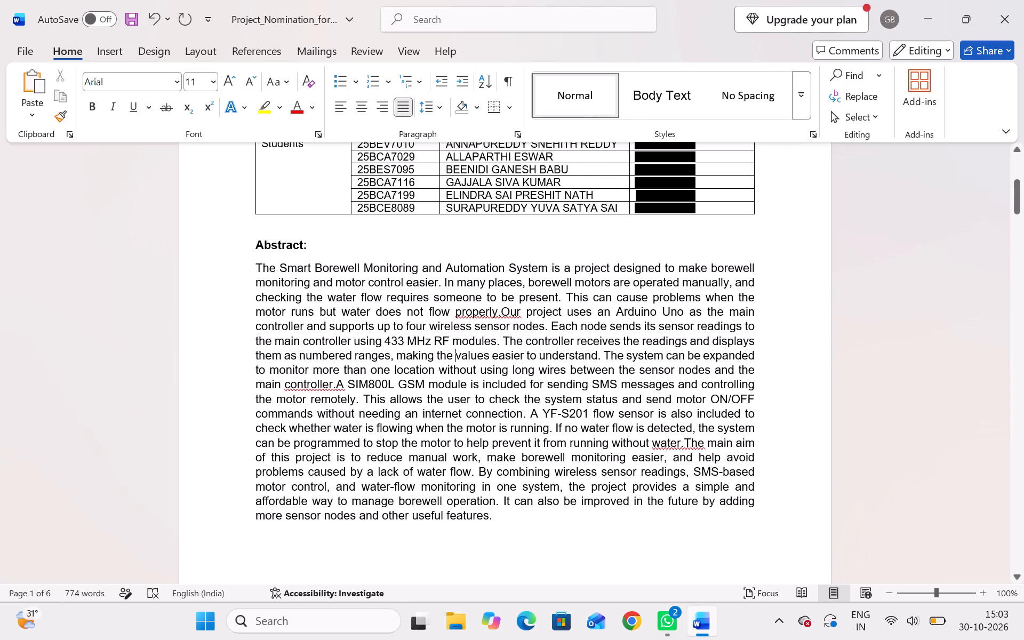
Insert the missing spaces in the Abstract before "A SIM800L GSM module" and before "Our project uses an Arduino Uno".
left_click(338, 386)
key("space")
scroll(369, 441, "down", 1)
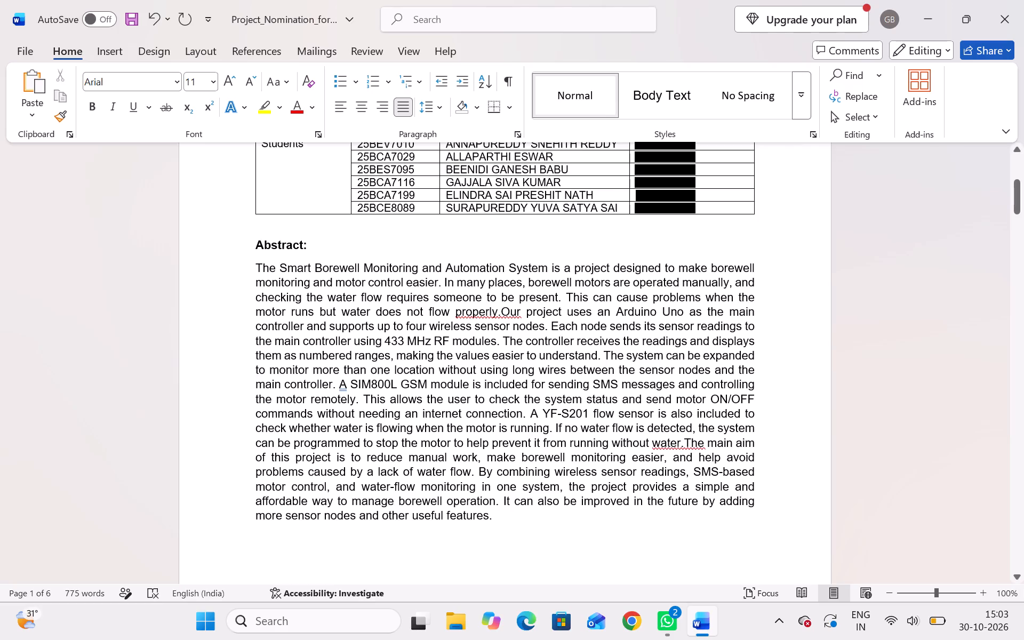
scroll(496, 315, "down", 1)
left_click(500, 314)
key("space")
Select the feature name and description cells in the additional/new features table, from the first feature row downward, leaving out the S No column.
scroll(535, 331, "down", 4)
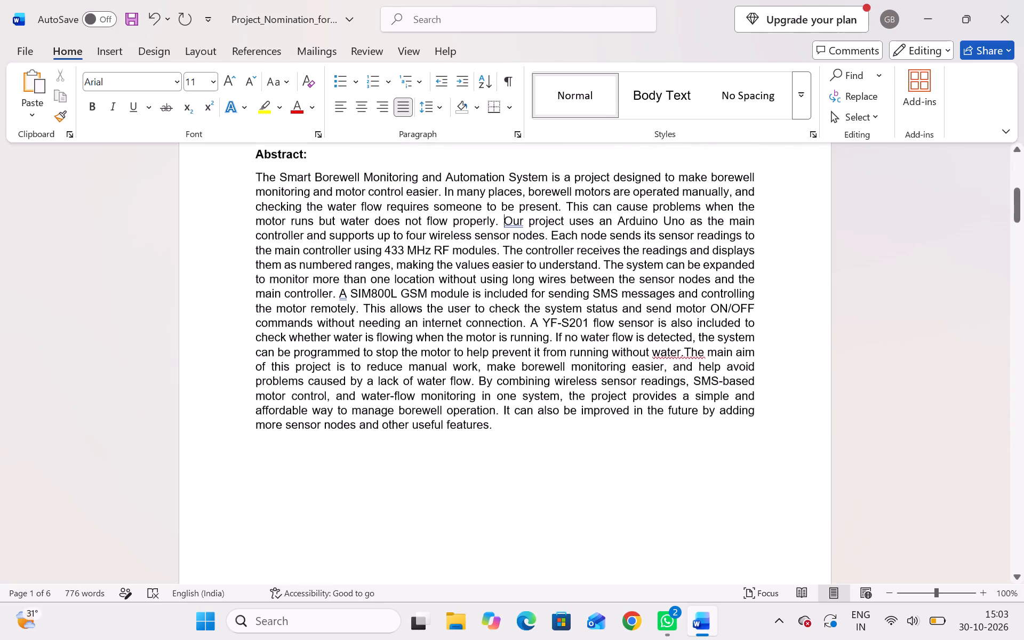
scroll(537, 322, "down", 6)
scroll(537, 322, "down", 19)
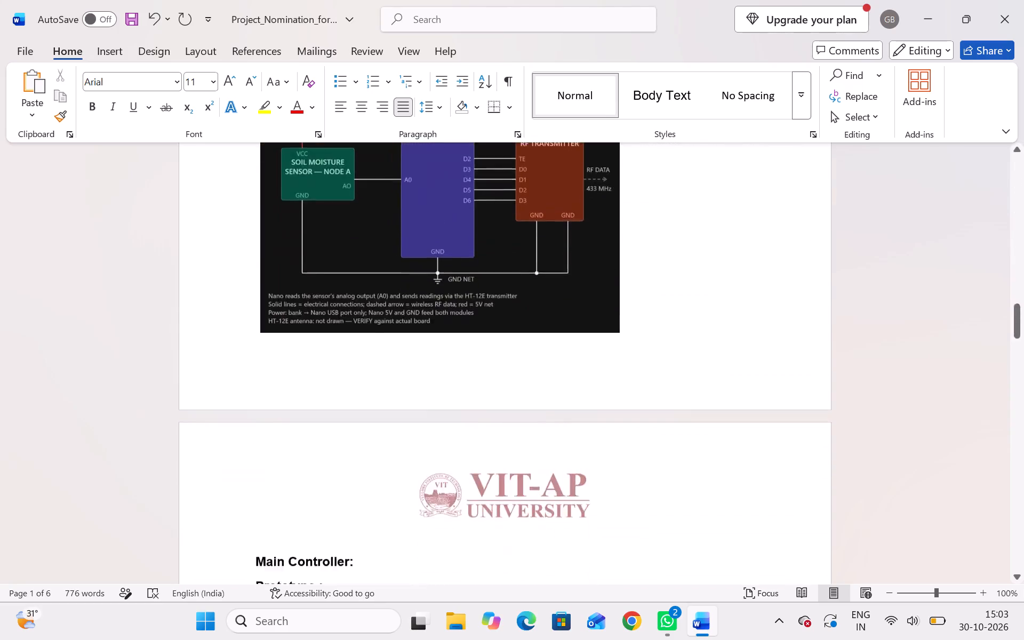
scroll(537, 322, "down", 4)
scroll(537, 322, "down", 20)
scroll(537, 322, "down", 20)
scroll(537, 322, "down", 20)
scroll(537, 322, "down", 3)
scroll(537, 322, "up", 1)
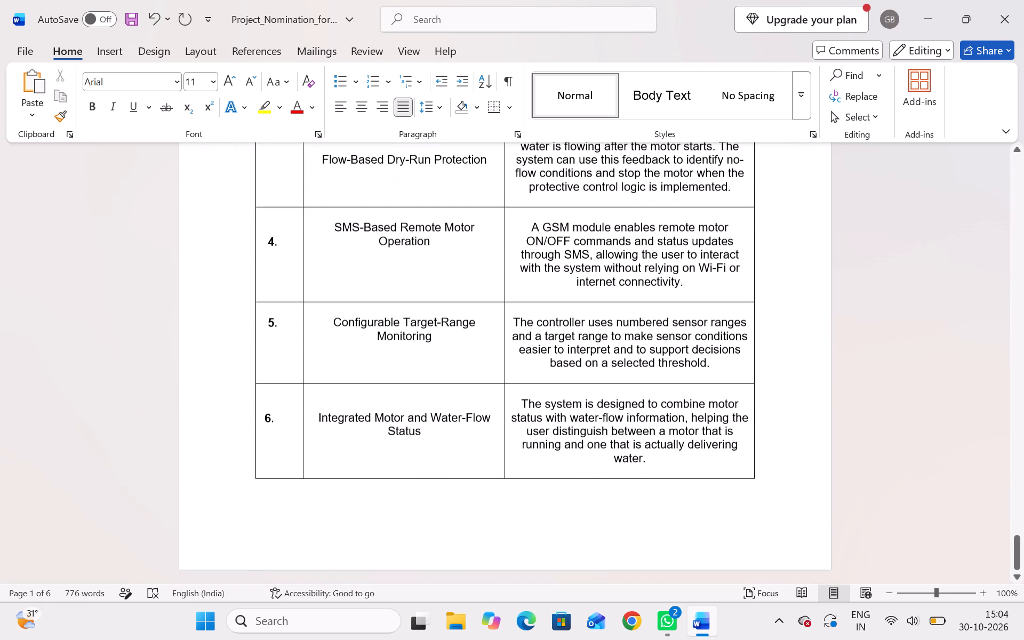
left_click_drag(651, 456, 379, 142)
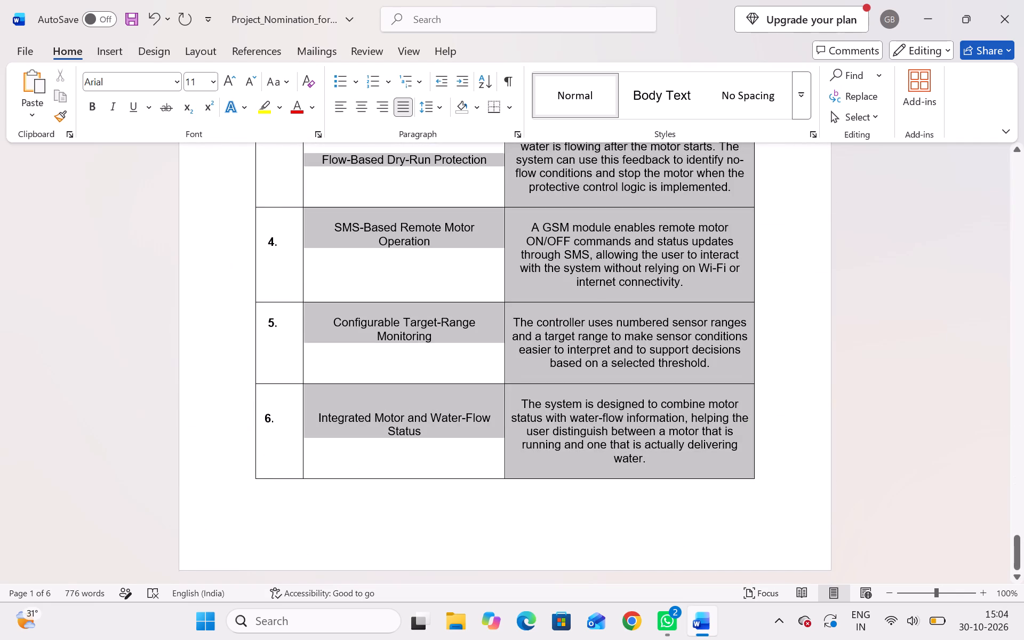
left_click_drag(379, 142, 284, 172)
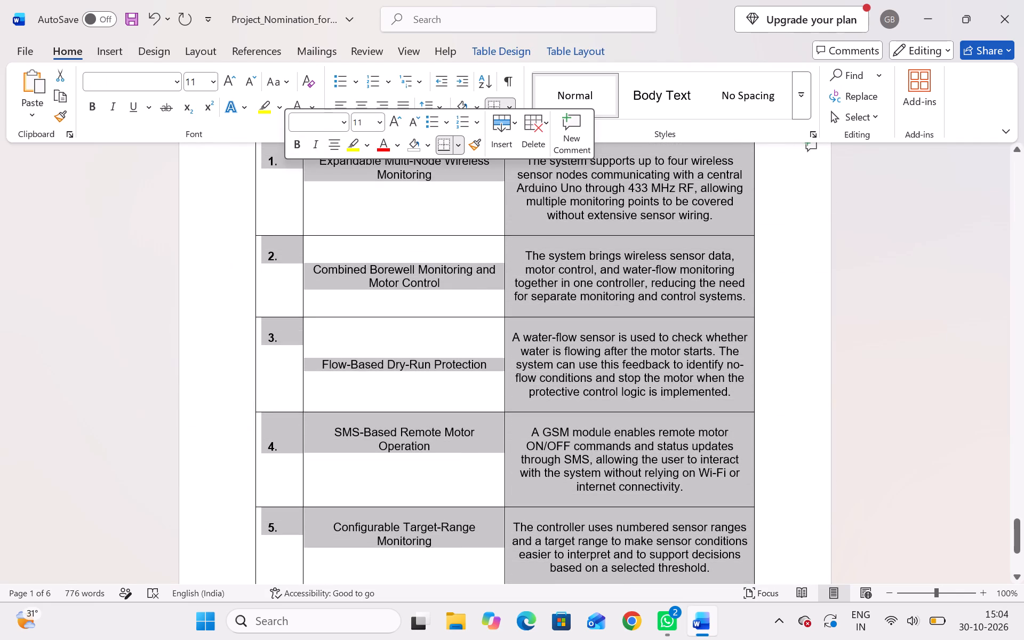
left_click(169, 196)
scroll(322, 270, "up", 2)
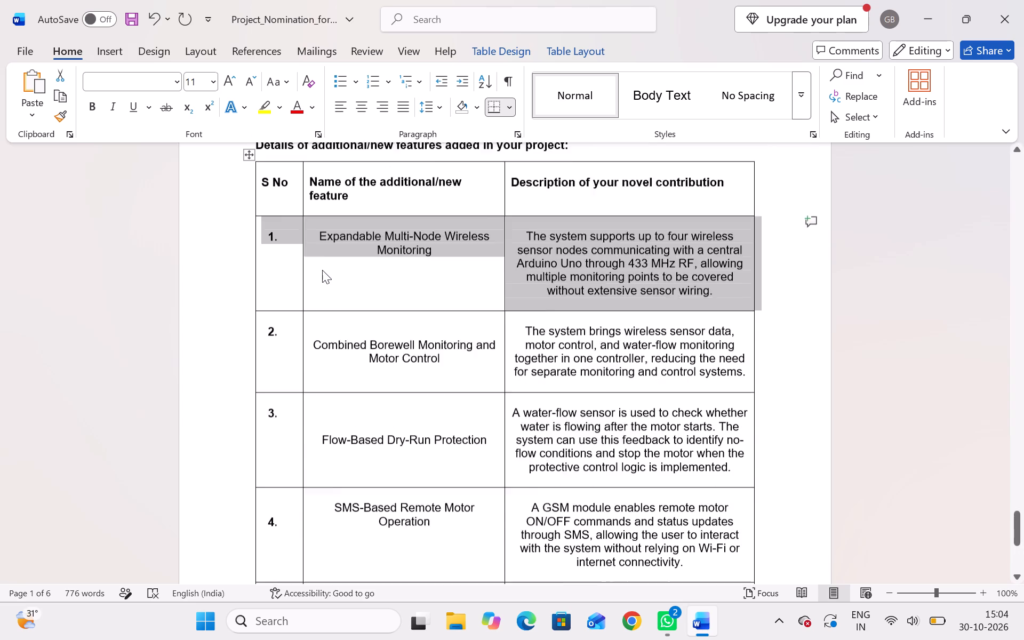
scroll(322, 270, "up", 1)
left_click(293, 286)
left_click(326, 261)
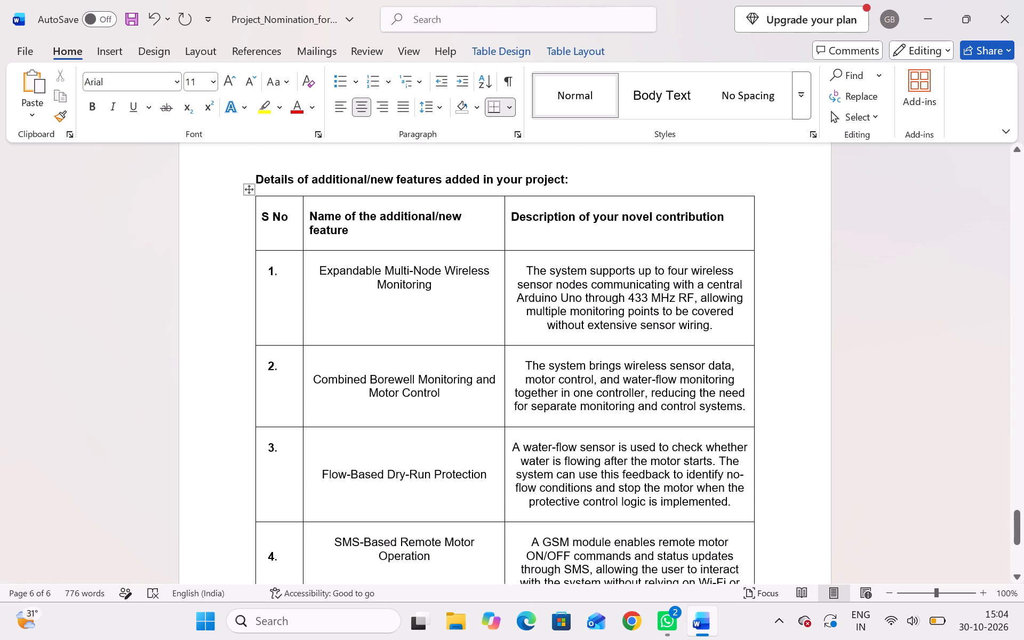
left_click_drag(320, 270, 508, 598)
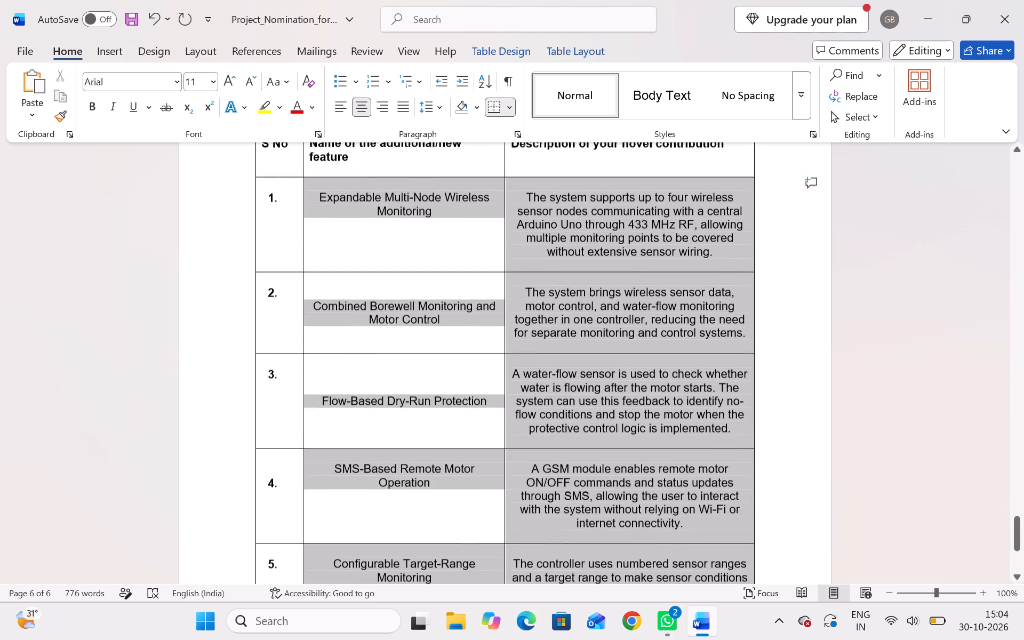
Justify the selected feature names and descriptions in the additional/new features table.
left_click_drag(508, 598, 511, 471)
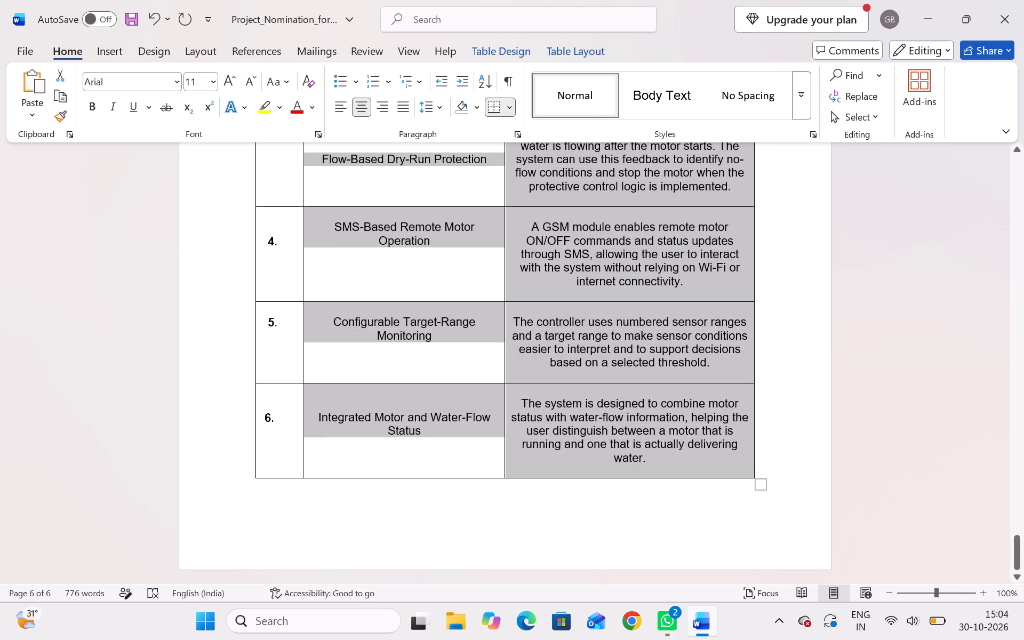
scroll(401, 194, "down", 1)
left_click(401, 110)
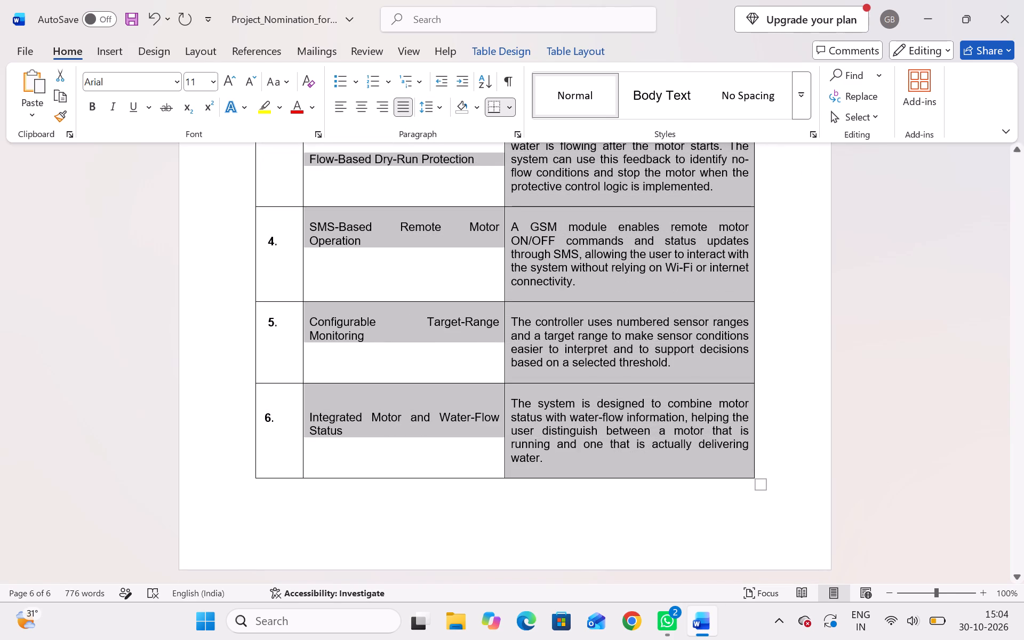
Delete the space between "Configurable" and "Target-Range" in the name of feature 5.
left_click(406, 366)
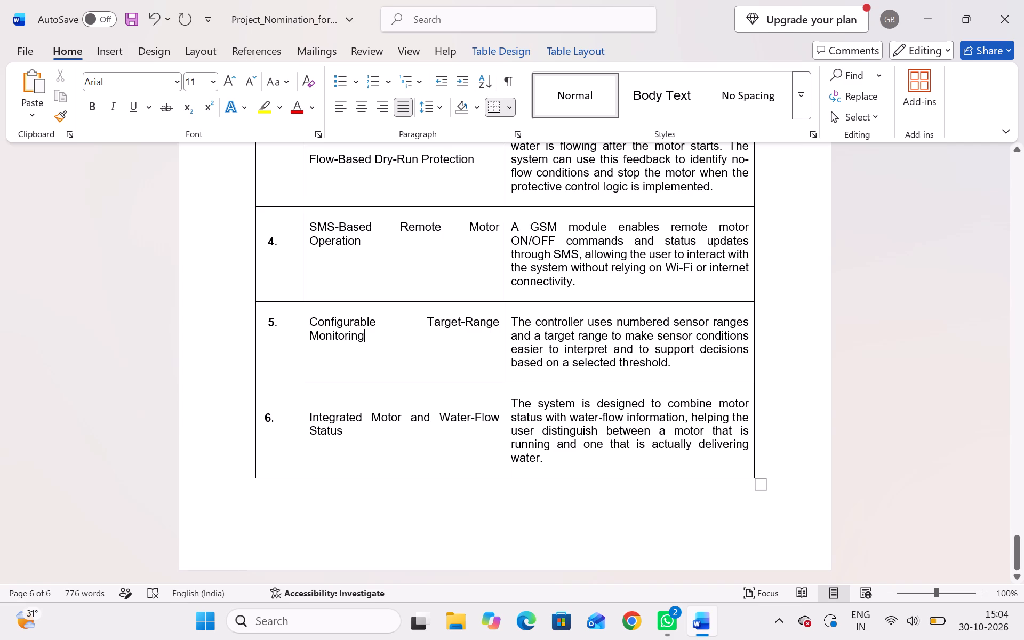
left_click(429, 321)
key("BackSpace")
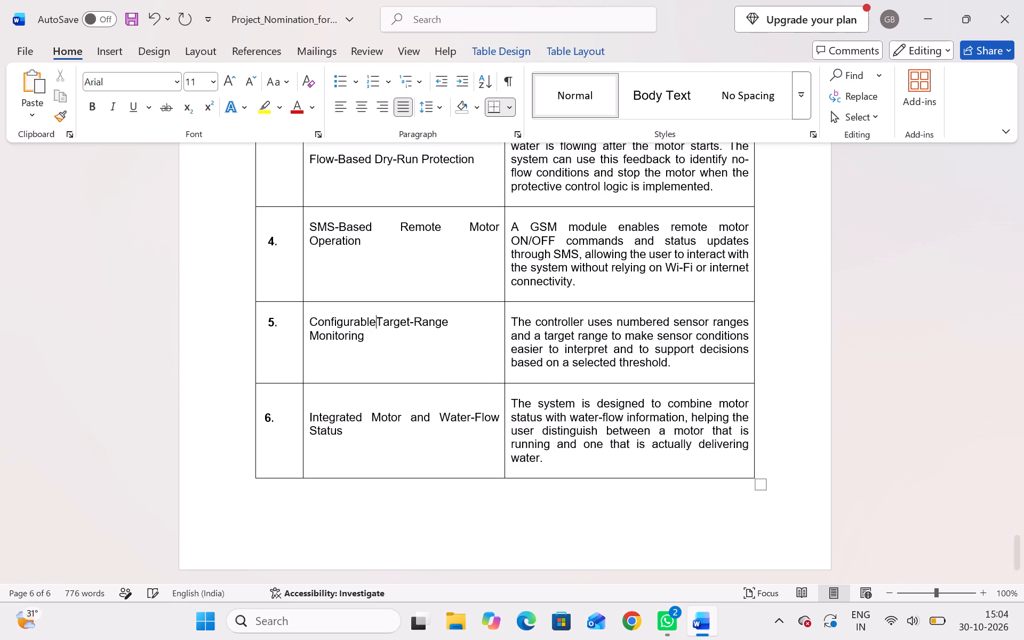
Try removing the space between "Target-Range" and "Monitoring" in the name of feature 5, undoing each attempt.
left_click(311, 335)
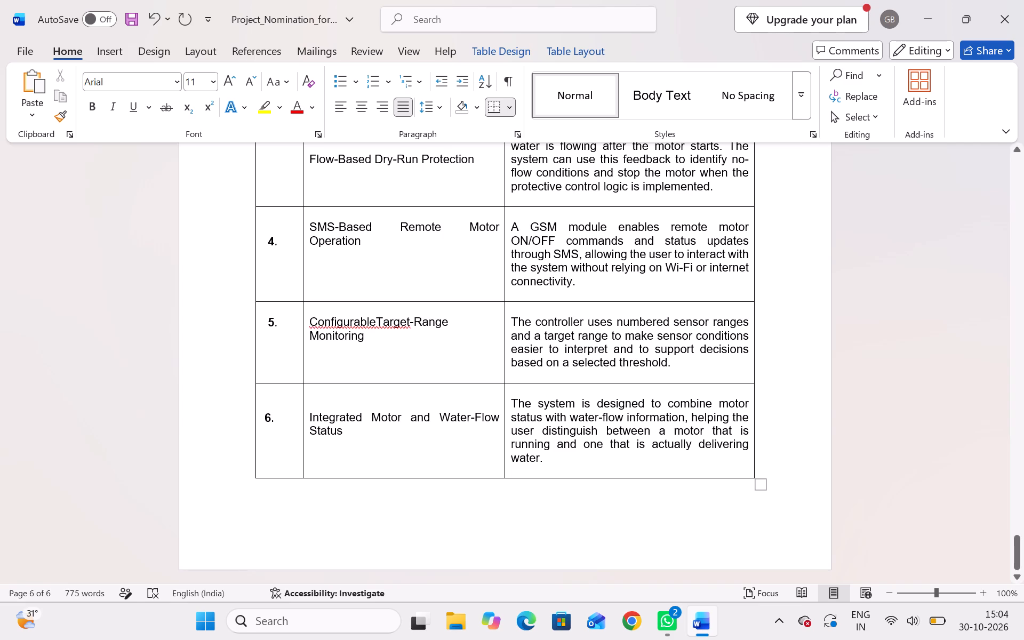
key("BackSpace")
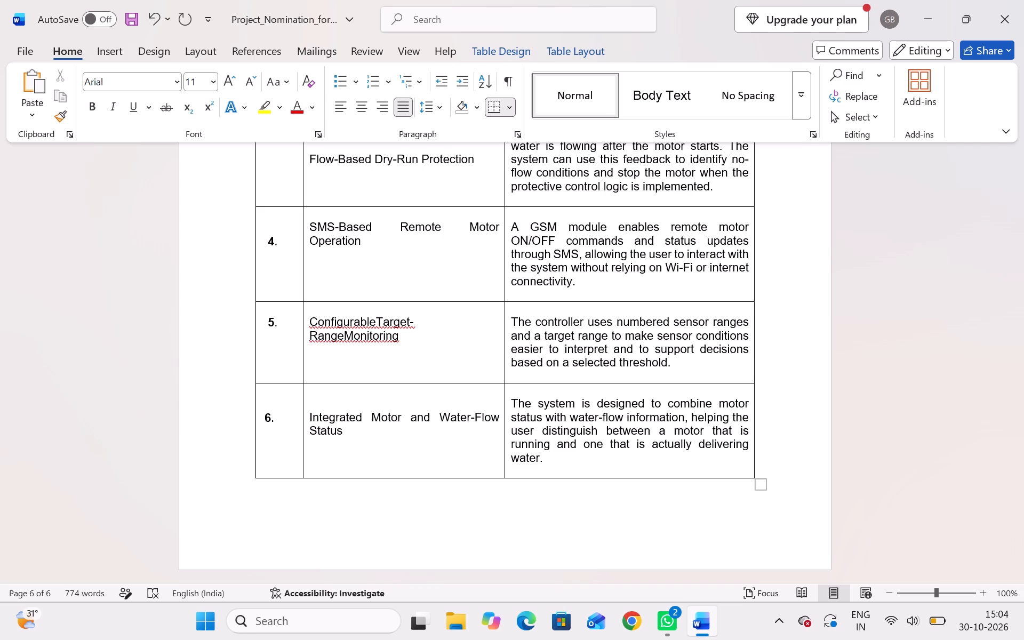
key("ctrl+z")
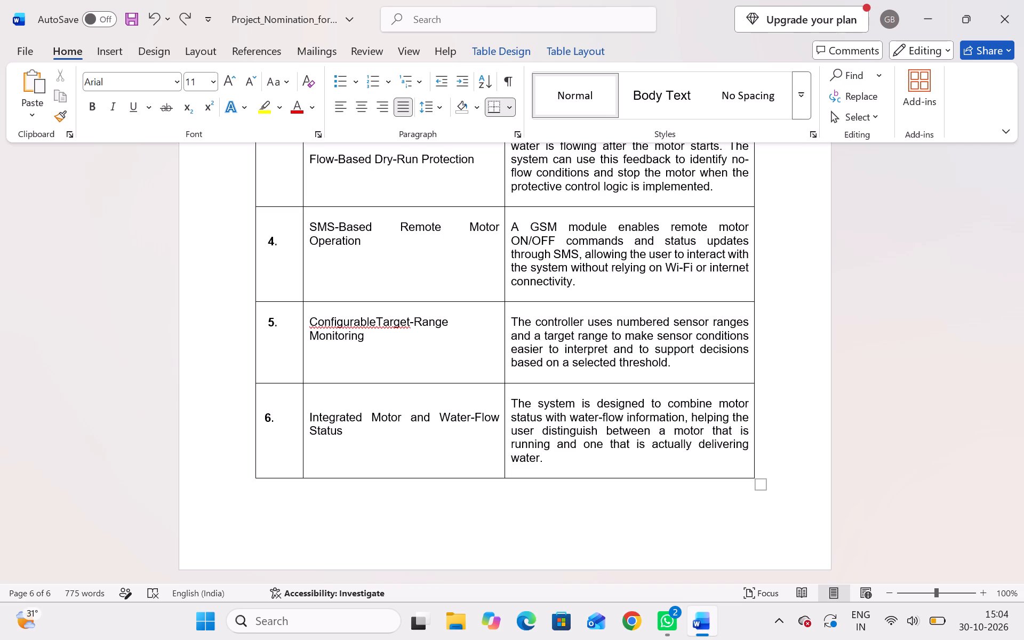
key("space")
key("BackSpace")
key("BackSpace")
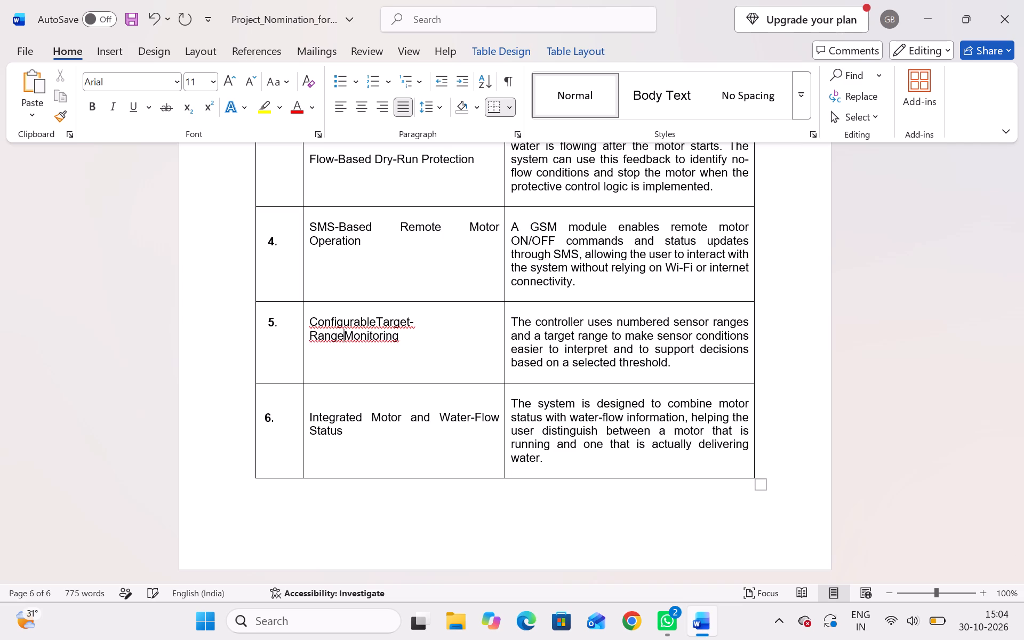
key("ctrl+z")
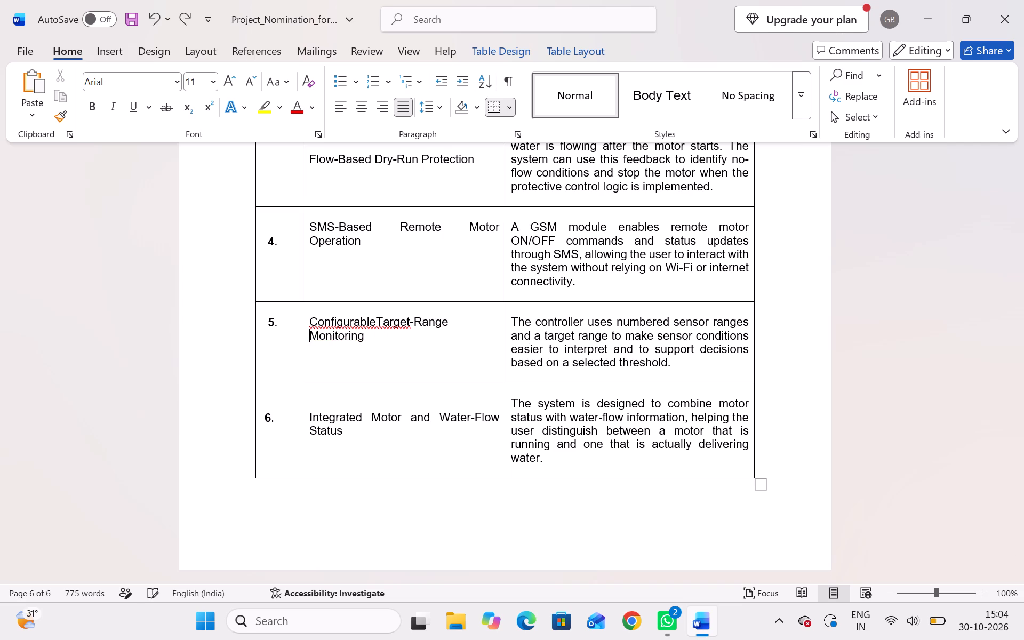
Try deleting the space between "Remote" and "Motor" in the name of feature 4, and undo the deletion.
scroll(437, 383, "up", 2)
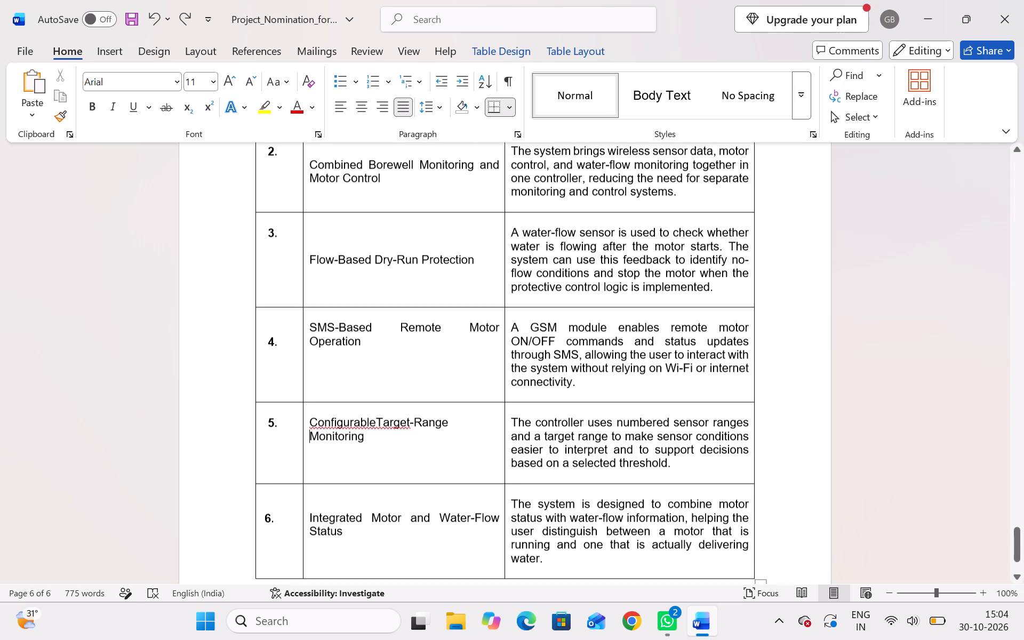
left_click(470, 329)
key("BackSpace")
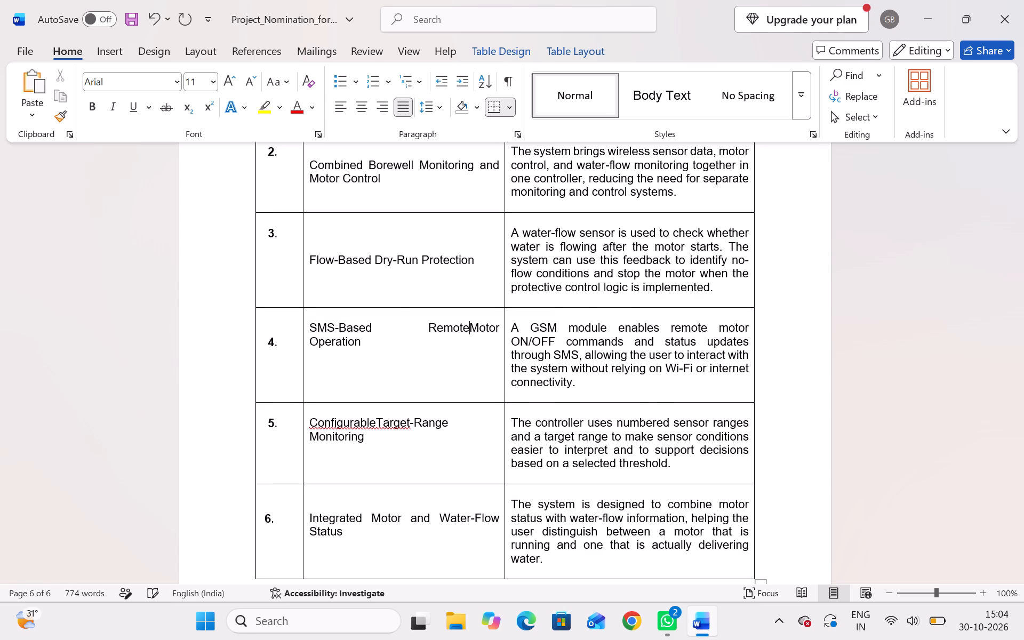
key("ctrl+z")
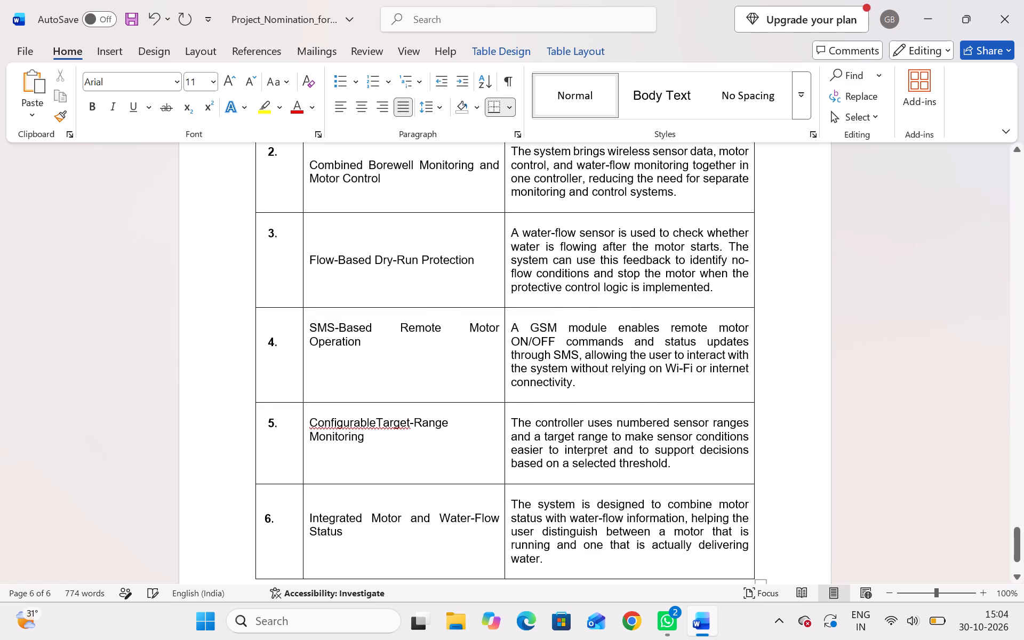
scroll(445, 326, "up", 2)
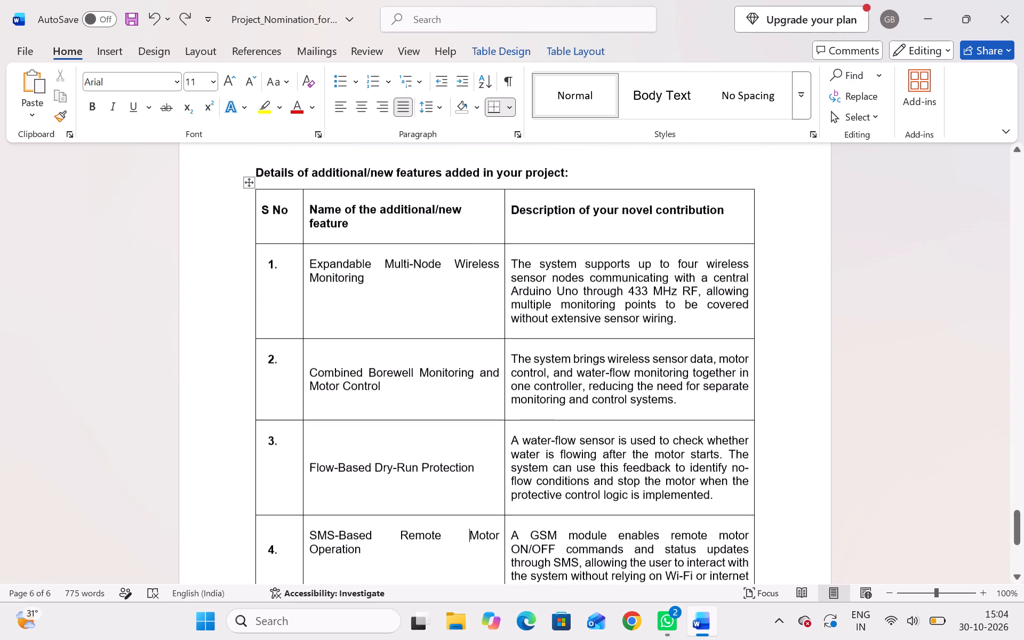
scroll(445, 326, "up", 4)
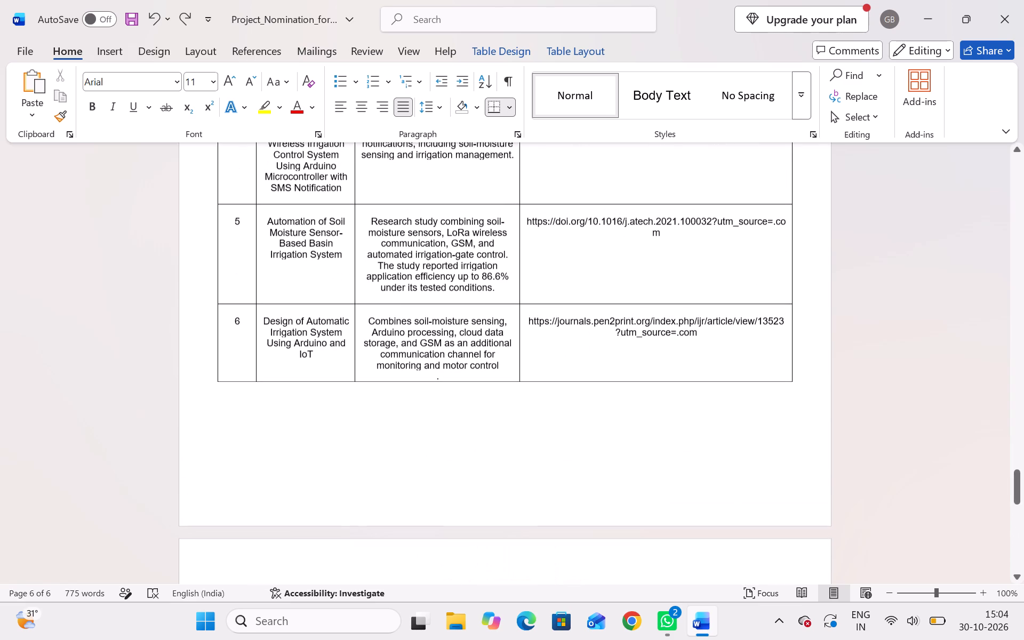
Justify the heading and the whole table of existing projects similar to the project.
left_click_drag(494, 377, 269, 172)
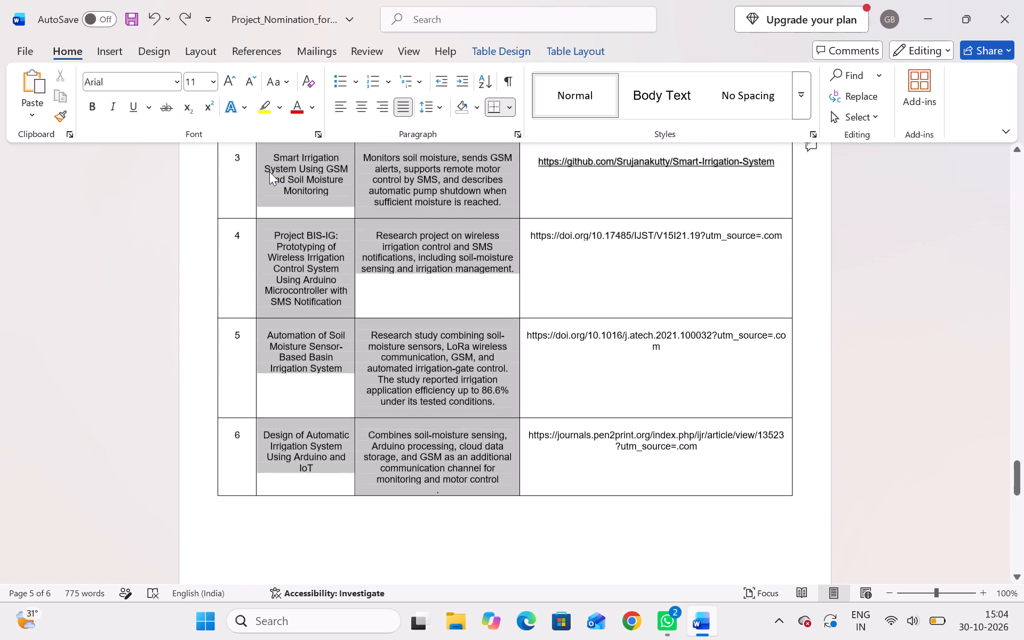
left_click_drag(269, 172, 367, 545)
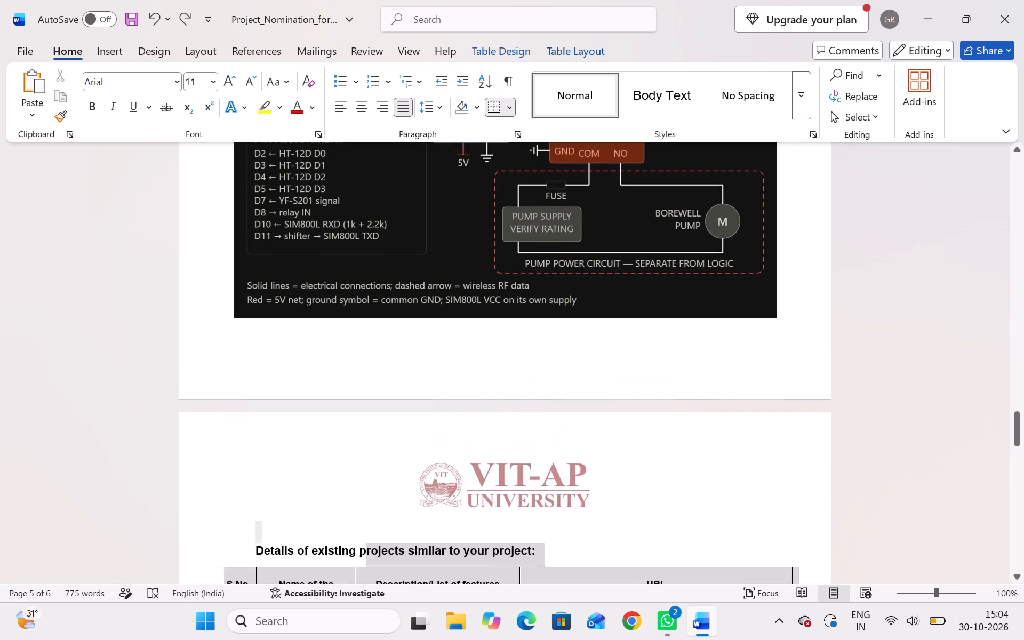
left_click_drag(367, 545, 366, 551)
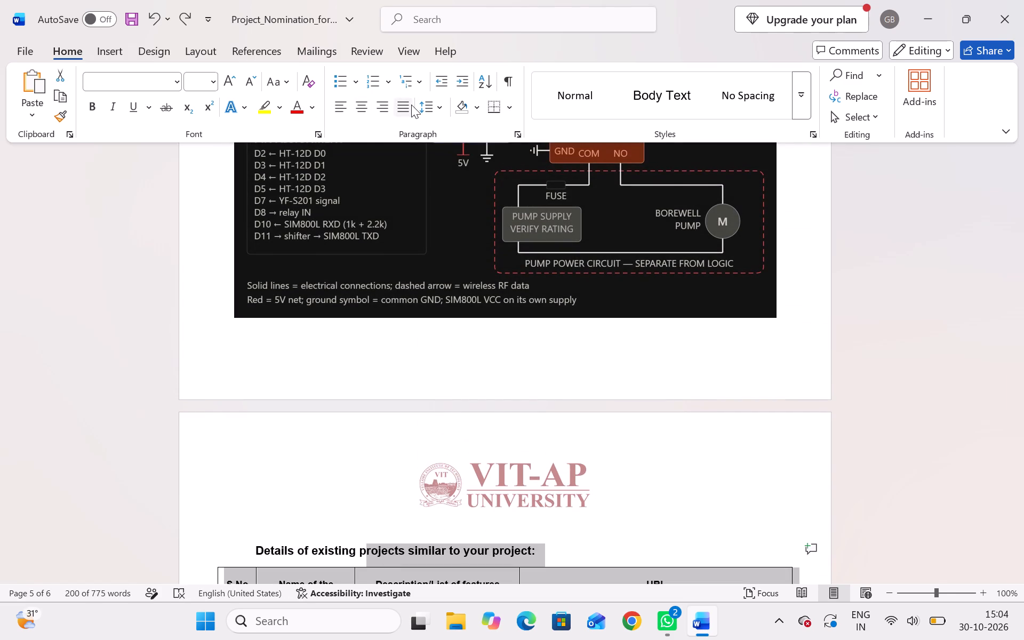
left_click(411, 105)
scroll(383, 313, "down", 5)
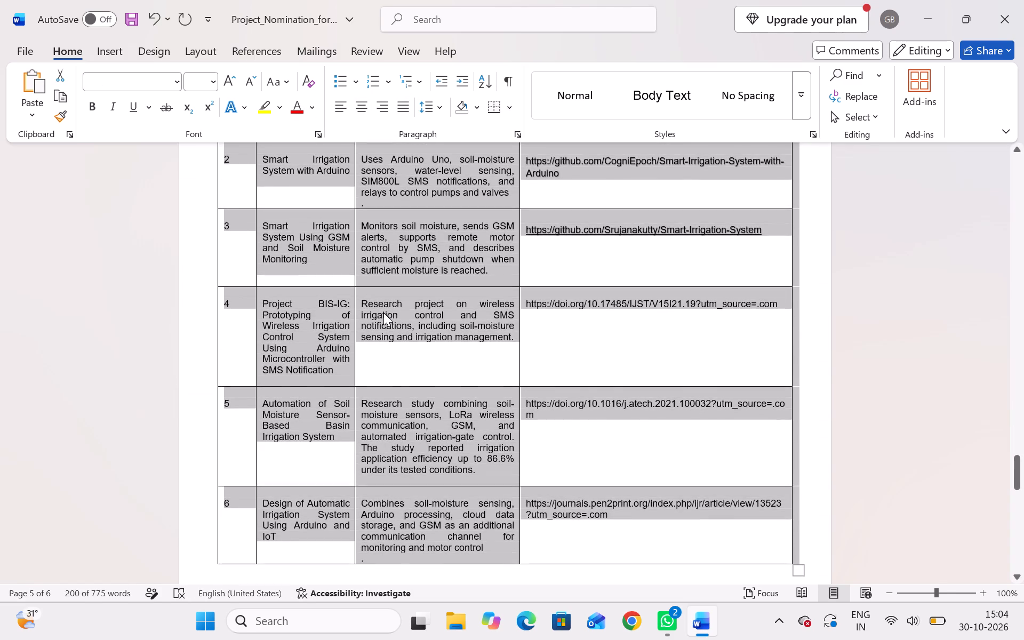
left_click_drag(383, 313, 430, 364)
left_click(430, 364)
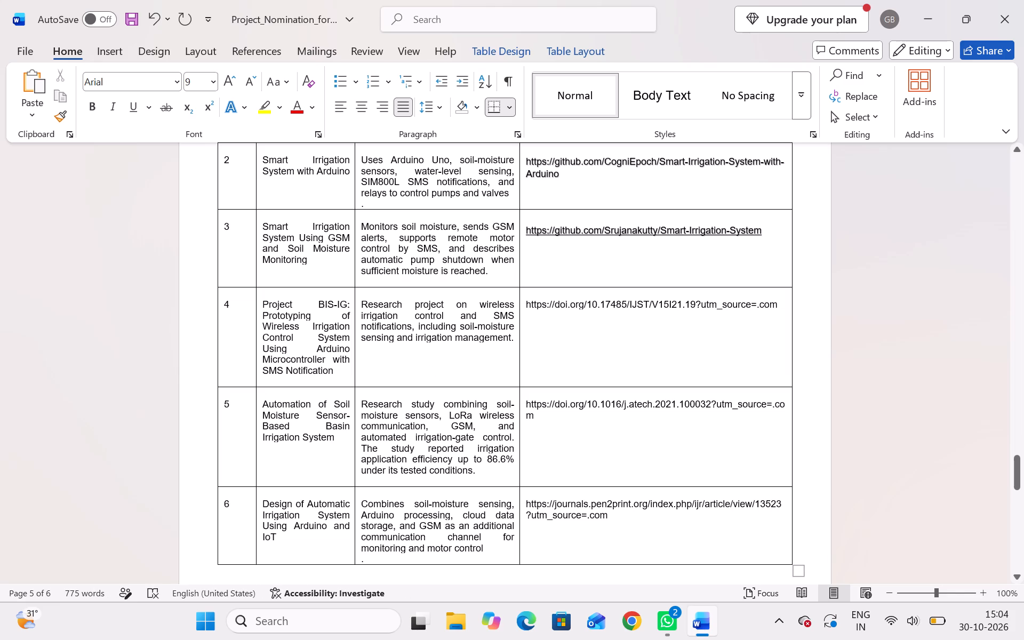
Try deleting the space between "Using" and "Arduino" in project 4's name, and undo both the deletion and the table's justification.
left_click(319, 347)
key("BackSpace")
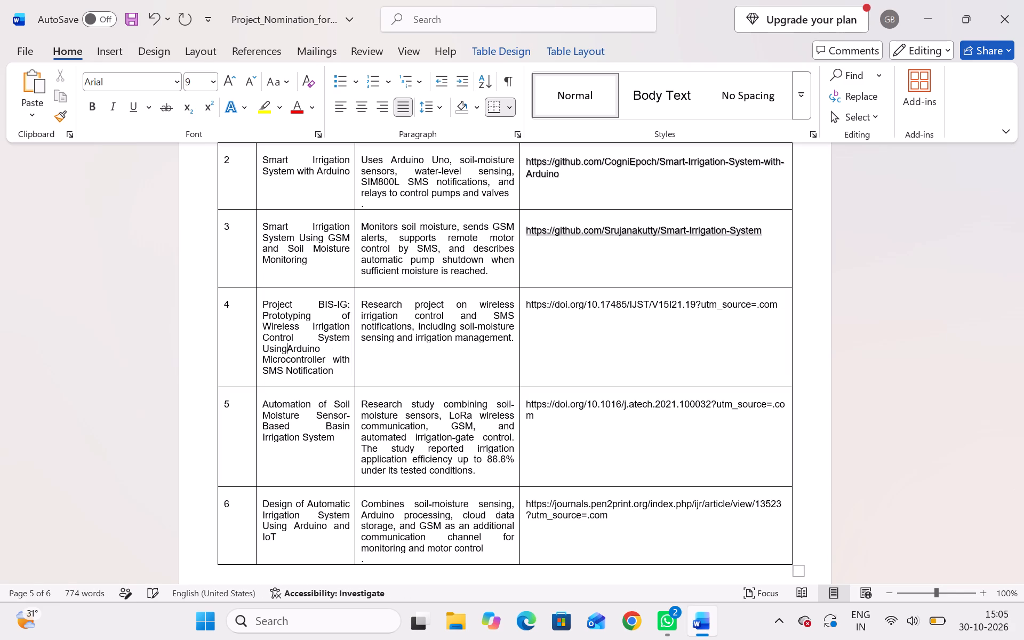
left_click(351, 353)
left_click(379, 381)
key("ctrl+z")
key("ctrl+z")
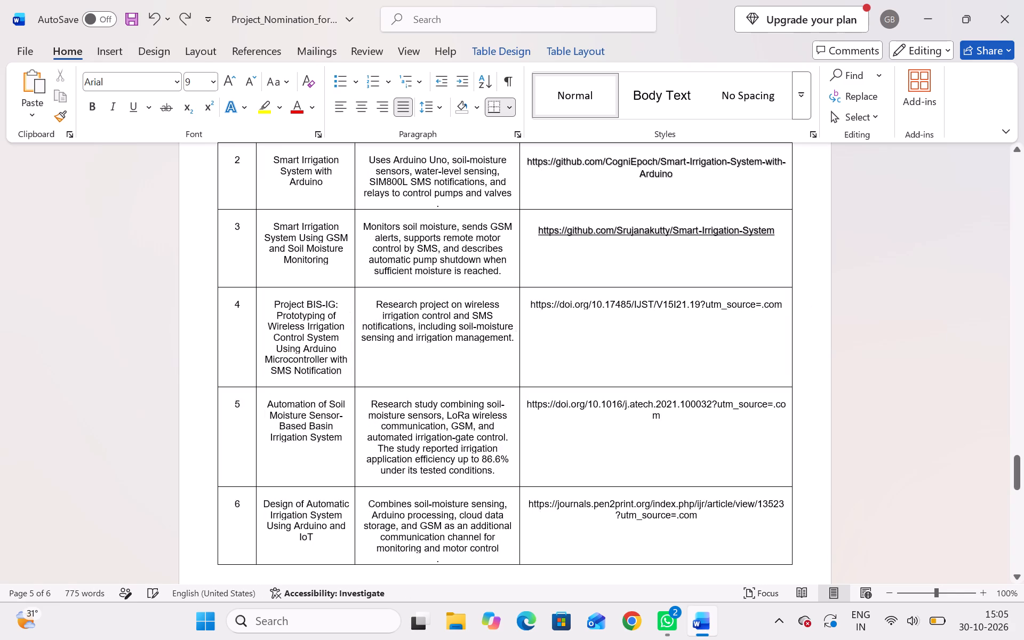
Undo the earlier edits, including feature 5's space deletion and the justification of the additional/new features table.
key("ctrl+z")
key("ctrl+z")
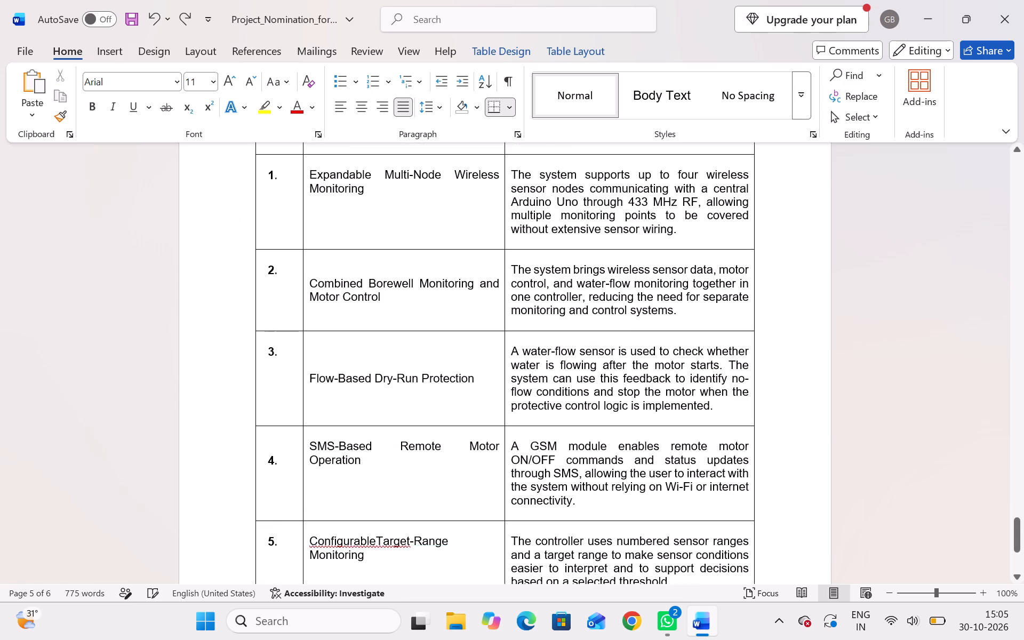
key("ctrl+z")
key("ctrl+z")
key("ctrl+z")
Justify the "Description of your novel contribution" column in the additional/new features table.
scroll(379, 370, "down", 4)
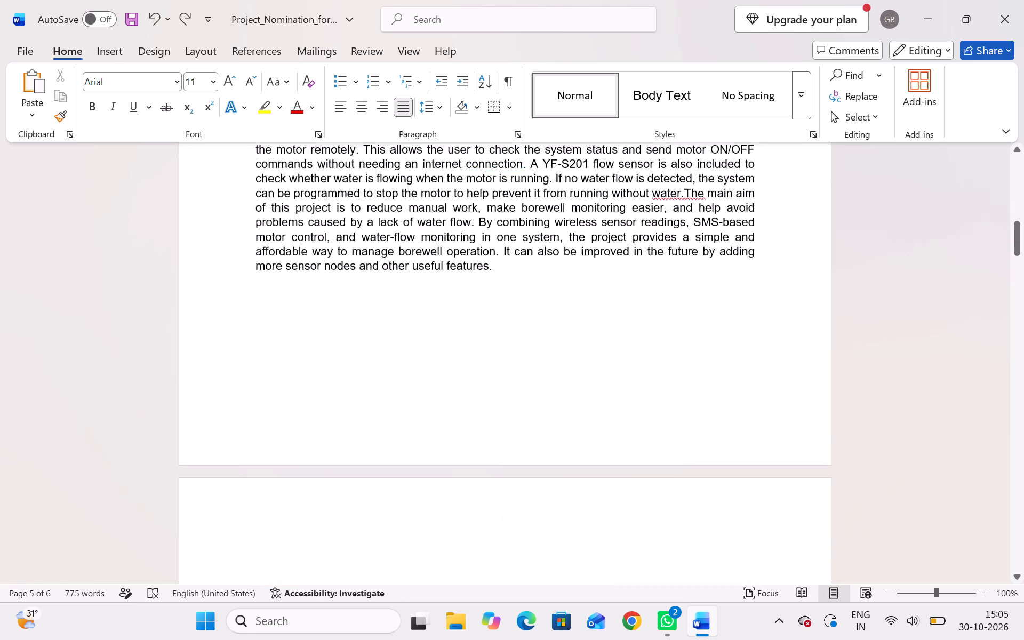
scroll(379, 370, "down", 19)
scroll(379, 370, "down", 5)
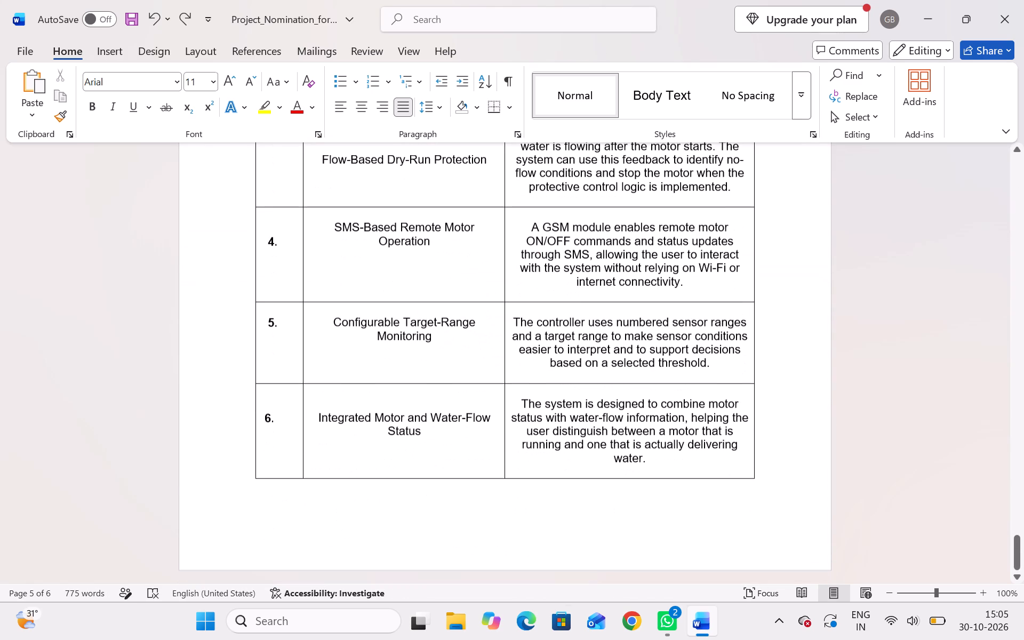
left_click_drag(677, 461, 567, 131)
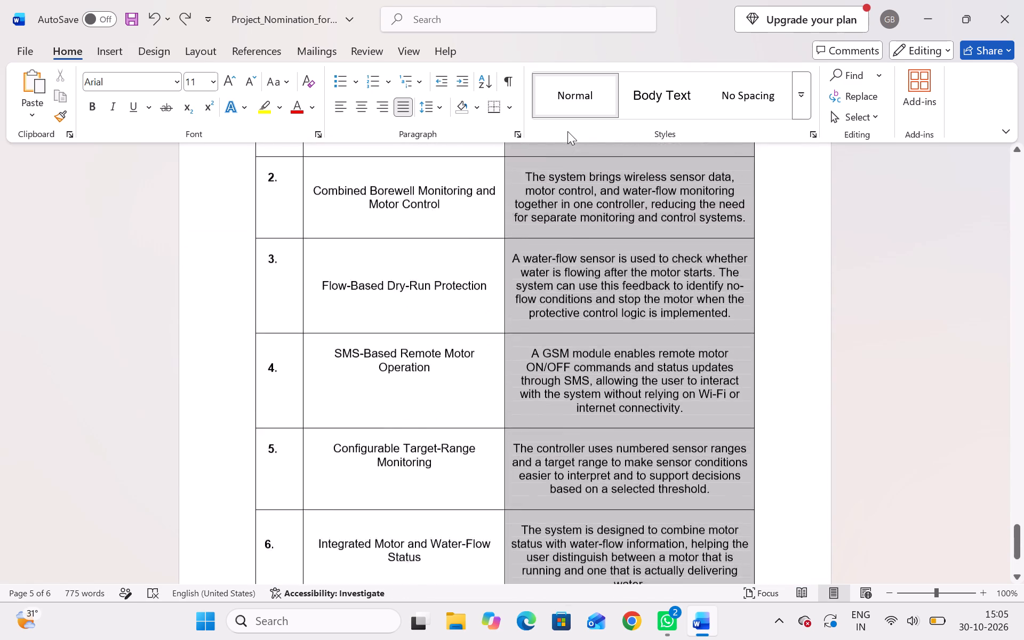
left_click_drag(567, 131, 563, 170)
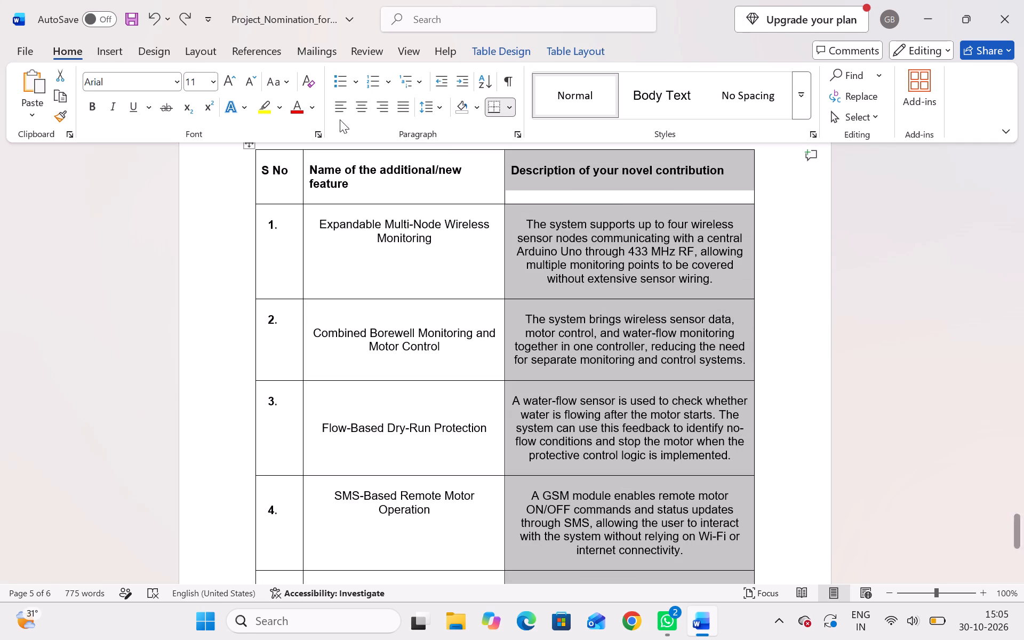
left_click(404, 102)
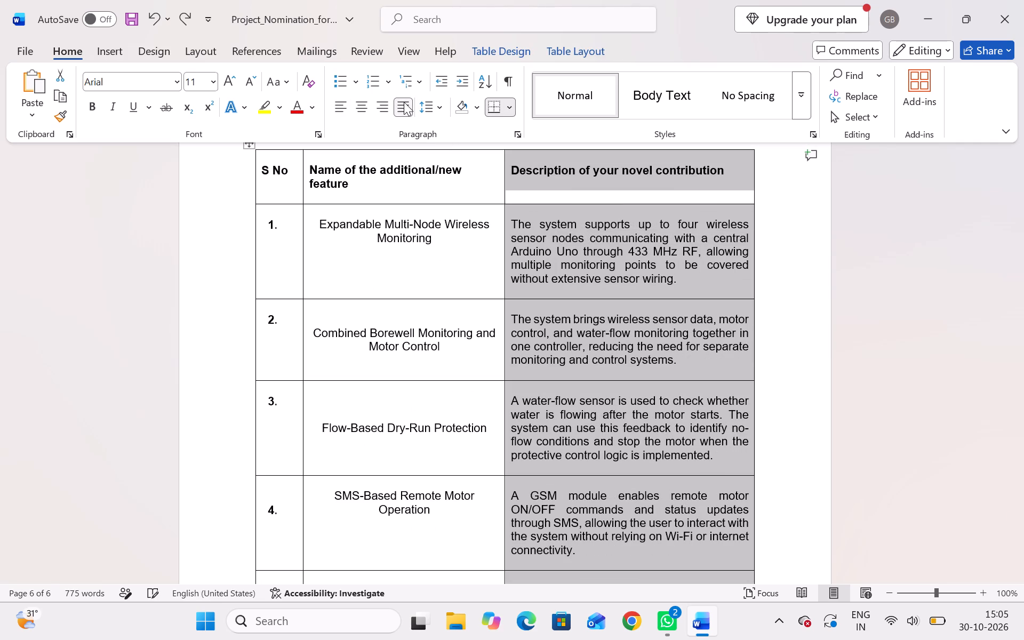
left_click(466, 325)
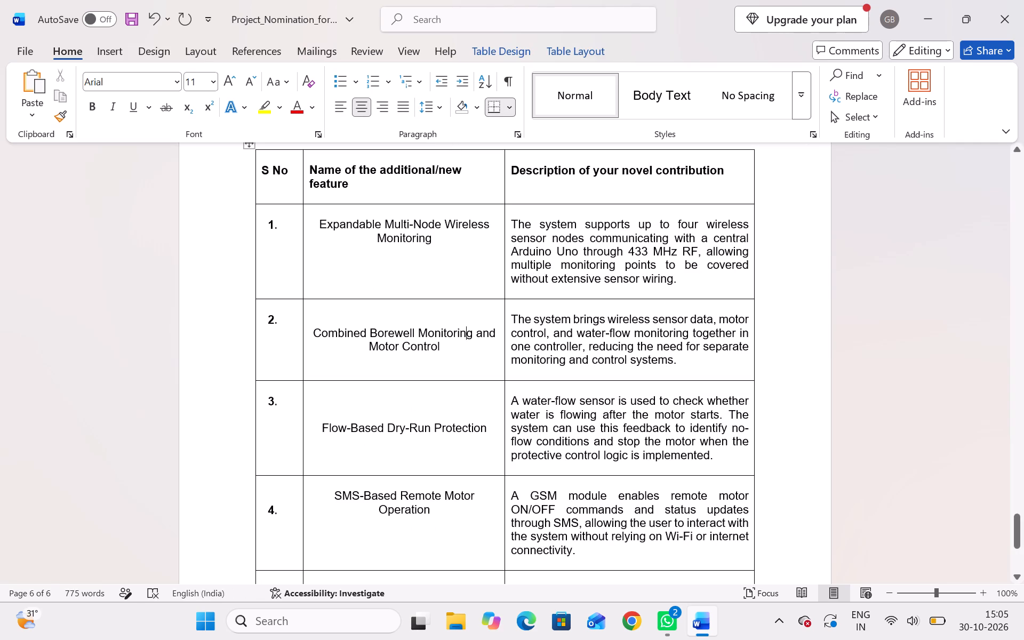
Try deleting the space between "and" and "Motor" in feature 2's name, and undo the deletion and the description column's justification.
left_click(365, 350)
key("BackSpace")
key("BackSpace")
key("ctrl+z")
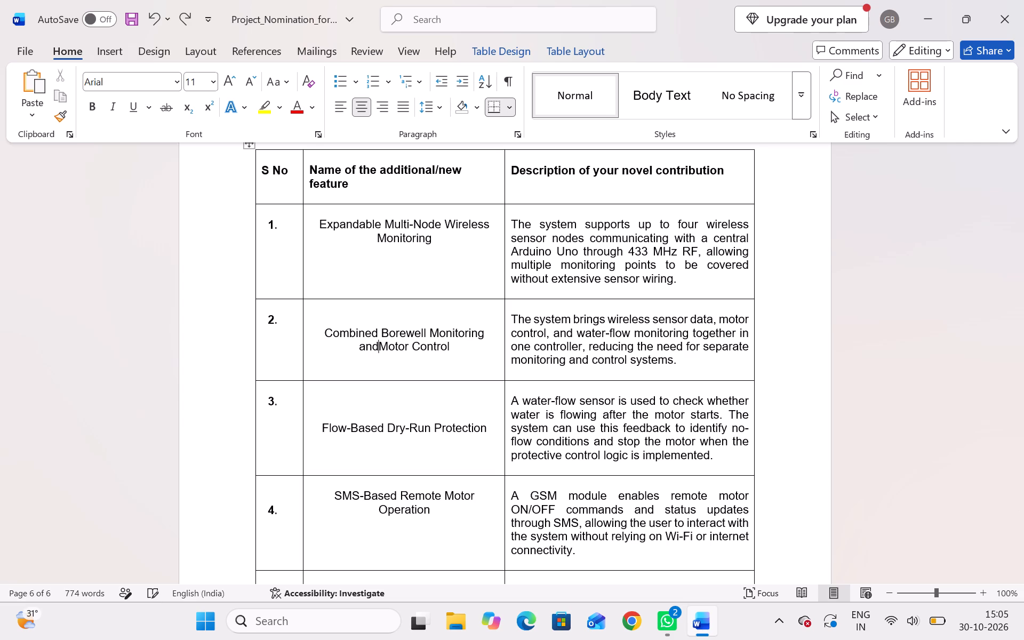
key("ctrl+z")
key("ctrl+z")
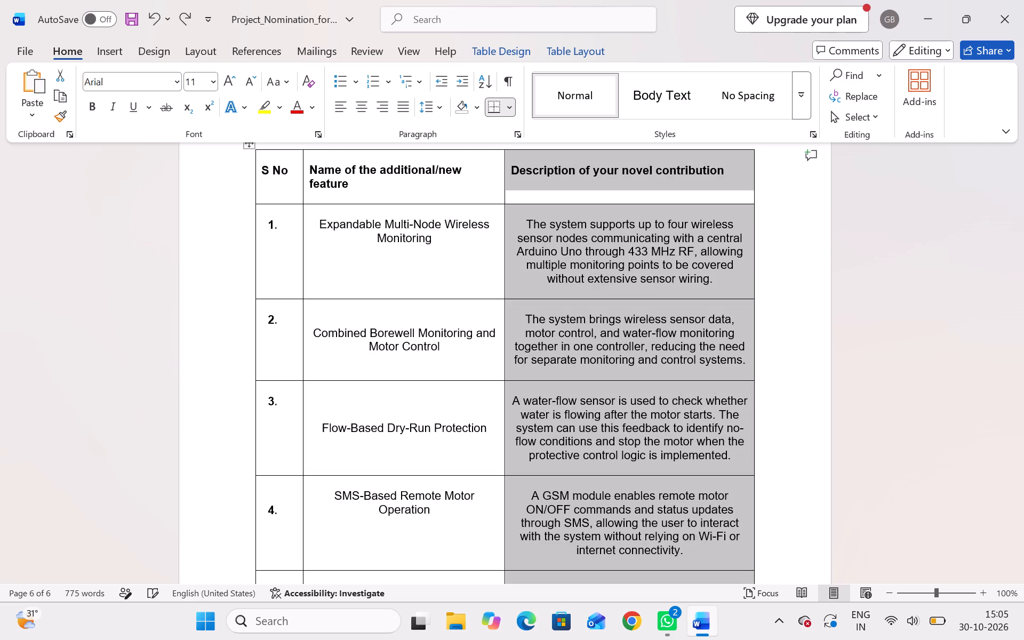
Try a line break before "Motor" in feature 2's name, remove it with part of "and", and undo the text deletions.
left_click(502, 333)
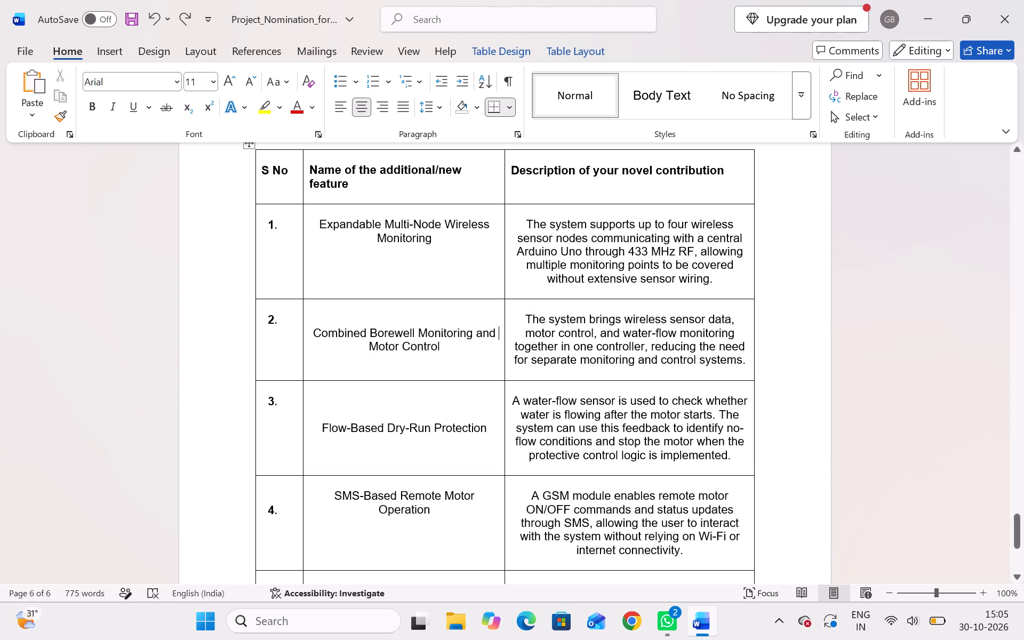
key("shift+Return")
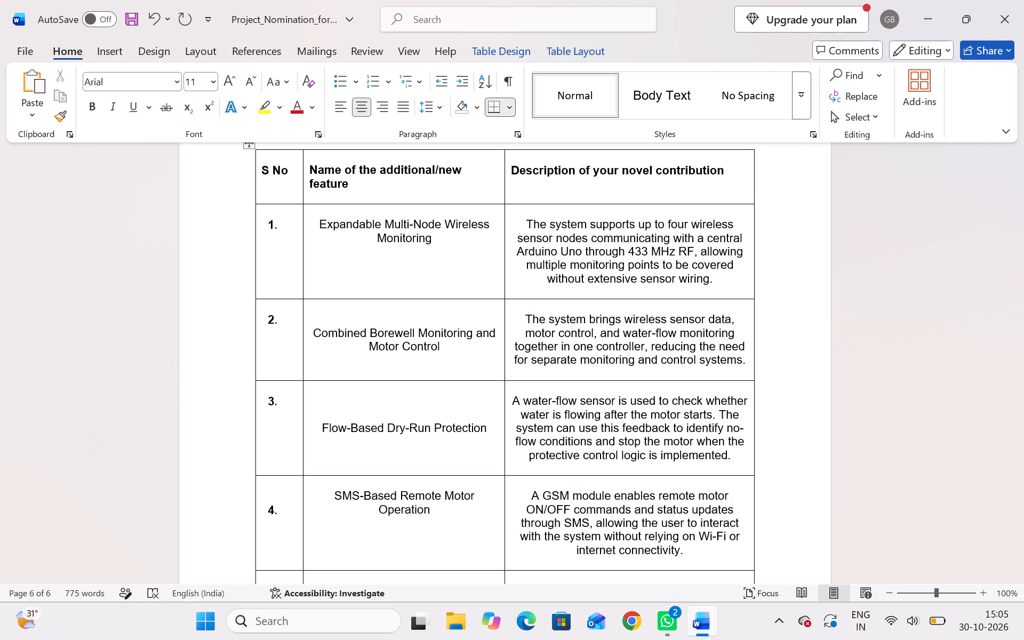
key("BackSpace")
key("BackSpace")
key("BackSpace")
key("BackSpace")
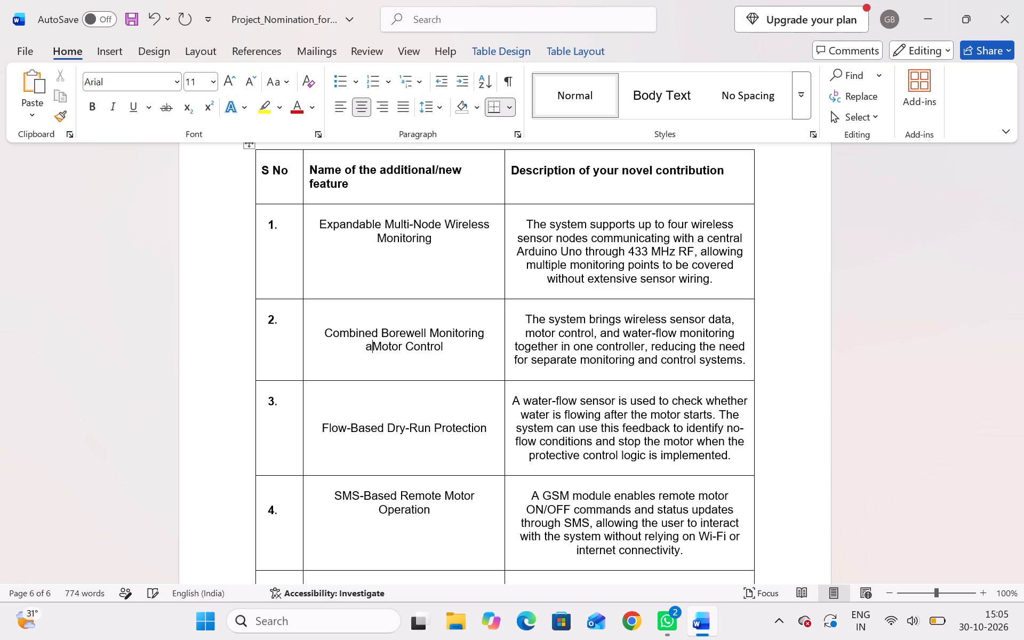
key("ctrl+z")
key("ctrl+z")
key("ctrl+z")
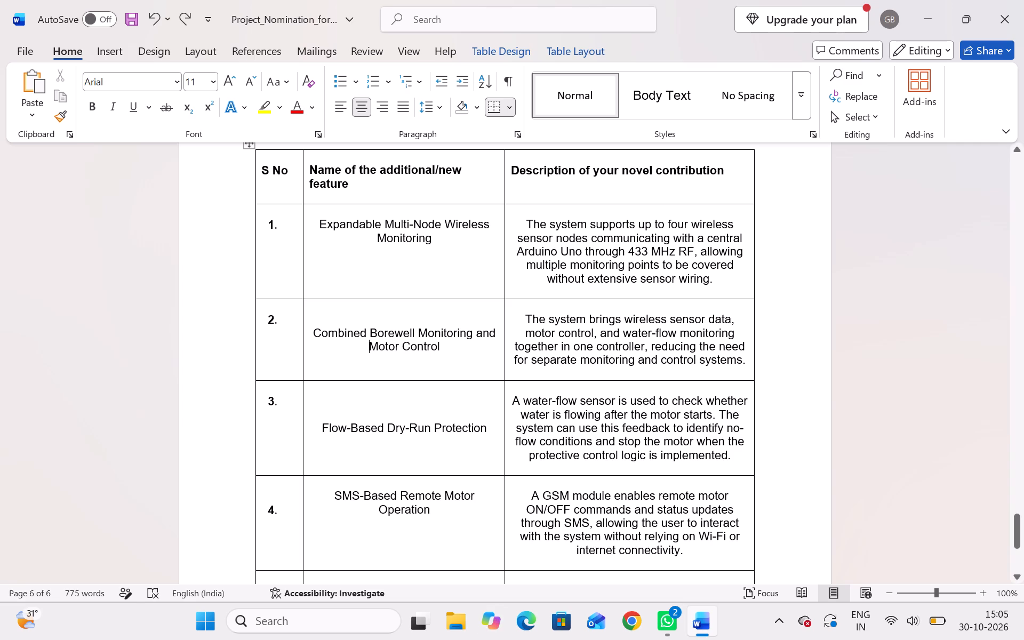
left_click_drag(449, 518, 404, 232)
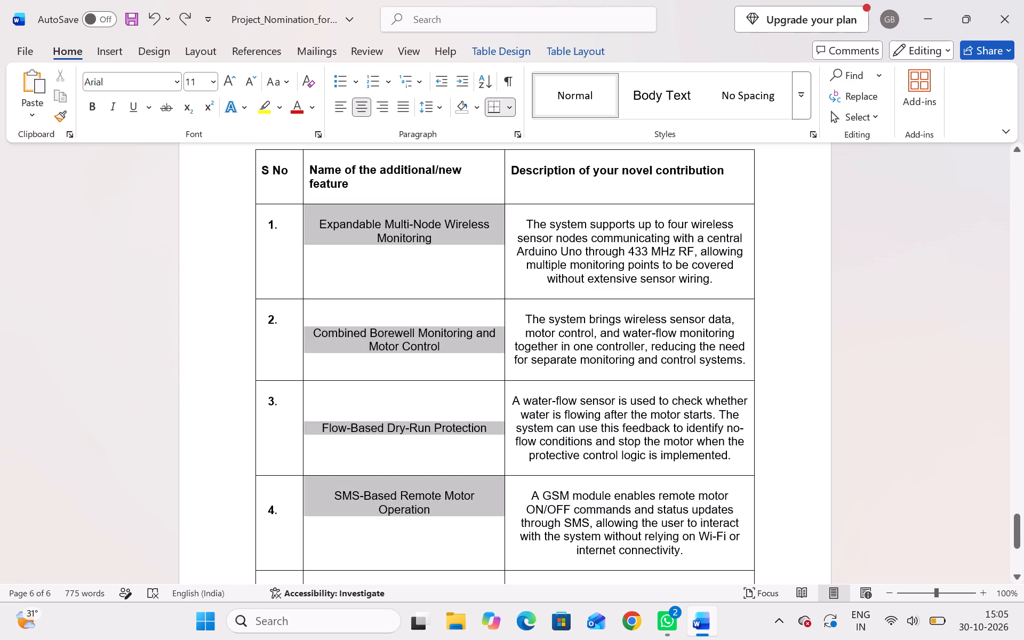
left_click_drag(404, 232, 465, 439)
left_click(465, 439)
Delete the words "Motor Control" from the end of feature 2's name.
left_click(447, 343)
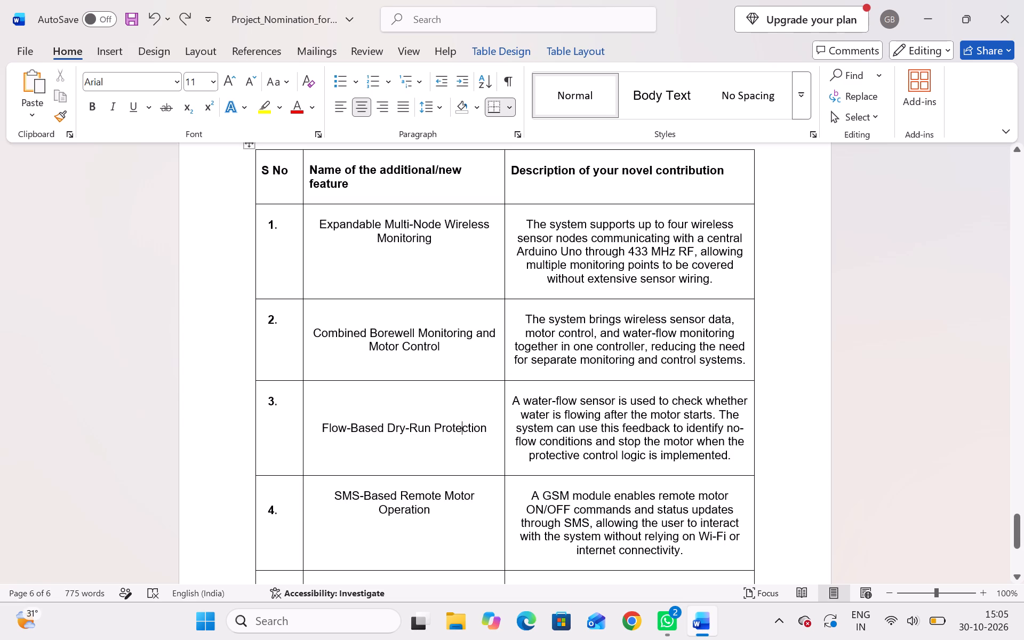
key("BackSpace")
key("BackSpace")
key("BackSpace")
key("BackSpace")
key("BackSpace")
key("BackSpace")
key("BackSpace")
key("BackSpace")
key("BackSpace")
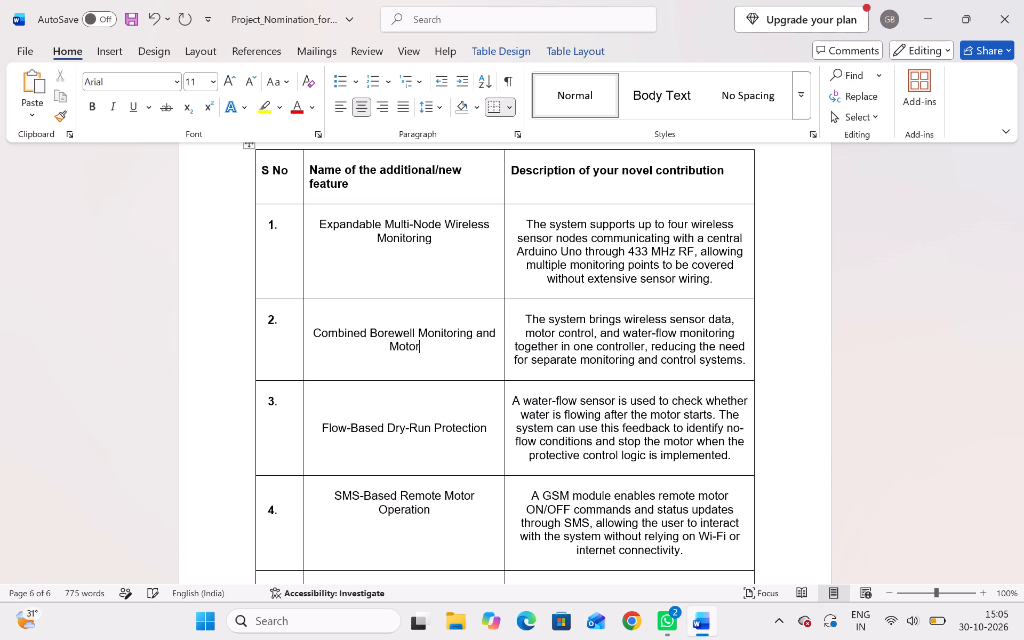
key("BackSpace")
key("BackSpace")
key("BackSpace")
key("BackSpace")
key("BackSpace")
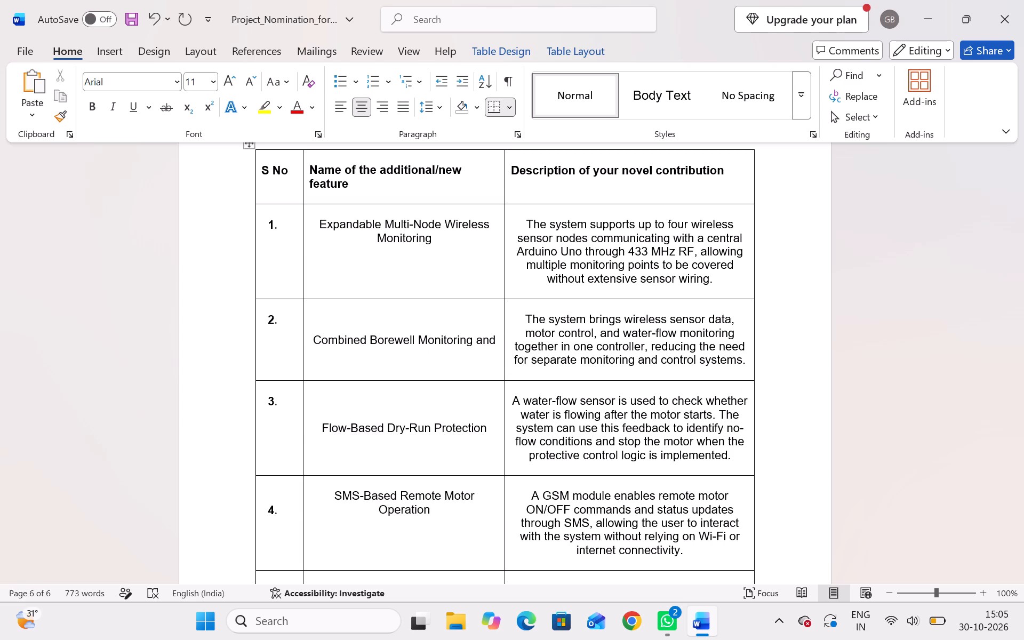
Start a new line after "Combined Borewell Monitoring and" in feature 2's name cell and justify it.
key("Return")
key("Left")
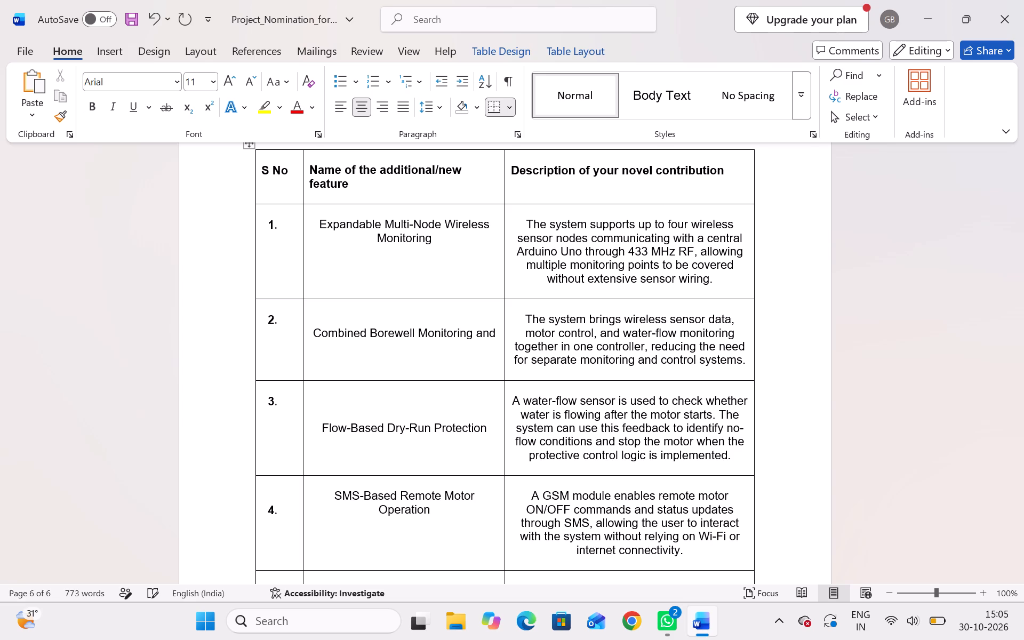
key("Return")
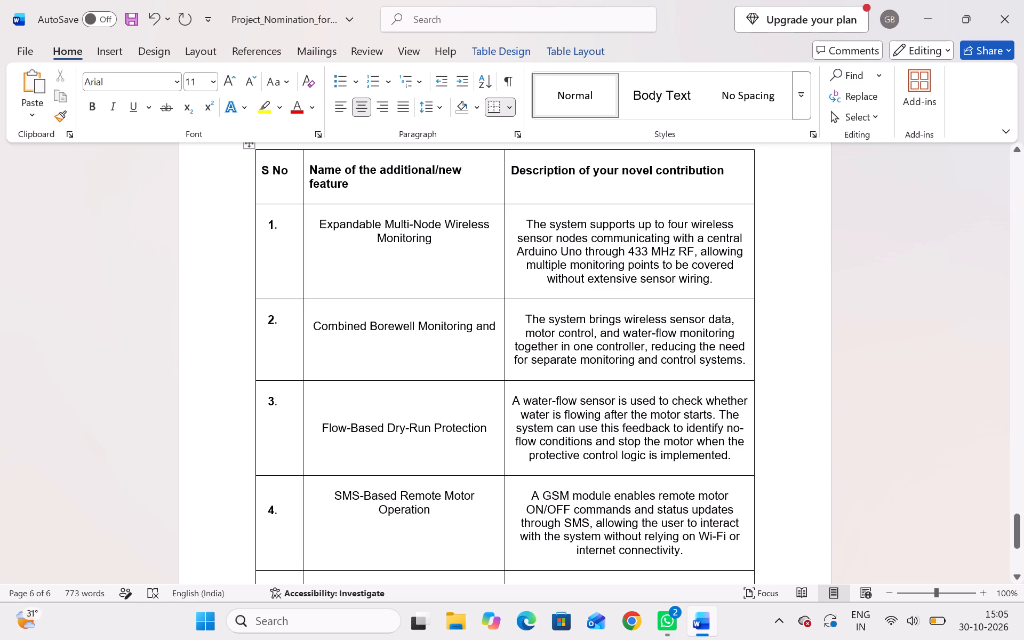
left_click(399, 107)
Indent feature 2's new line with two spaces and delete the empty line below, clearing the trial text "mo".
key("space")
key("space")
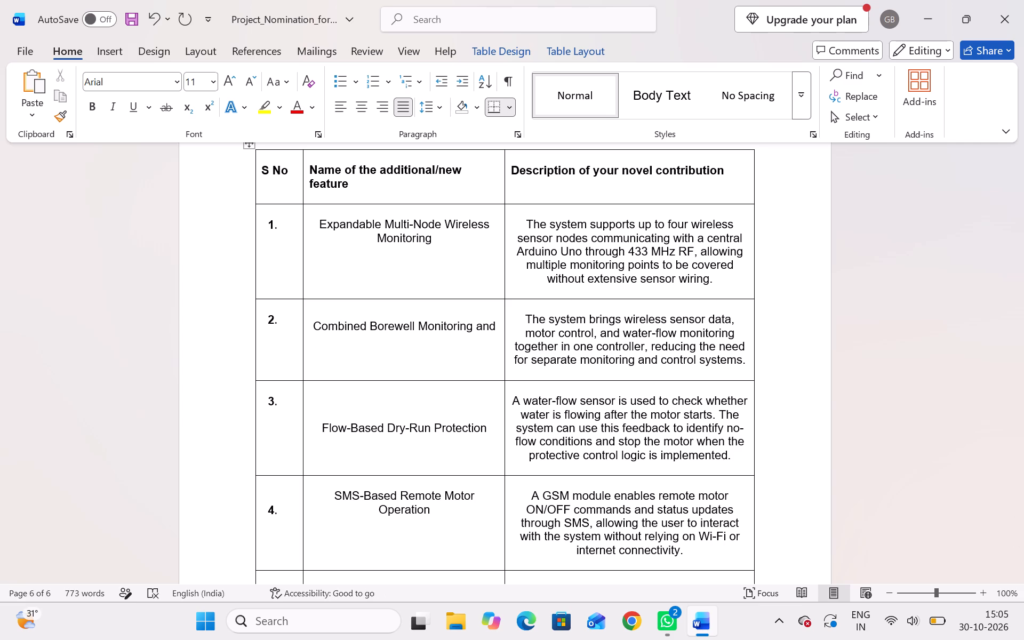
type("mo")
key("BackSpace")
key("Delete")
key("Delete")
key("Delete")
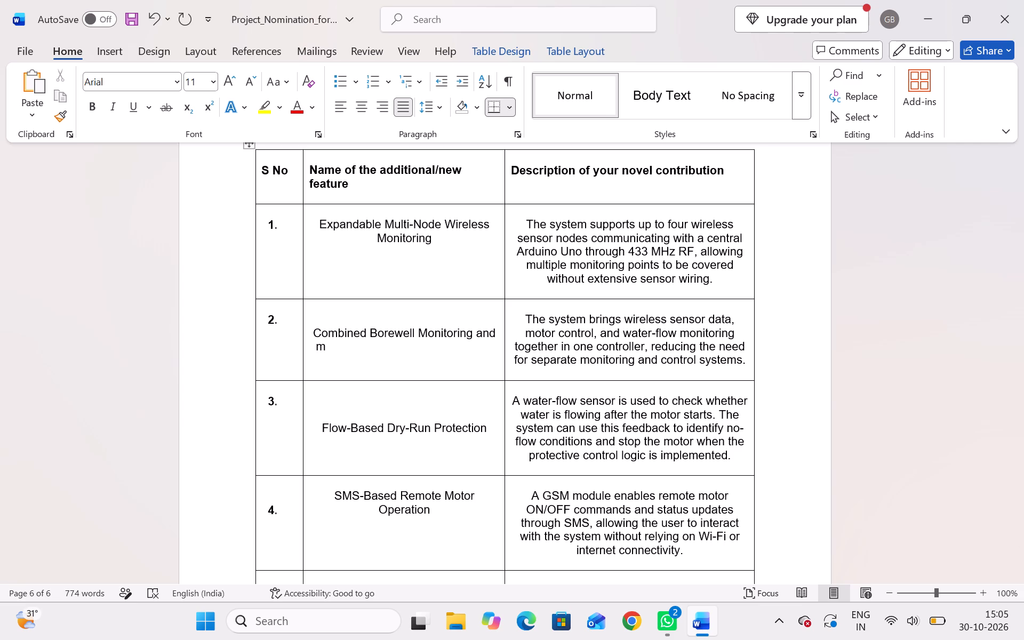
key("BackSpace")
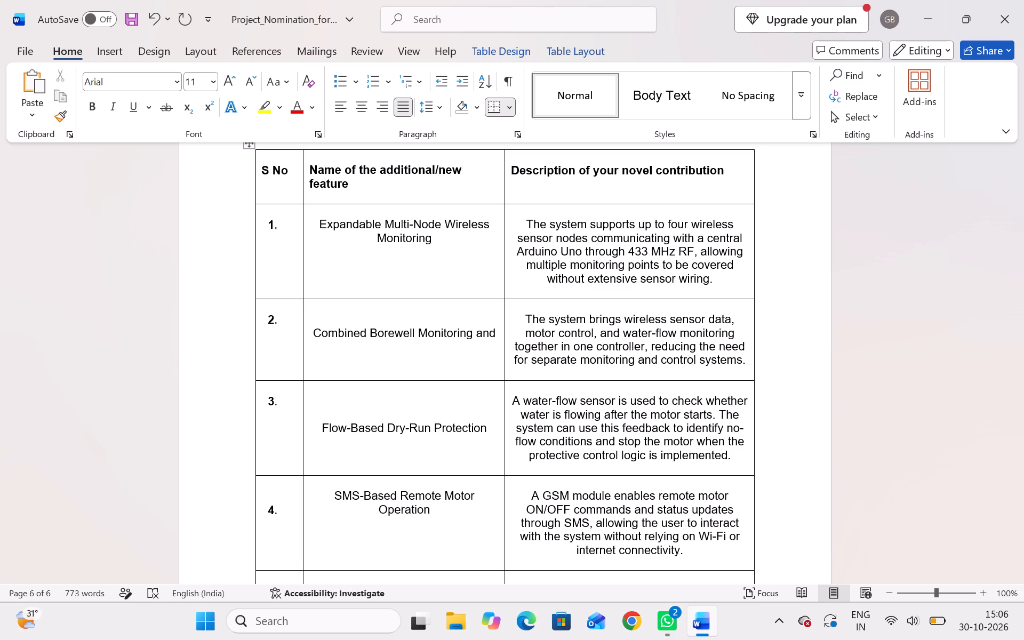
Enter "MOTOR" on feature 2's new line and cut it back to "M".
type("MOTOR")
key("BackSpace")
key("BackSpace")
key("BackSpace")
key("BackSpace")
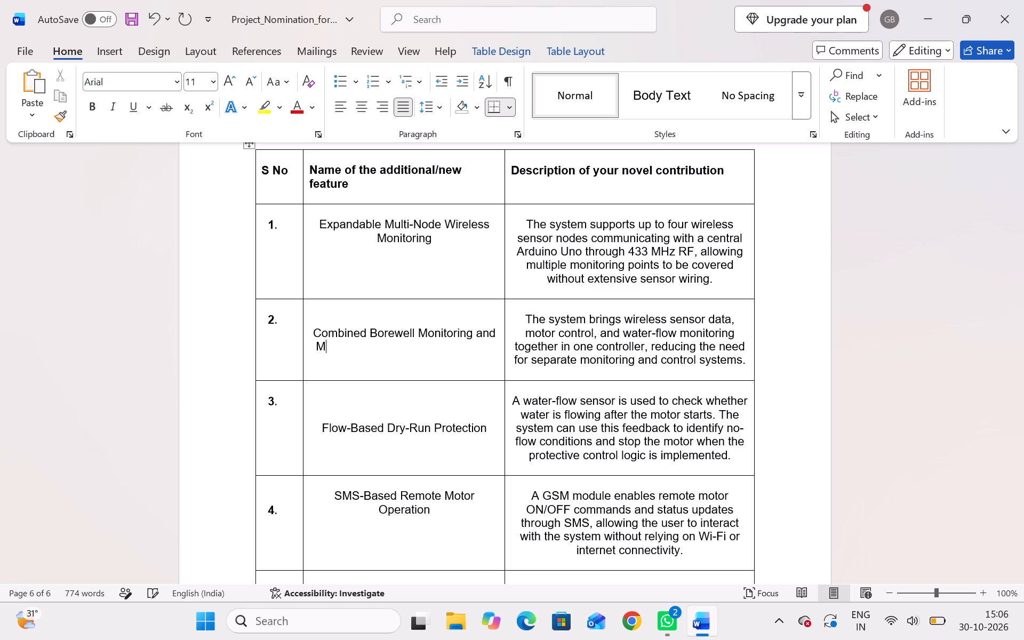
key("BackSpace")
key("ctrl+z")
Close the project nomination form document.
left_click(1023, 0)
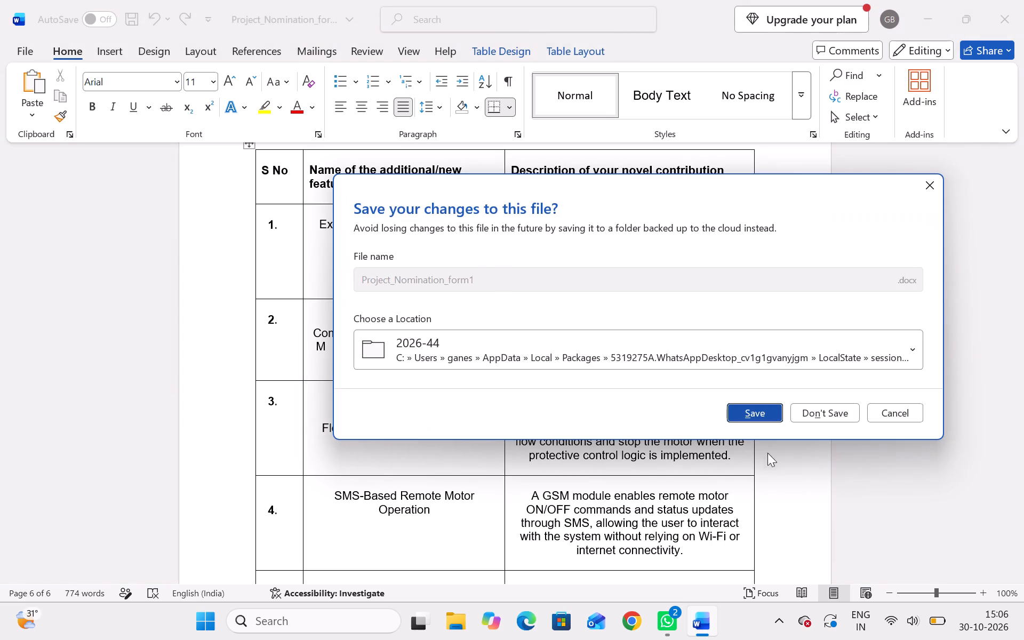
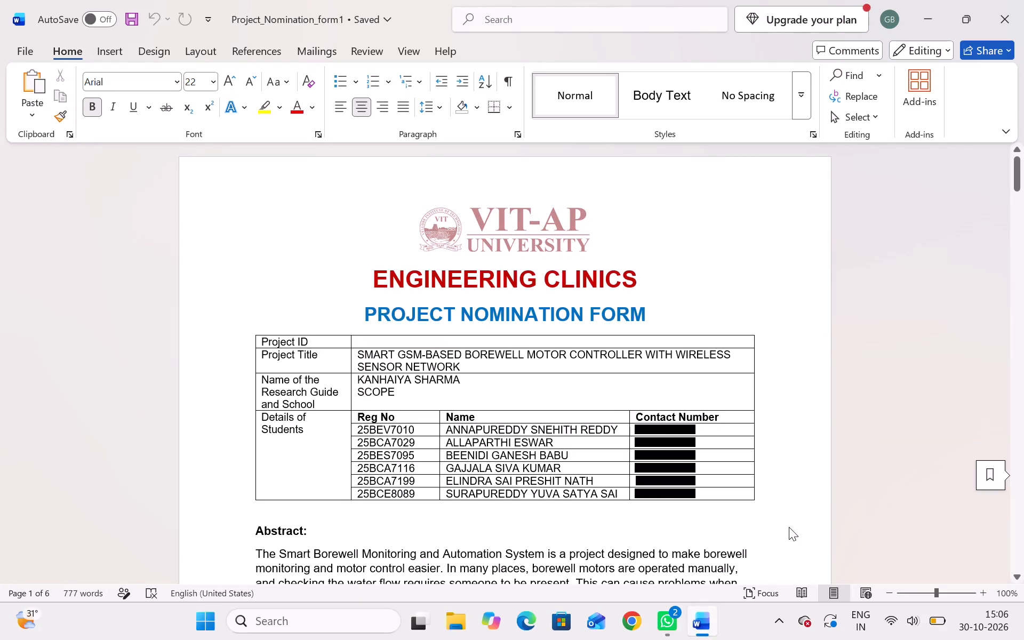
Merge the Abstract's four paragraphs into one by removing the paragraph breaks before "The main aim", "A SIM800L" and "Our project".
scroll(789, 527, "down", 3)
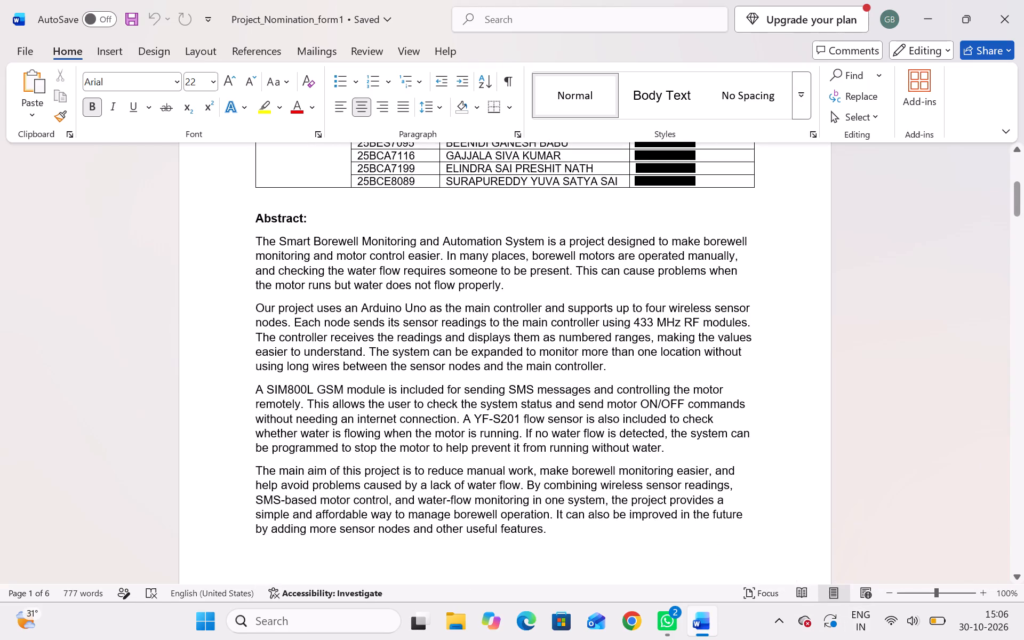
left_click(254, 470)
key("backslash")
key("BackSpace")
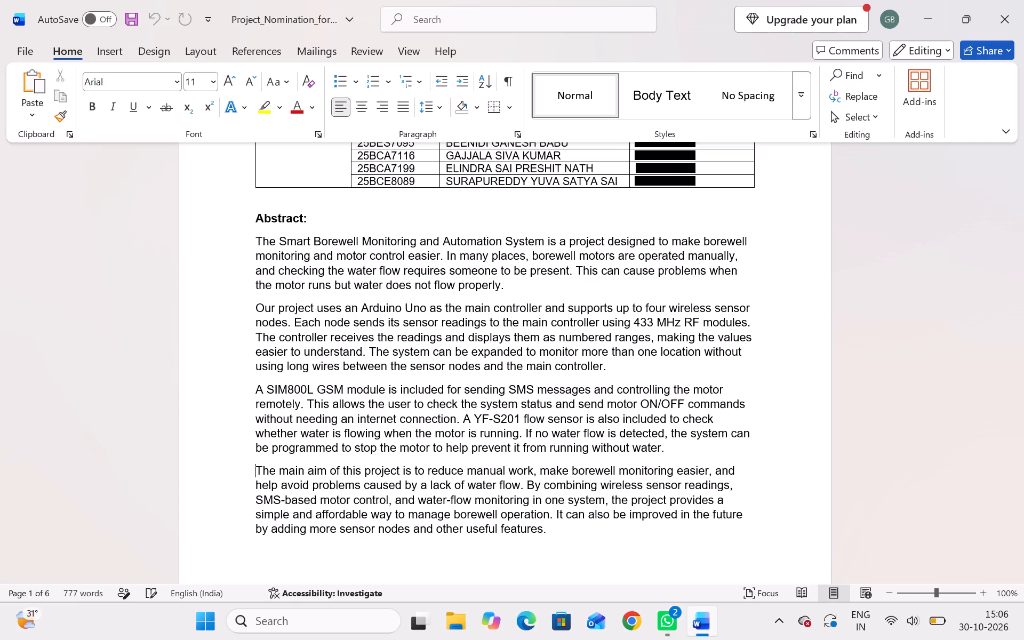
key("BackSpace")
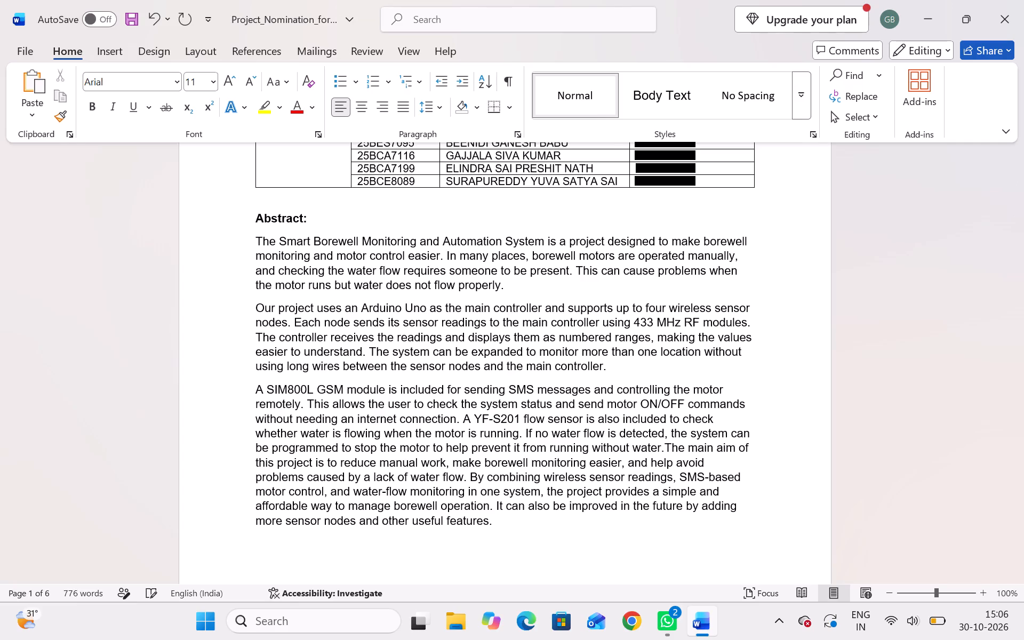
left_click(249, 386)
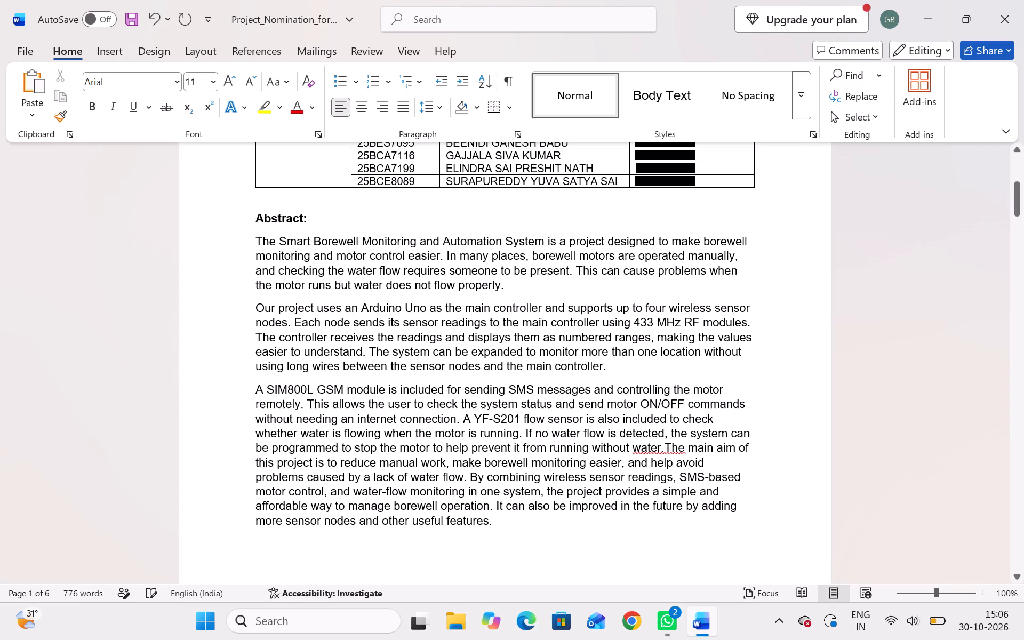
key("backslash")
key("BackSpace")
key("BackSpace")
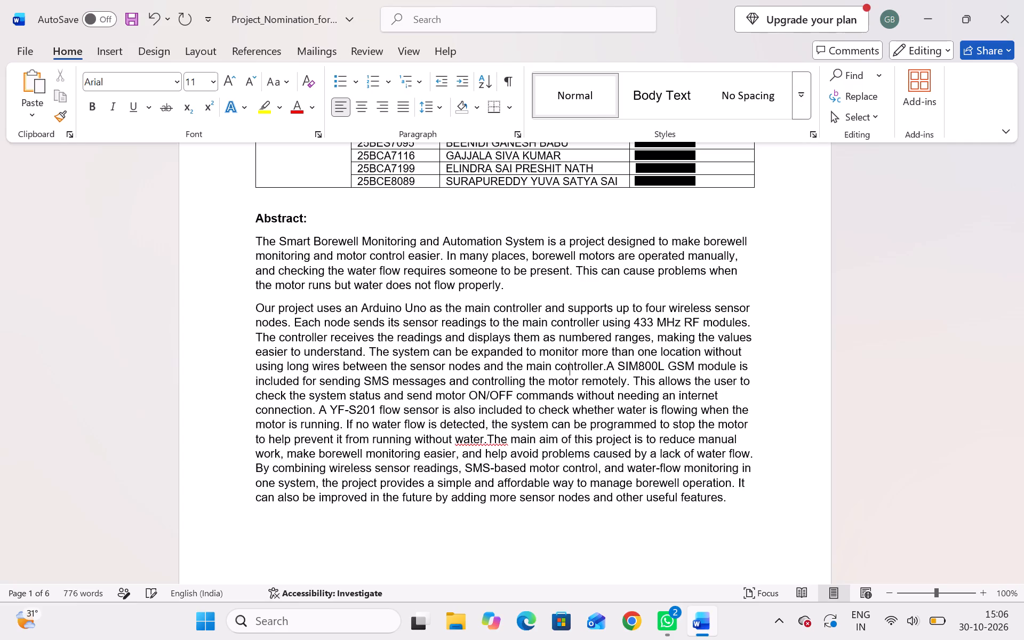
left_click(254, 305)
key("BackSpace")
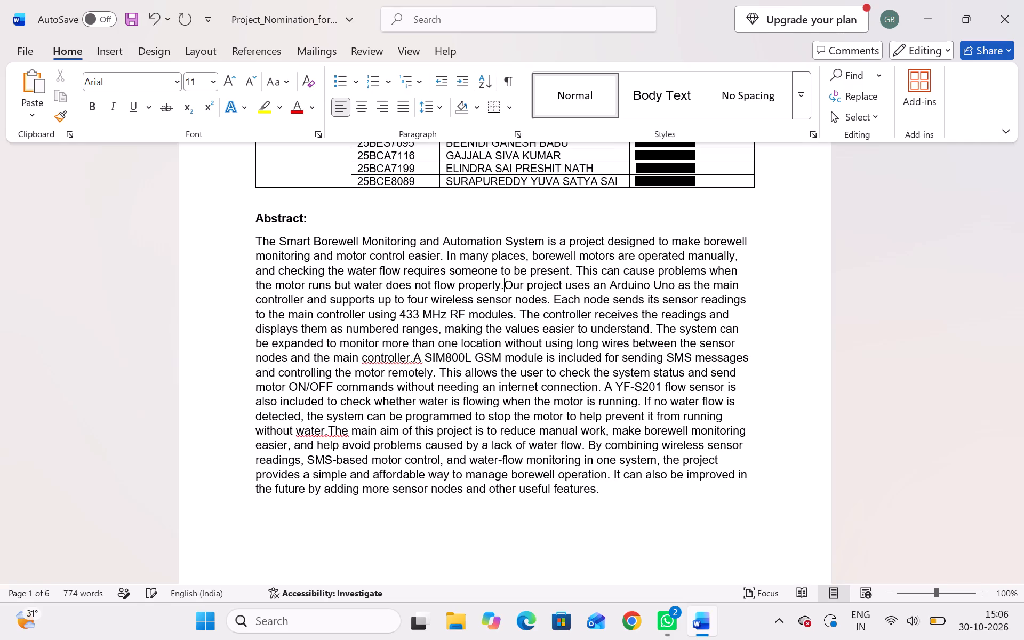
Justify the whole merged Abstract paragraph.
left_click_drag(254, 240, 286, 260)
left_click_drag(286, 260, 614, 502)
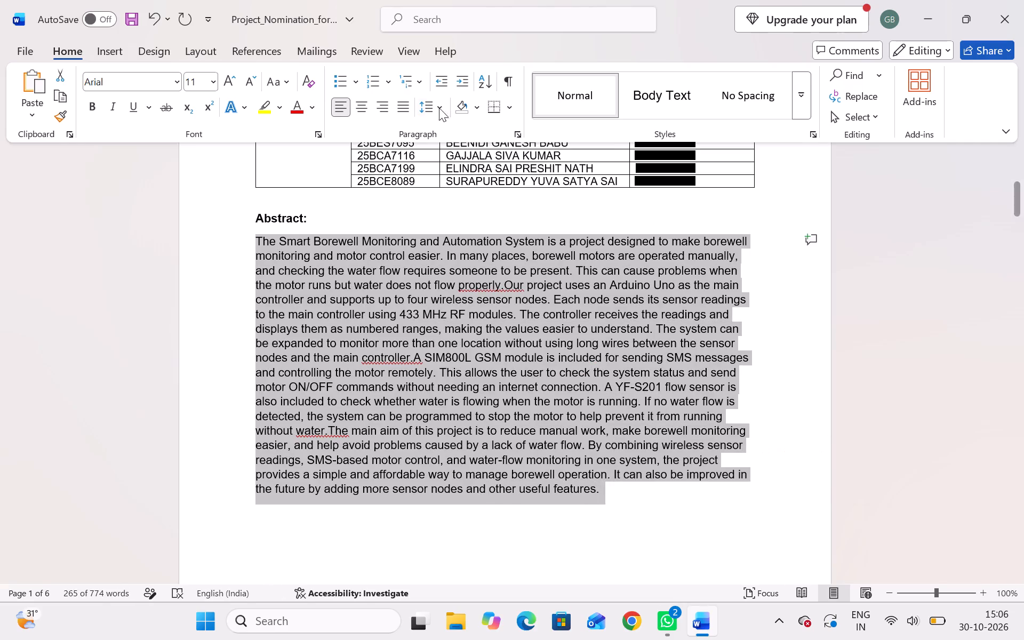
left_click(406, 102)
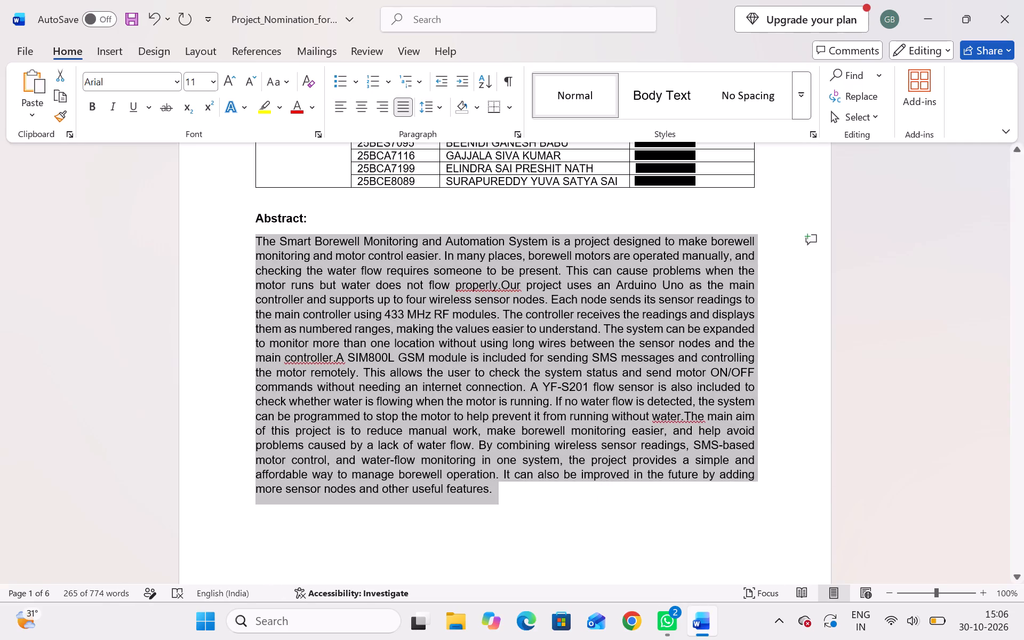
left_click(399, 255)
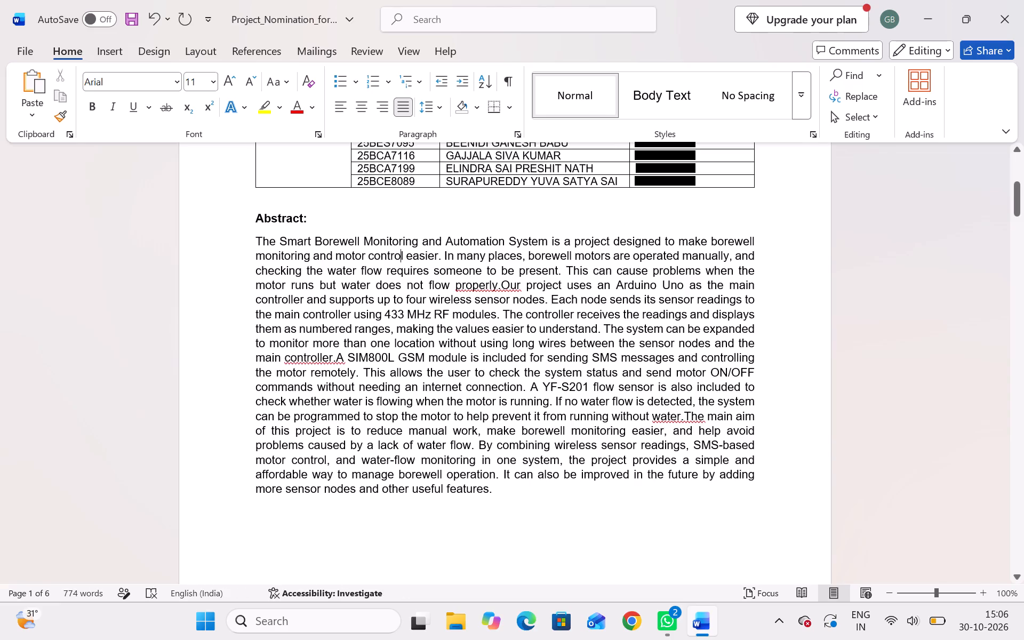
Insert the missing spaces after "main controller." and "flow properly." in the Abstract.
left_click(335, 362)
key("space")
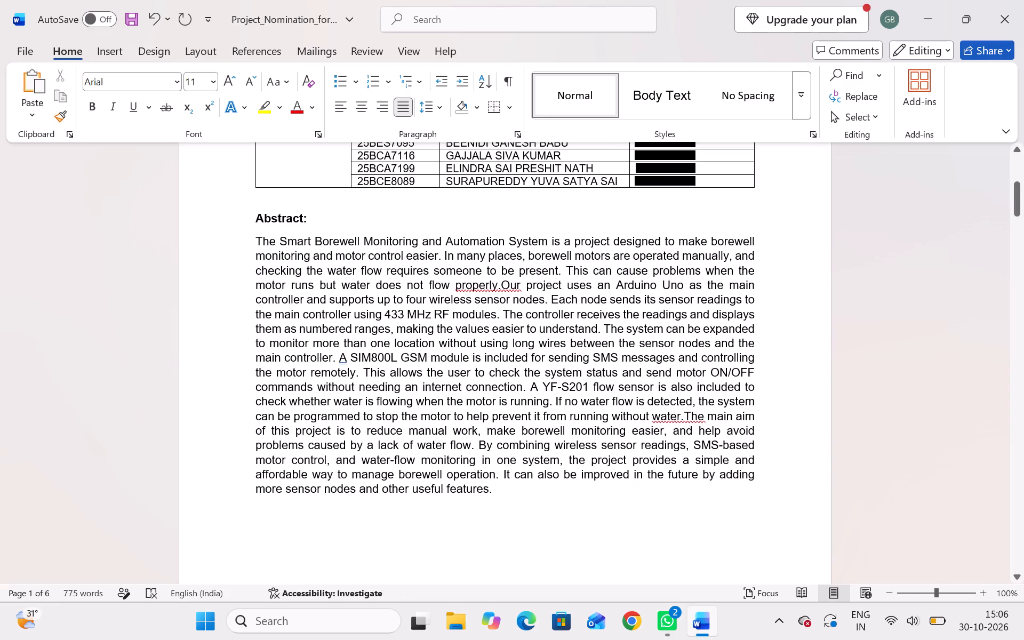
left_click(501, 282)
key("space")
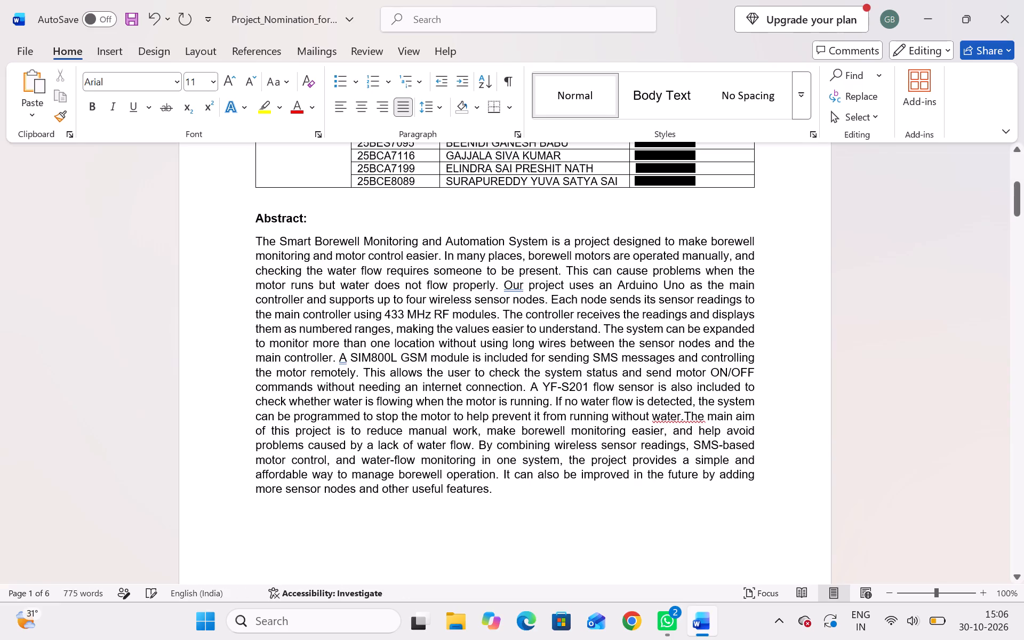
Justify the descriptions of all six features in the additional/new features table's "Description of your novel contribution" column.
scroll(484, 470, "down", 19)
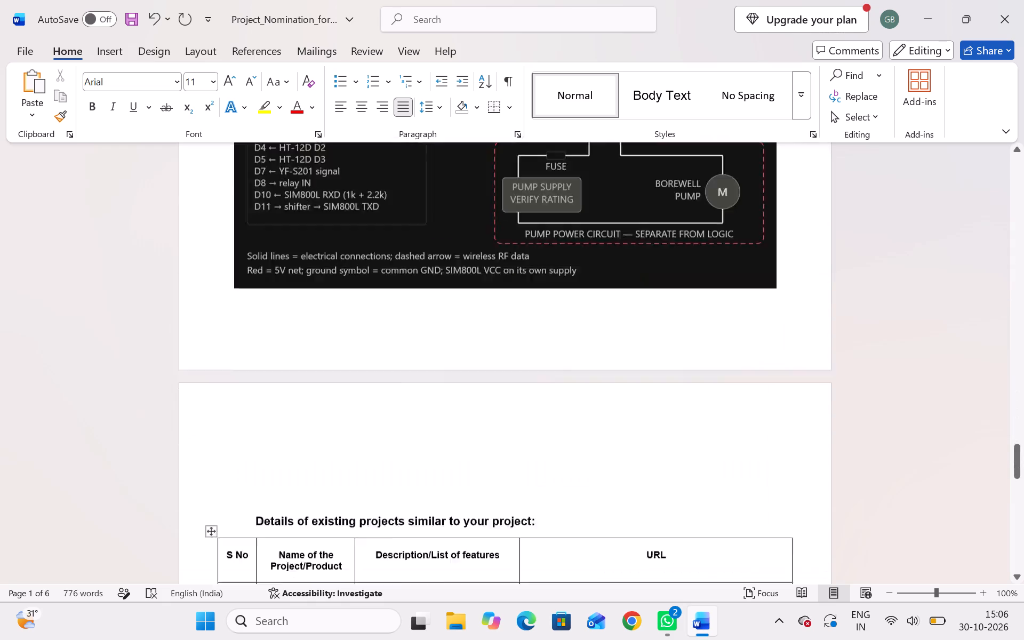
scroll(484, 470, "down", 6)
left_click_drag(678, 450, 653, 355)
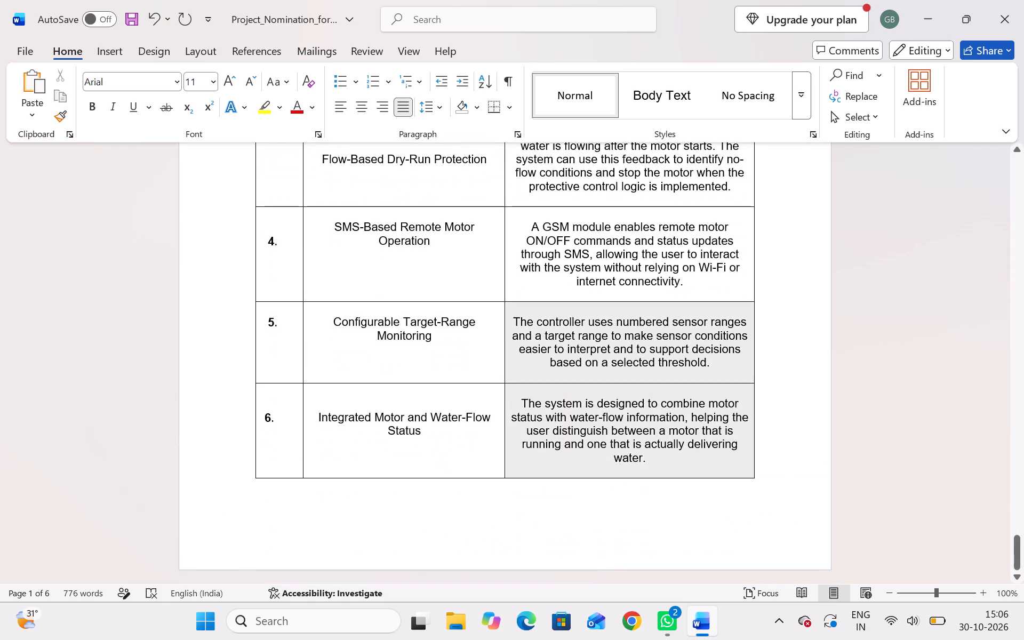
left_click_drag(653, 355, 626, 639)
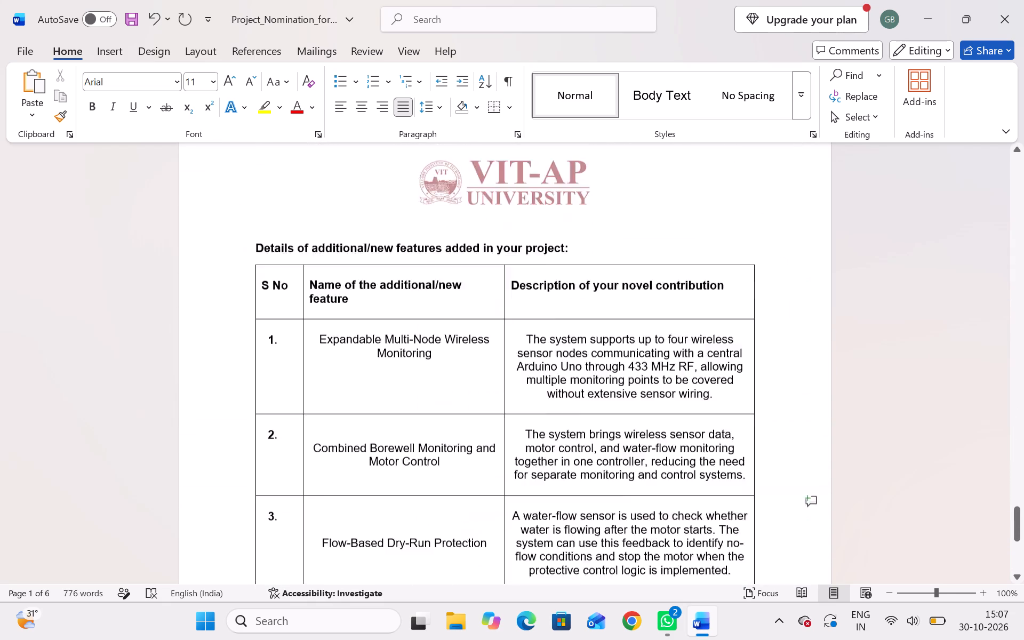
left_click_drag(626, 639, 546, 166)
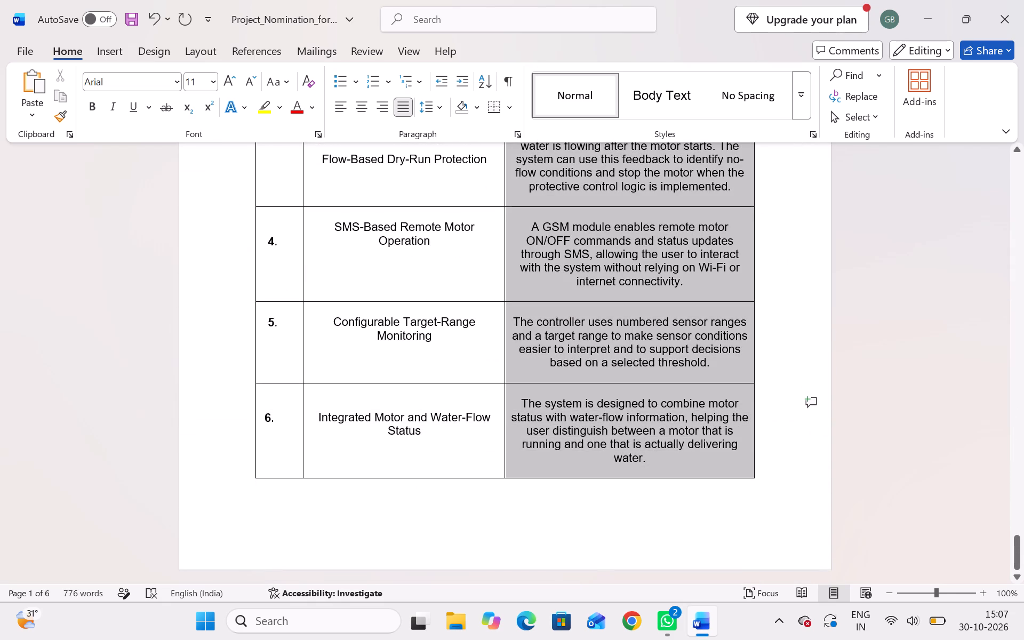
left_click_drag(546, 166, 596, 483)
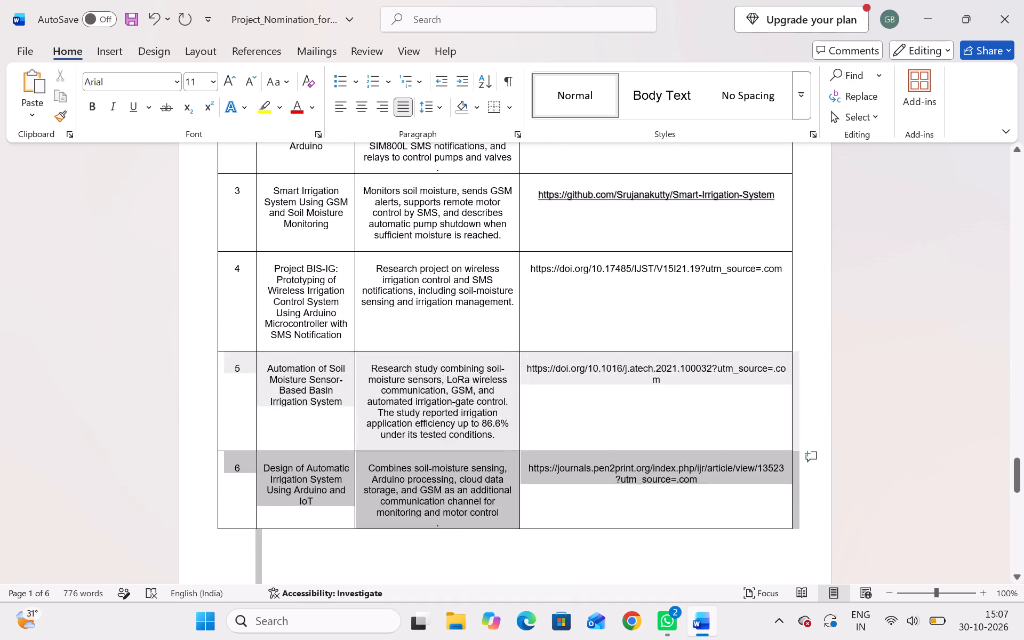
left_click_drag(596, 483, 580, 516)
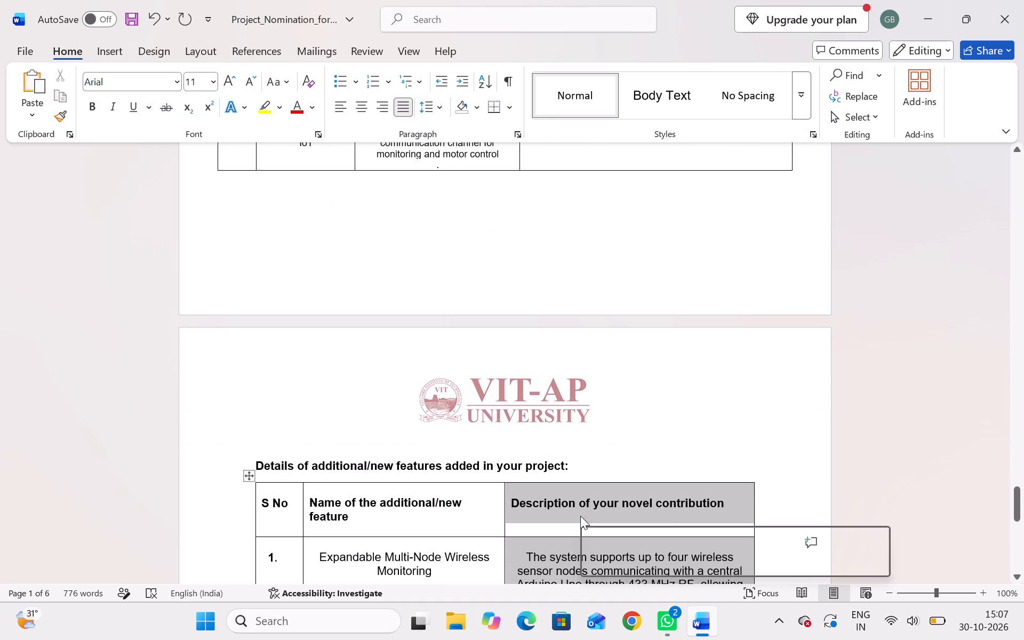
left_click(406, 106)
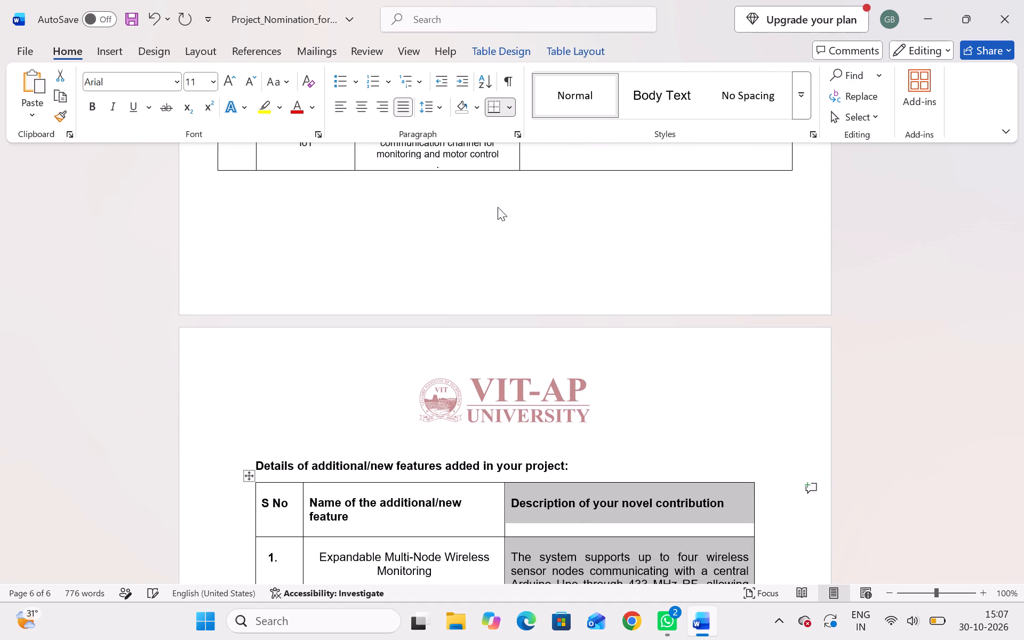
left_click(617, 417)
Justify the "Description/List of features" text for all six projects in the existing similar projects table.
scroll(616, 386, "down", 5)
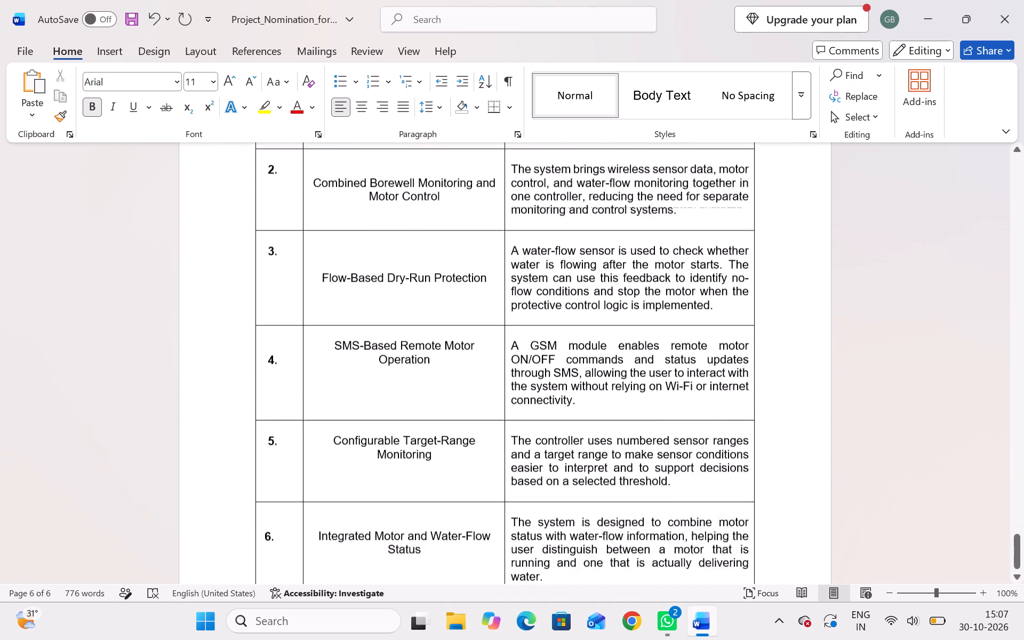
scroll(616, 386, "down", 1)
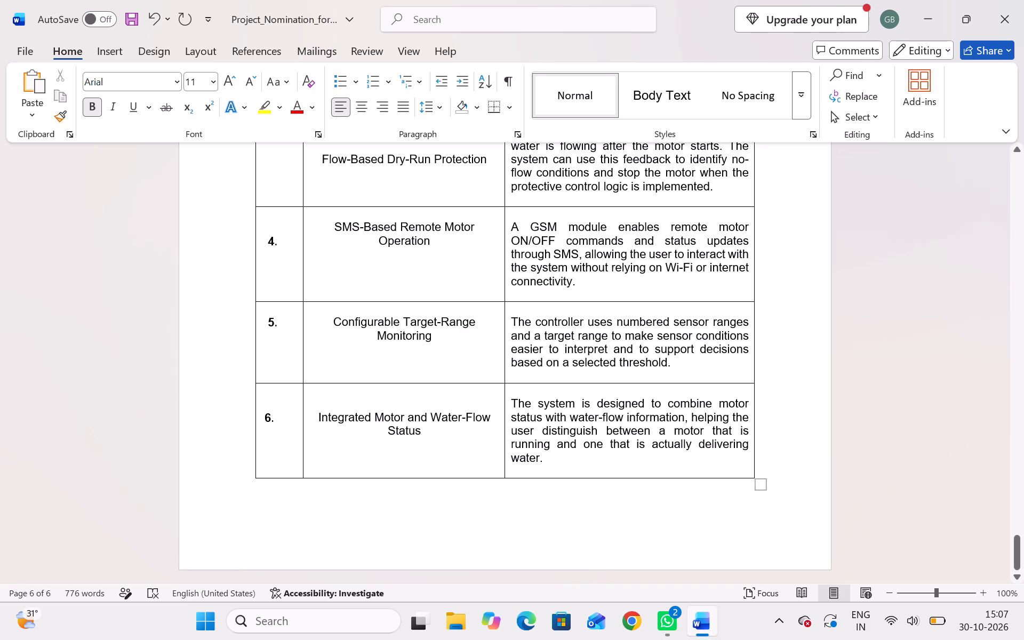
scroll(404, 449, "up", 3)
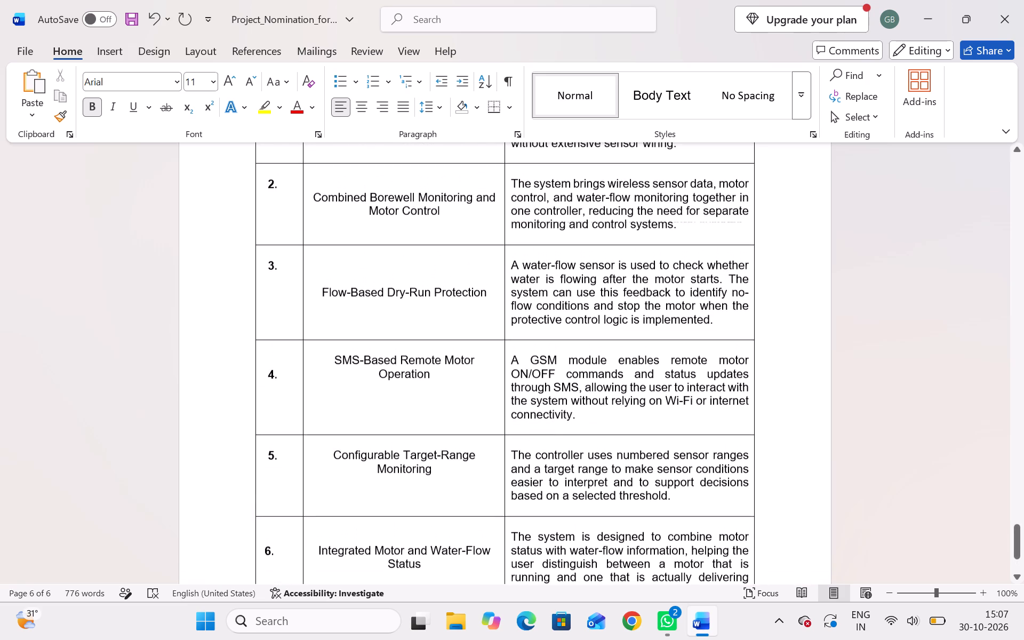
scroll(404, 449, "up", 1)
scroll(404, 449, "down", 6)
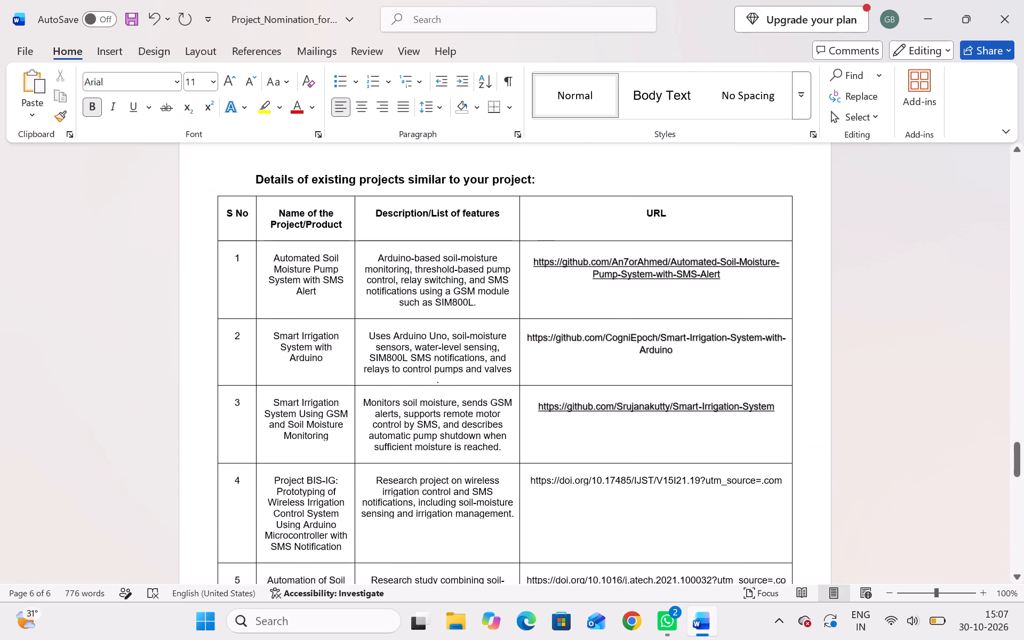
scroll(460, 331, "down", 1)
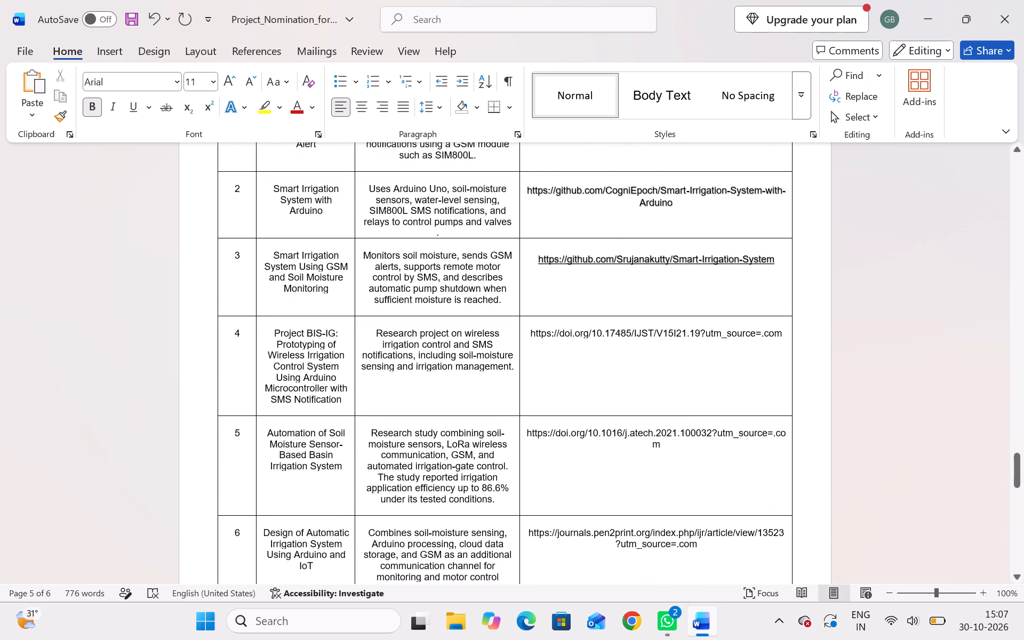
scroll(488, 493, "down", 1)
left_click_drag(501, 511, 433, 246)
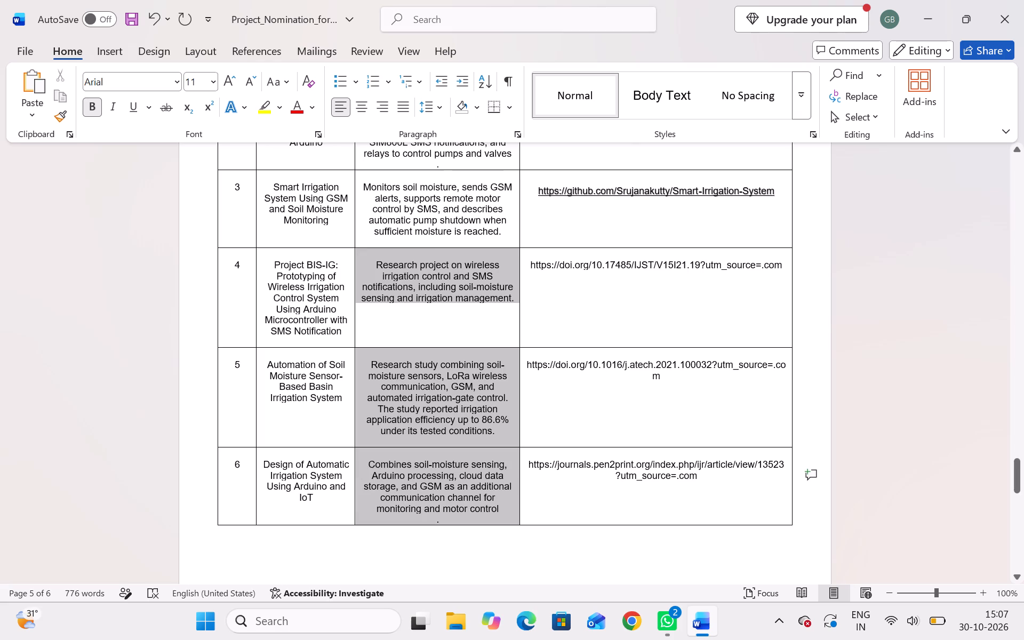
left_click_drag(433, 246, 385, 580)
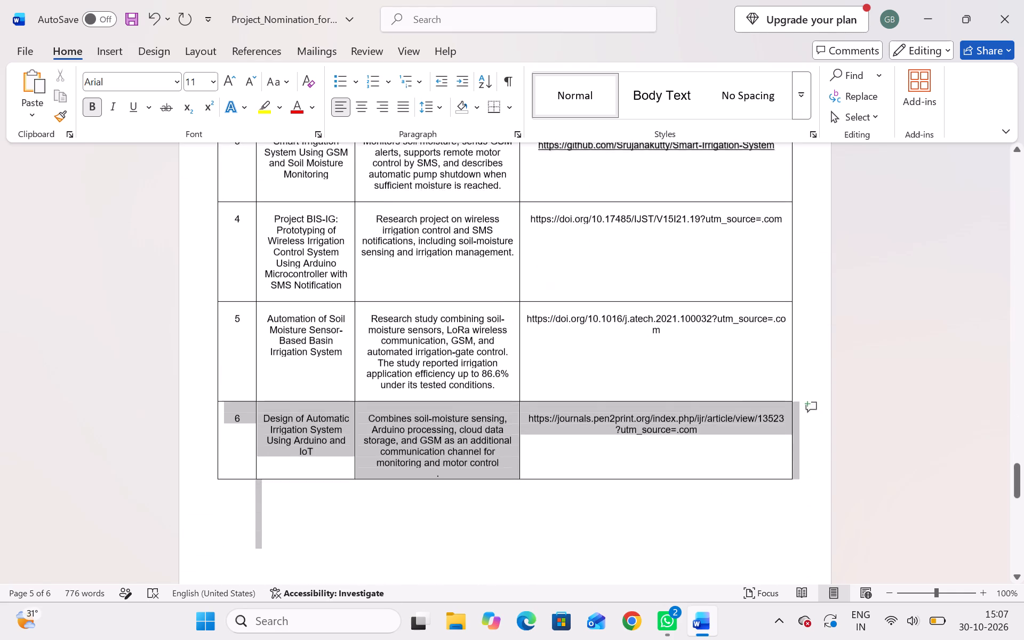
left_click_drag(385, 580, 374, 169)
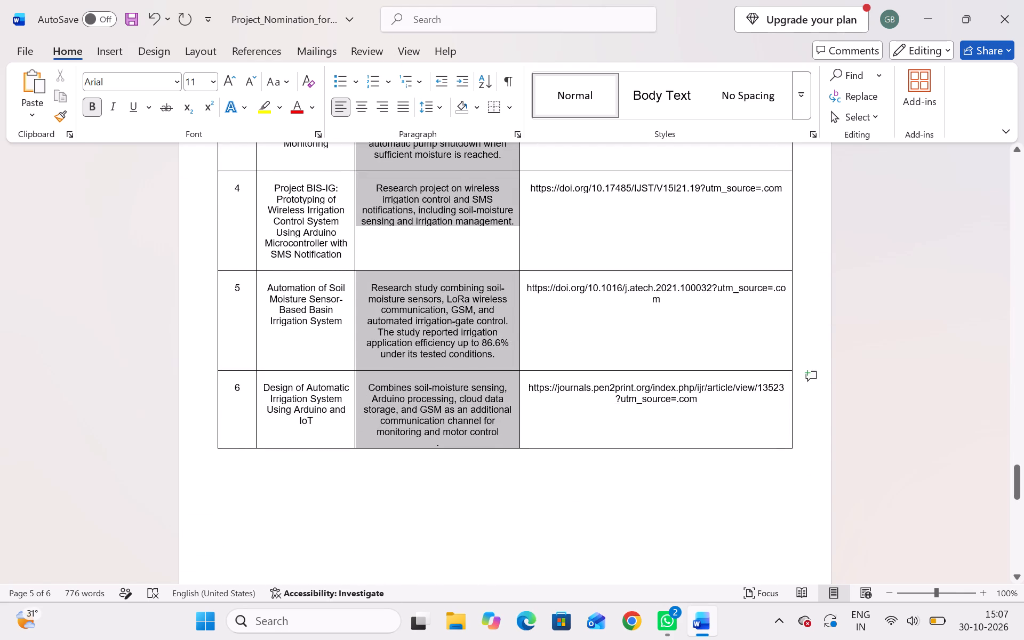
left_click_drag(374, 169, 409, 562)
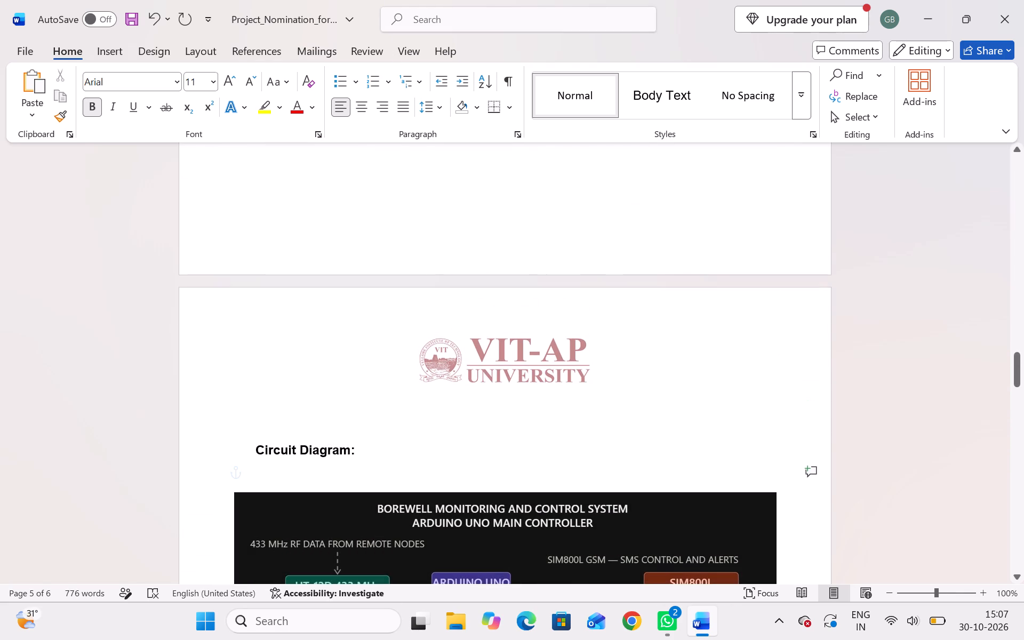
left_click_drag(409, 562, 396, 588)
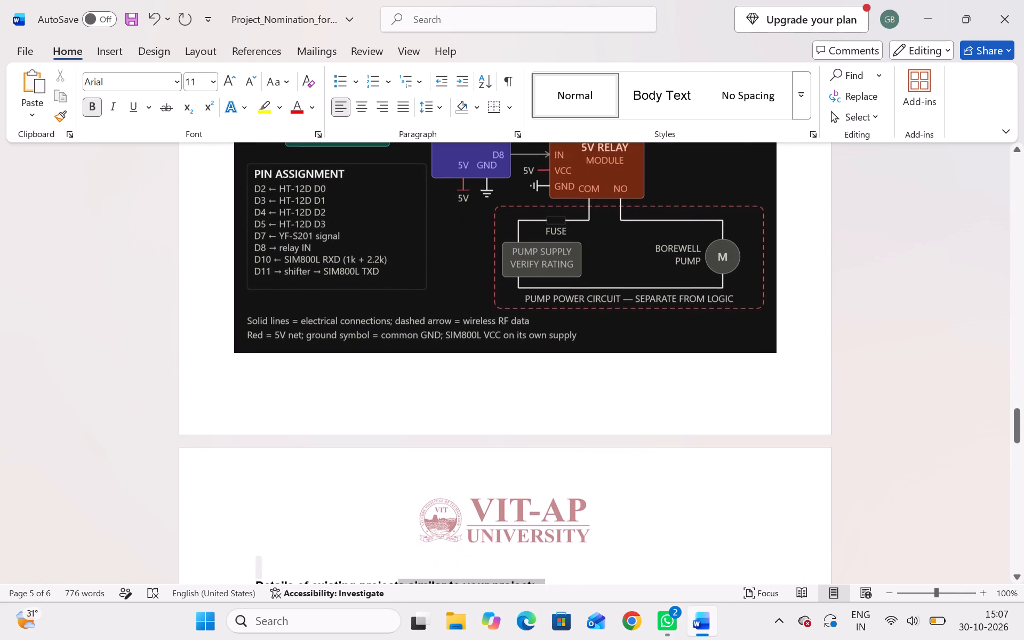
left_click_drag(396, 588, 394, 562)
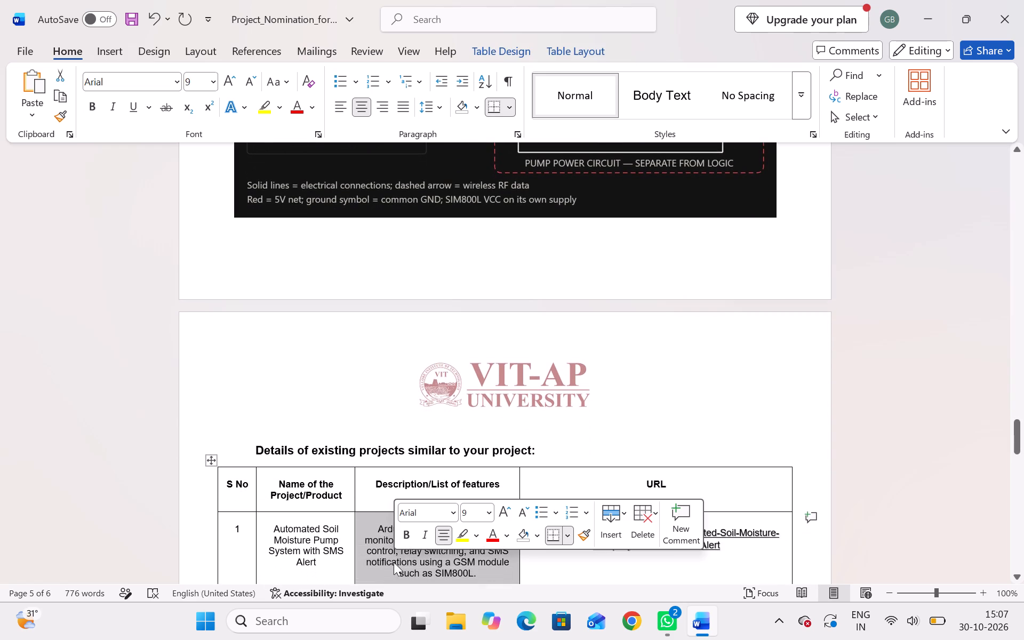
left_click(396, 112)
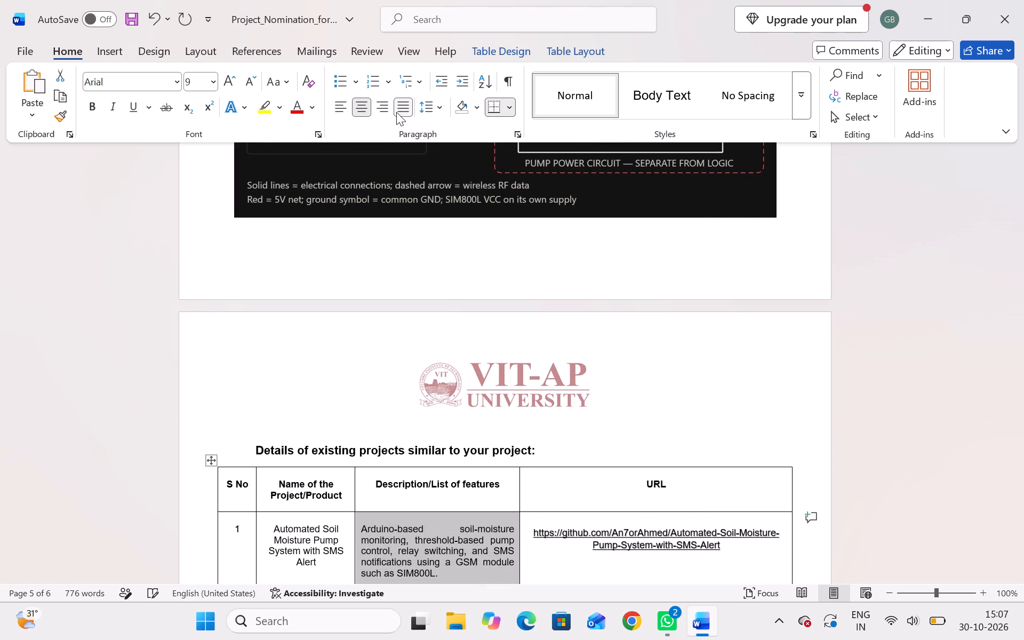
left_click(528, 350)
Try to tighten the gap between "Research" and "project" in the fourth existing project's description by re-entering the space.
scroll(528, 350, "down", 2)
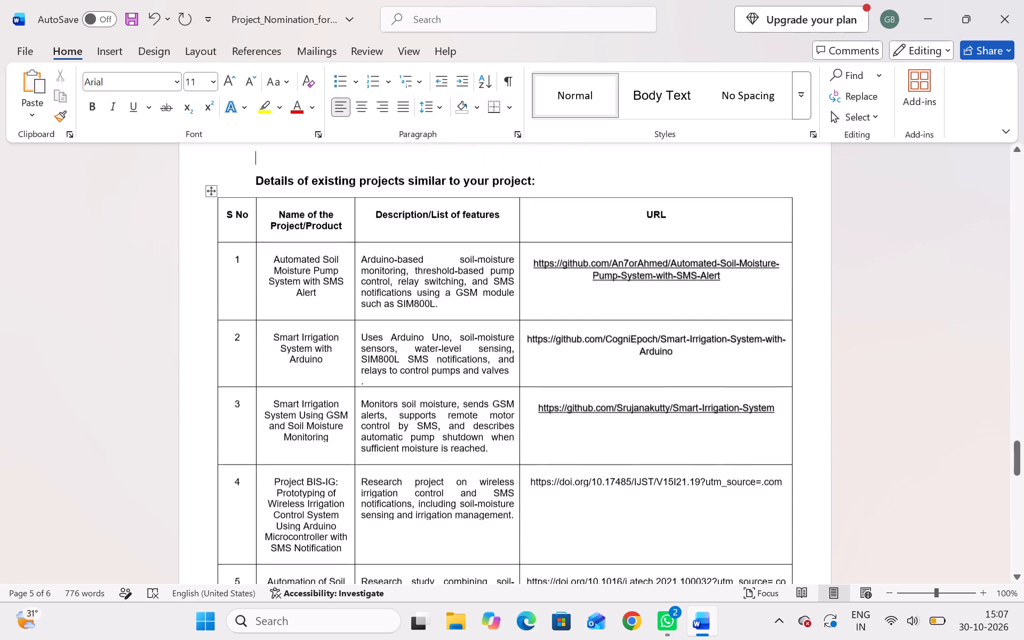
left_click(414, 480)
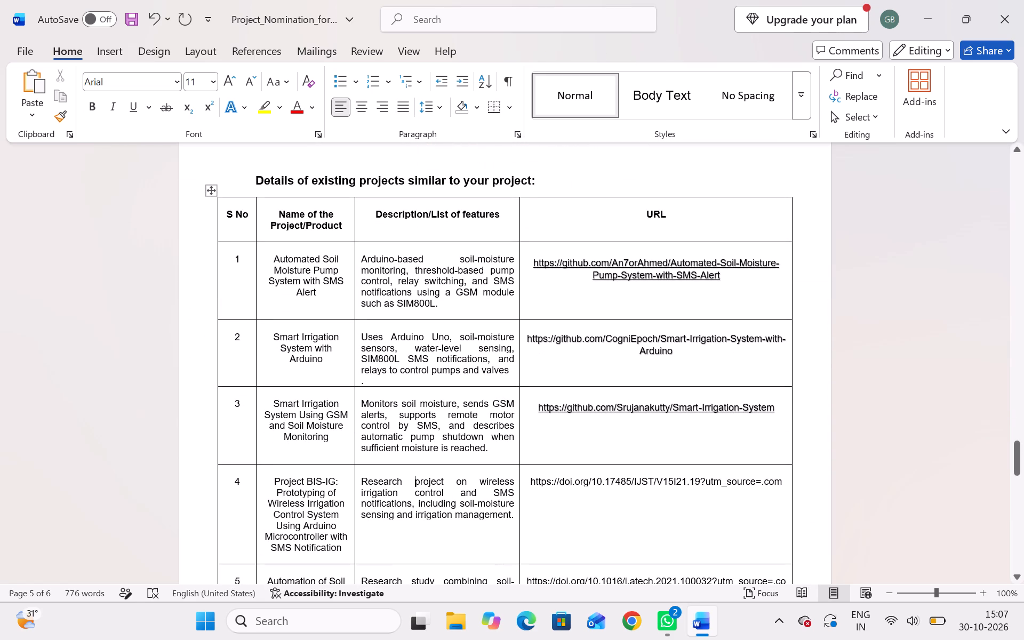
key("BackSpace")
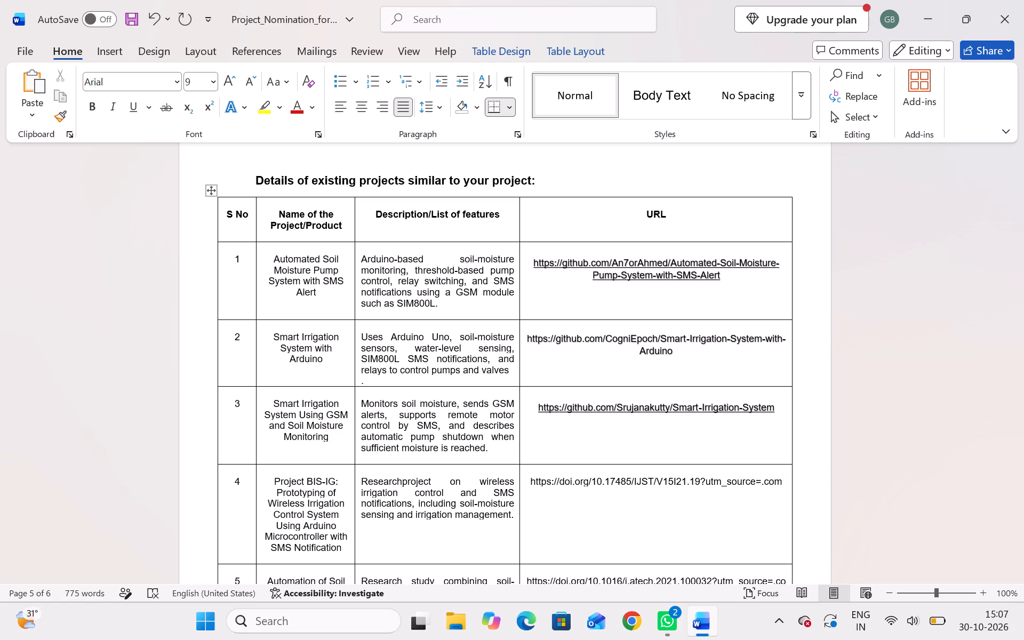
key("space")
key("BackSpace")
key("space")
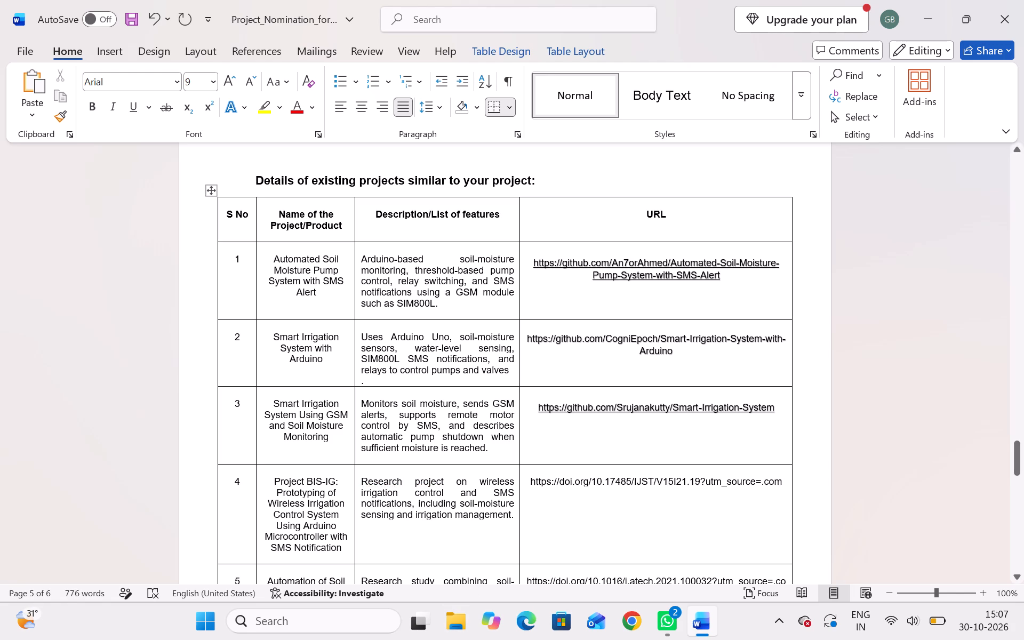
Justify the sixth feature's name, "Integrated Motor and Water-Flow Status", and retype "Status" on its own line in that cell.
scroll(497, 538, "down", 9)
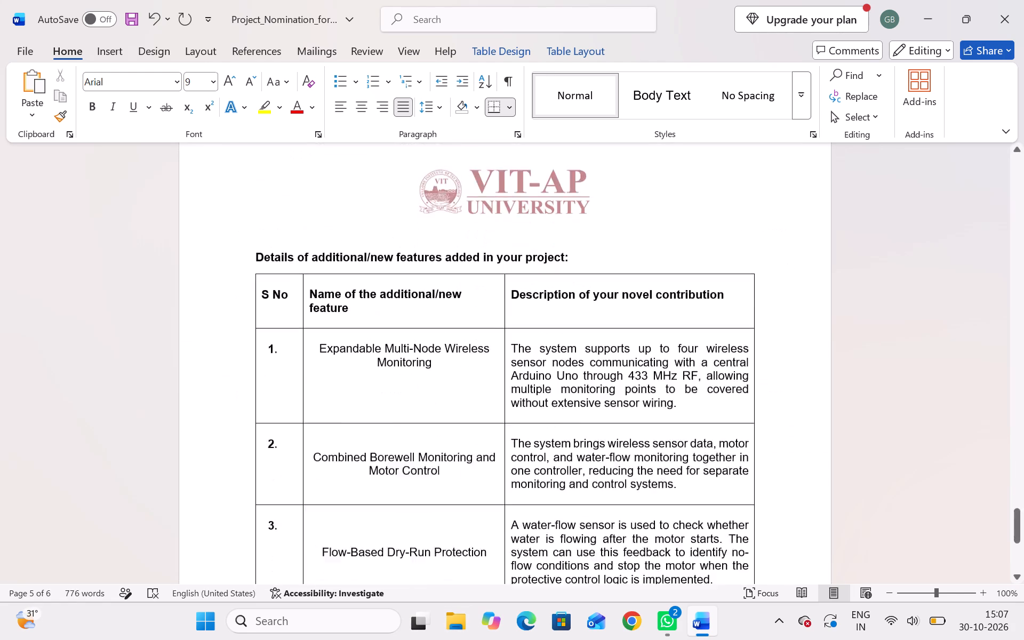
scroll(497, 538, "down", 1)
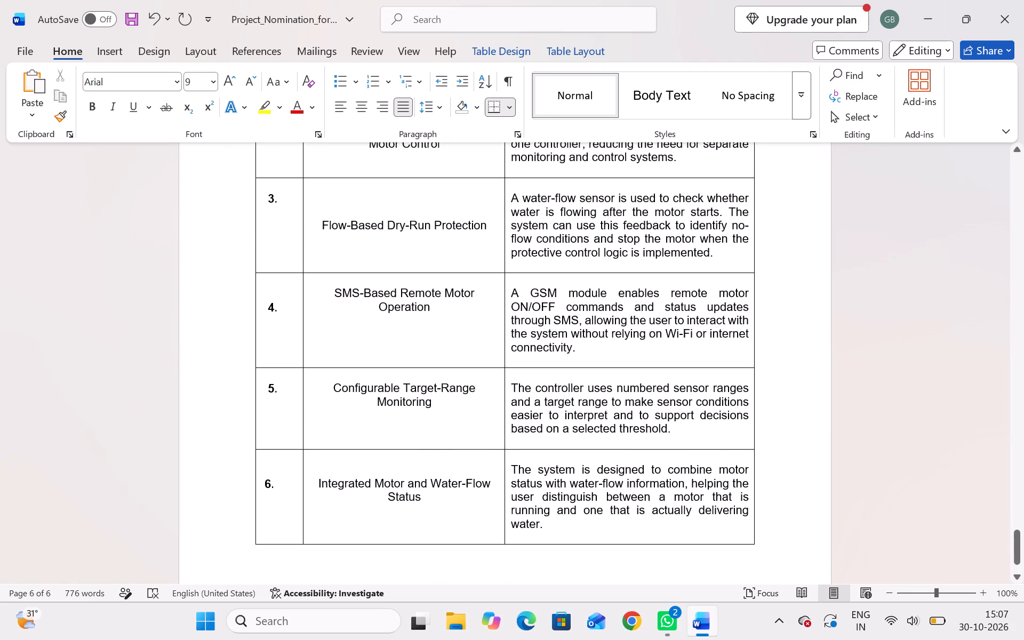
left_click(429, 501)
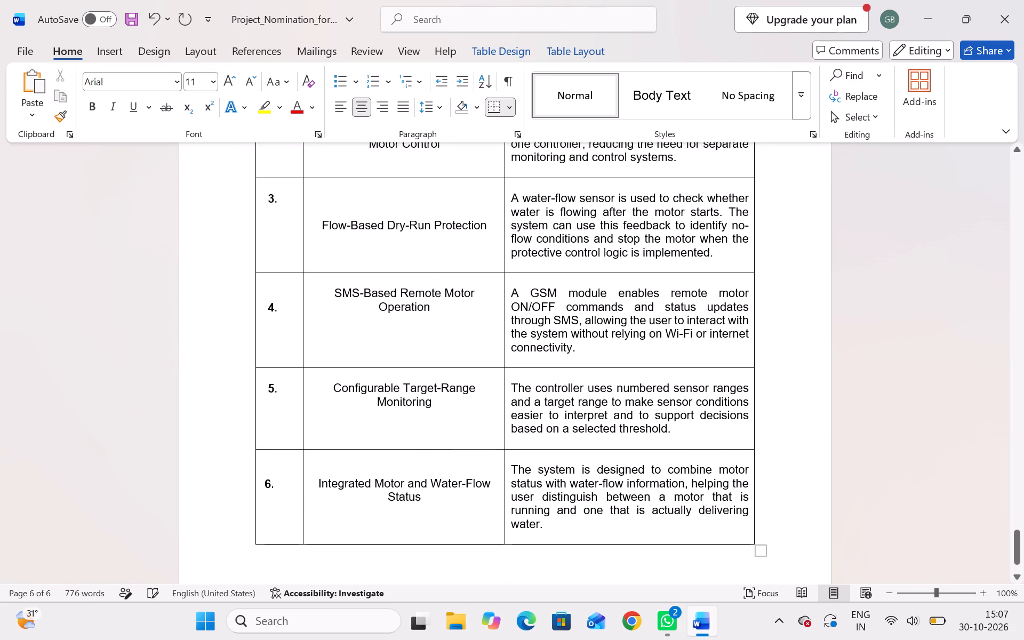
key("BackSpace")
key("BackSpace")
key("BackSpace")
key("BackSpace")
key("BackSpace")
key("BackSpace")
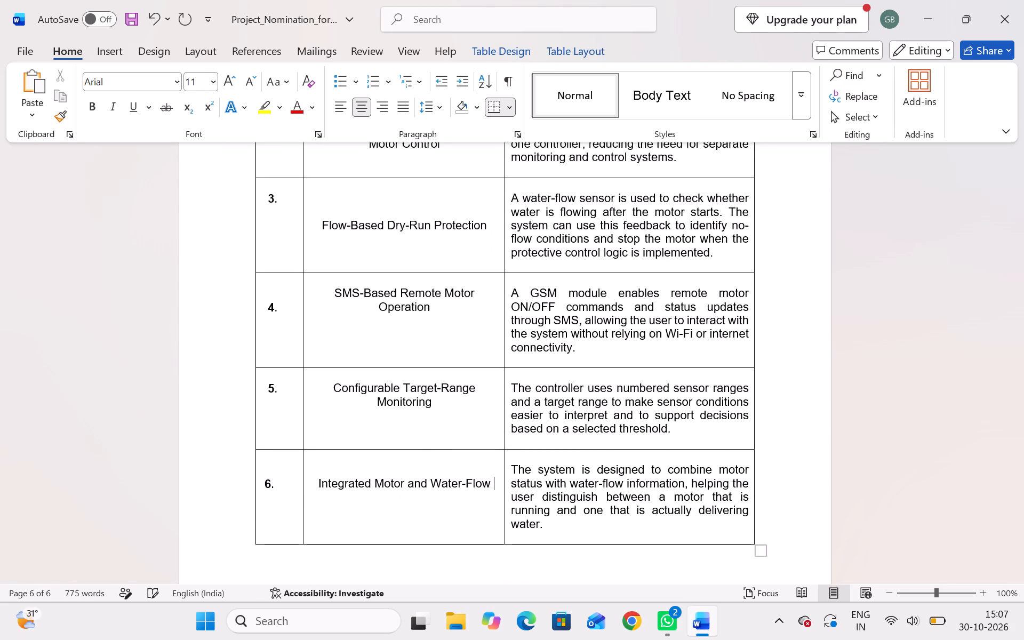
left_click(403, 97)
left_click(406, 104)
key("Return")
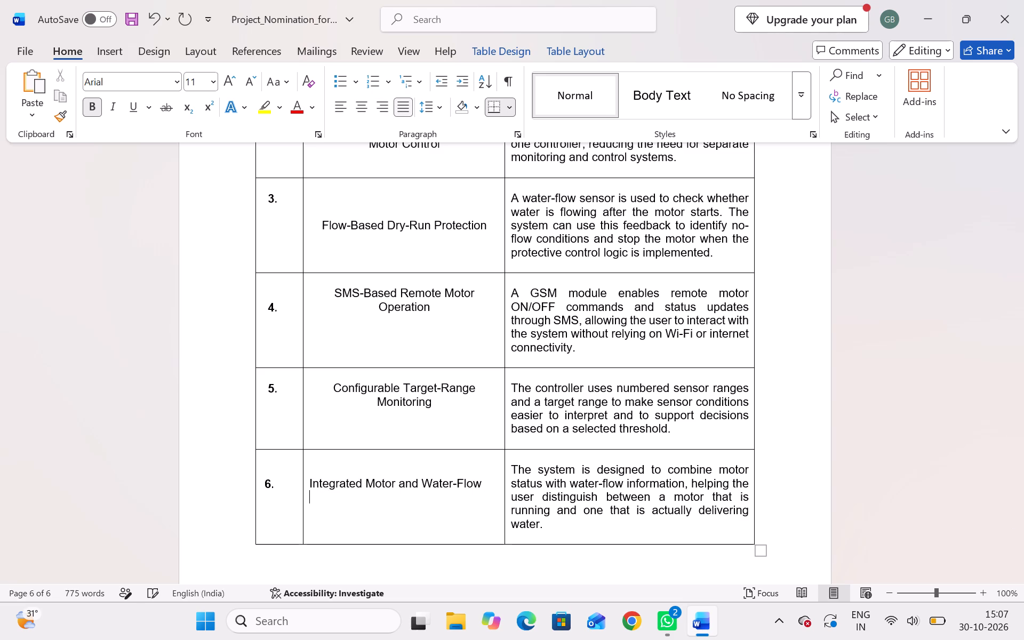
type("Status")
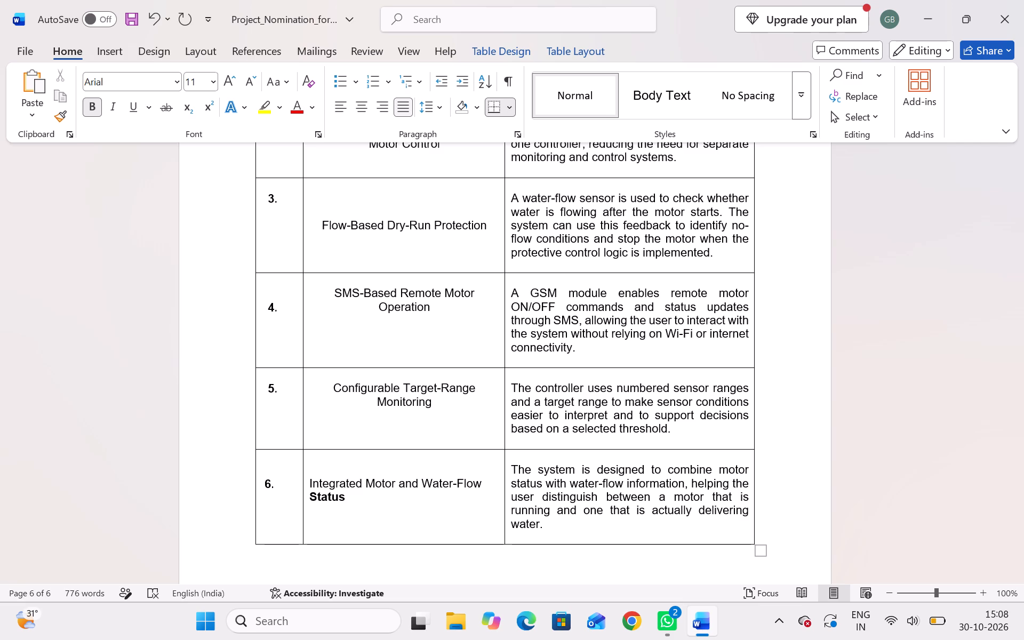
Remove the bold formatting from "Status" in the sixth feature's name.
left_click_drag(406, 104, 350, 550)
left_click_drag(369, 508, 303, 504)
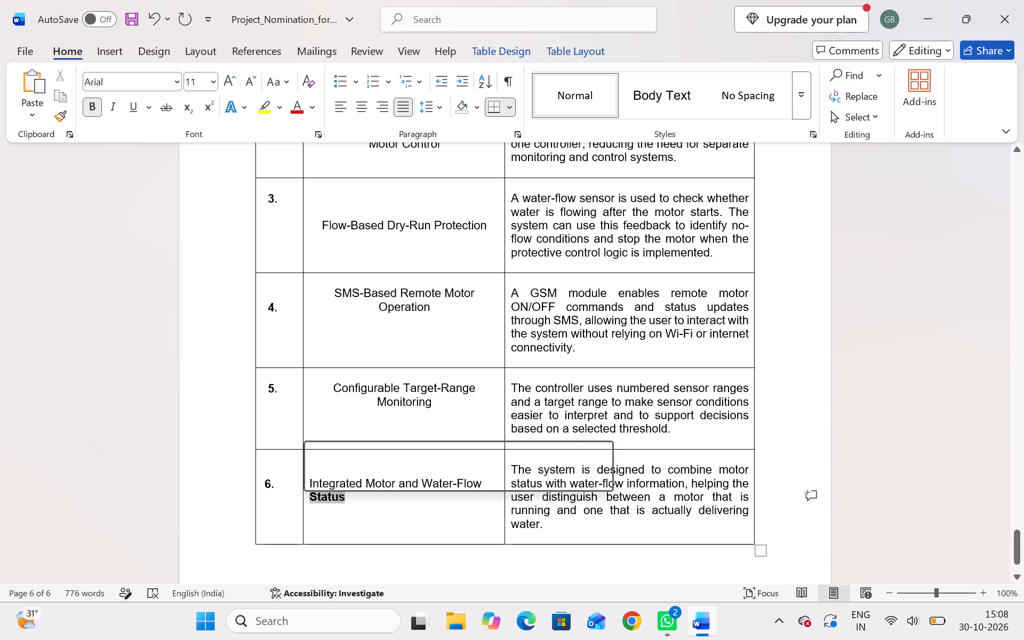
key("ctrl+b")
left_click(303, 504, "ctrl")
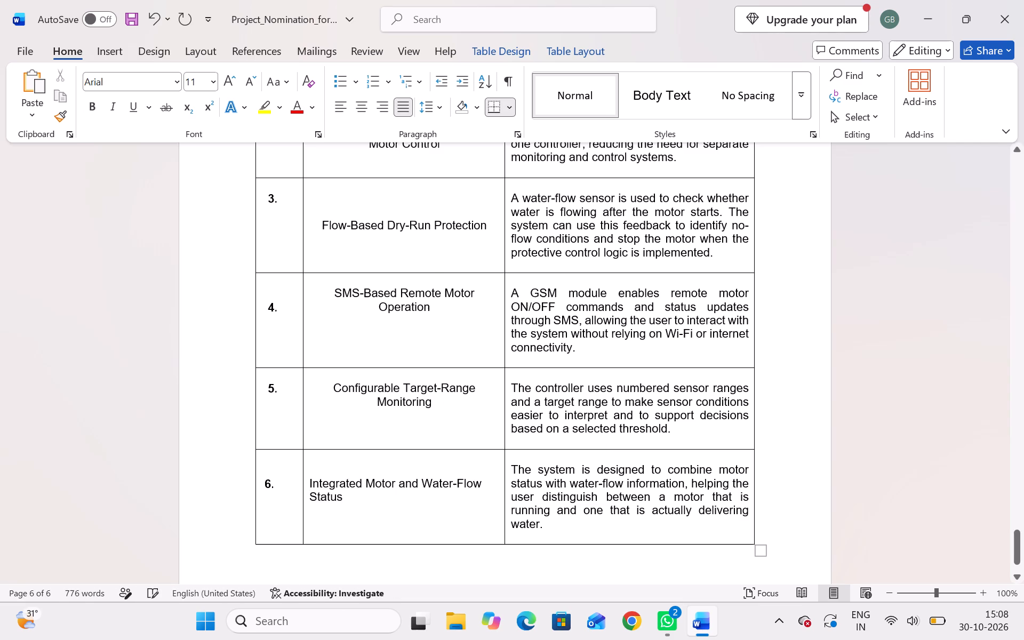
Break "Monitoring" onto its own line in the first additional feature's name, "Expandable Multi-Node Wireless Monitoring", and justify the whole name.
left_click(446, 409)
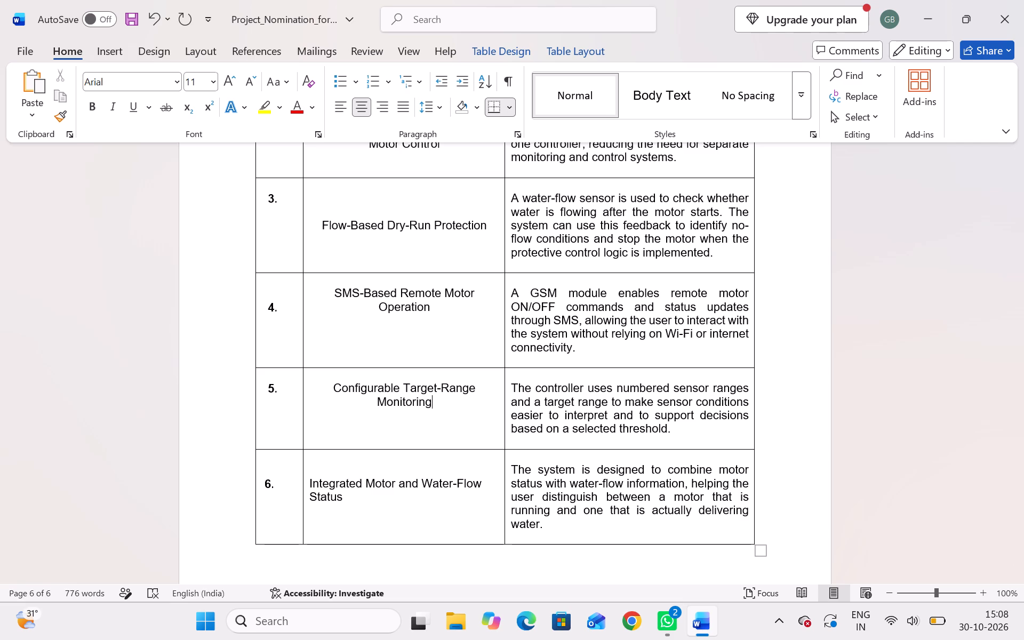
scroll(442, 422, "up", 1)
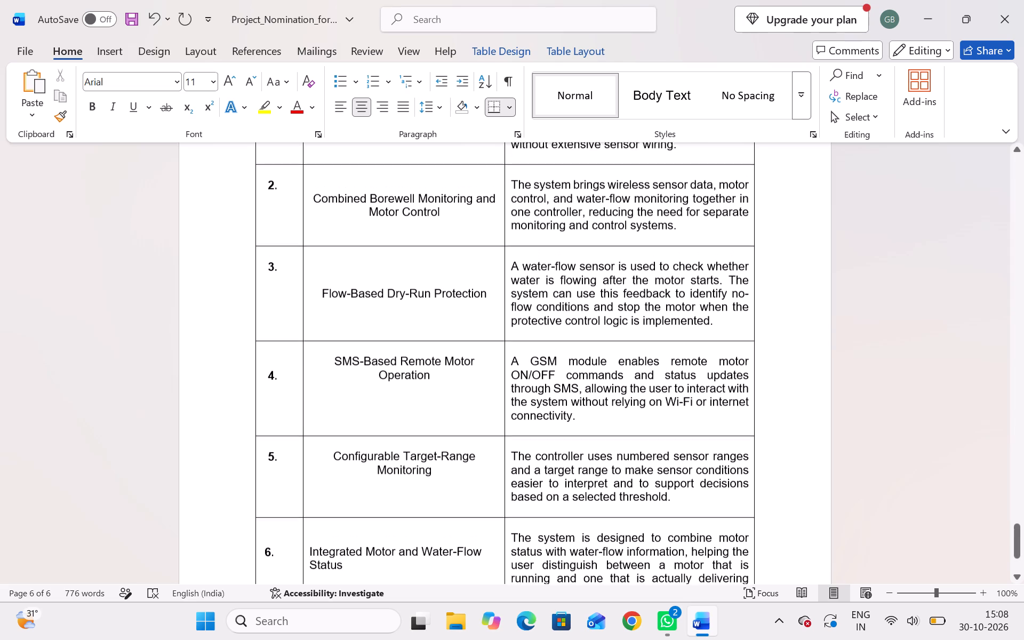
scroll(442, 422, "up", 2)
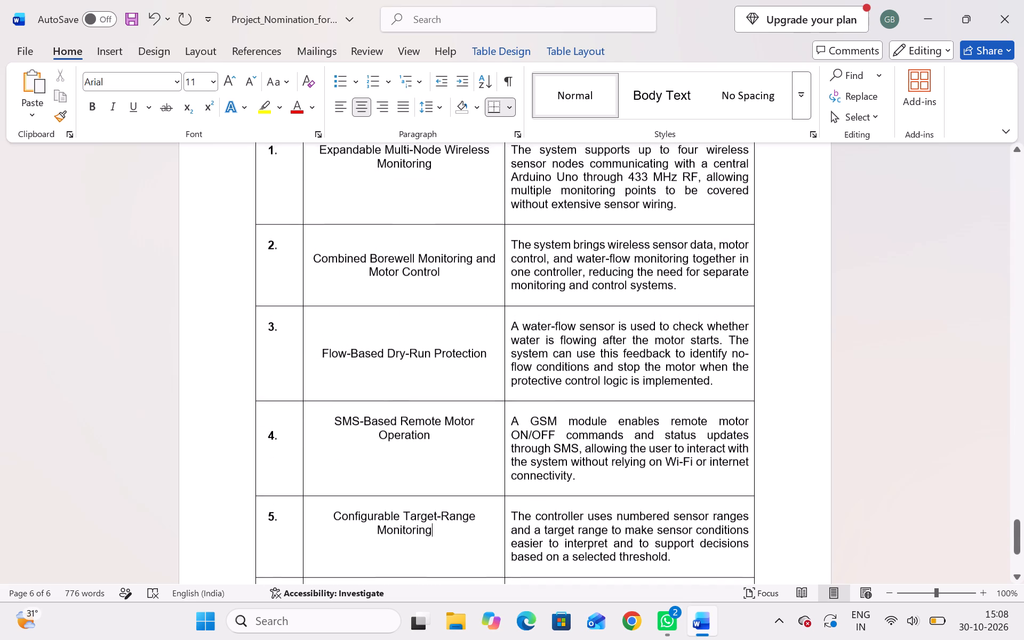
scroll(442, 422, "up", 1)
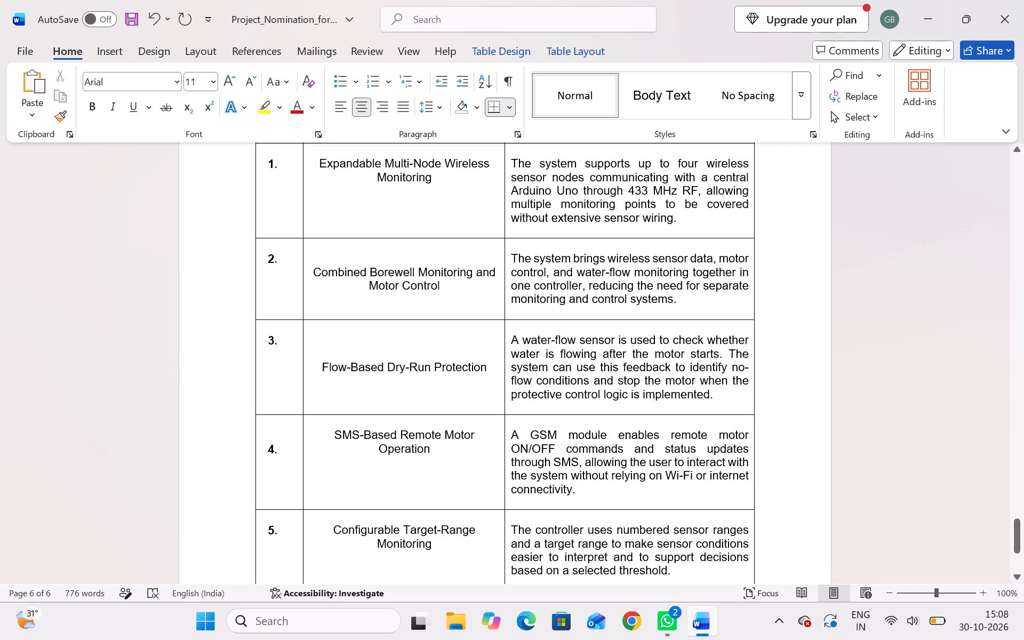
left_click(376, 178)
key("BackSpace")
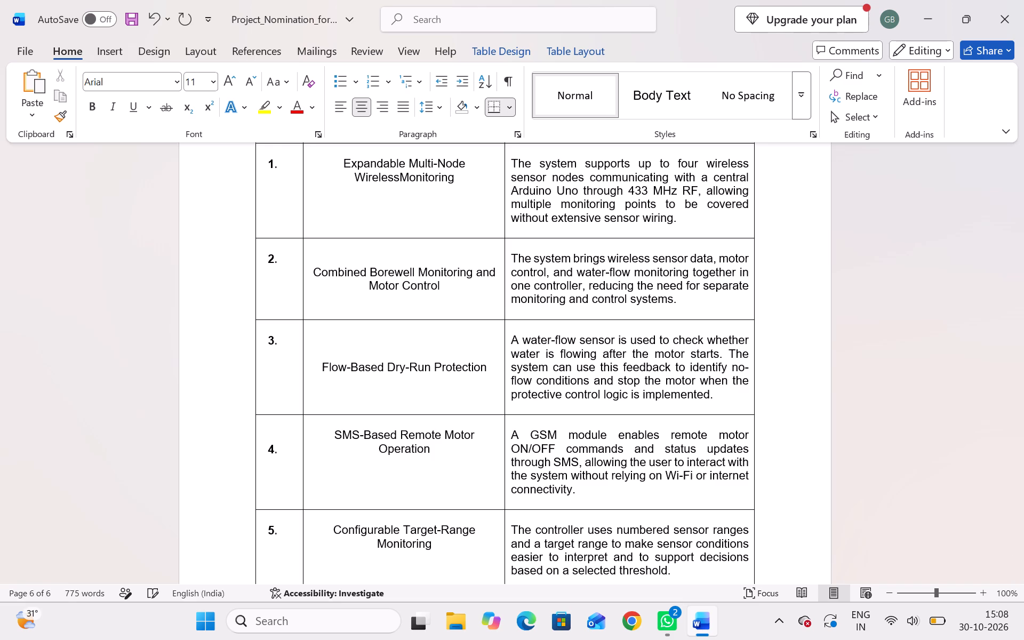
key("Return")
left_click_drag(440, 177, 335, 167)
scroll(345, 101, "right", 1)
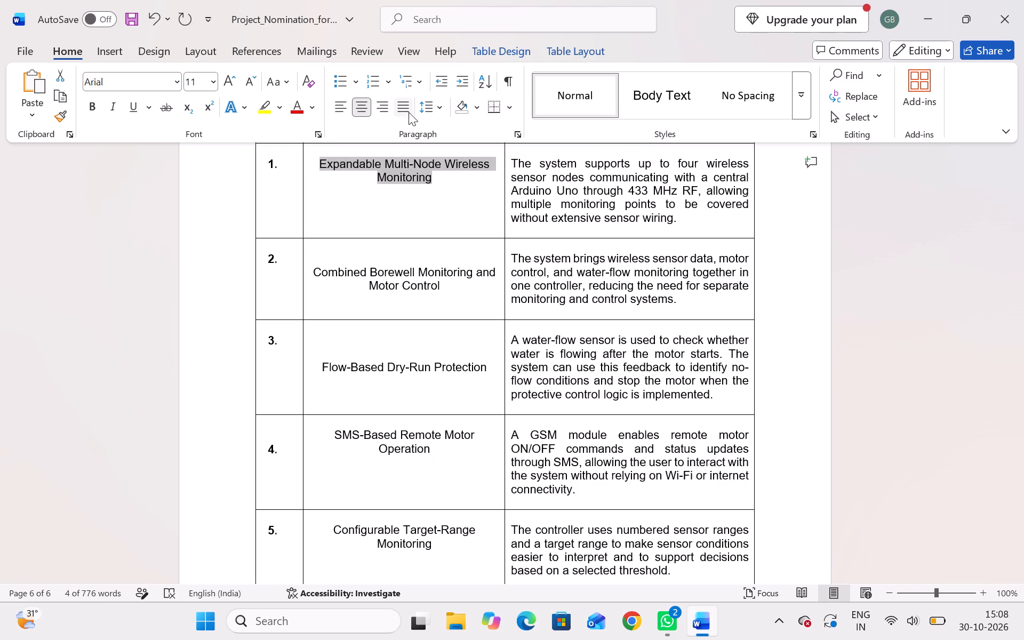
left_click(402, 107)
left_click(438, 213)
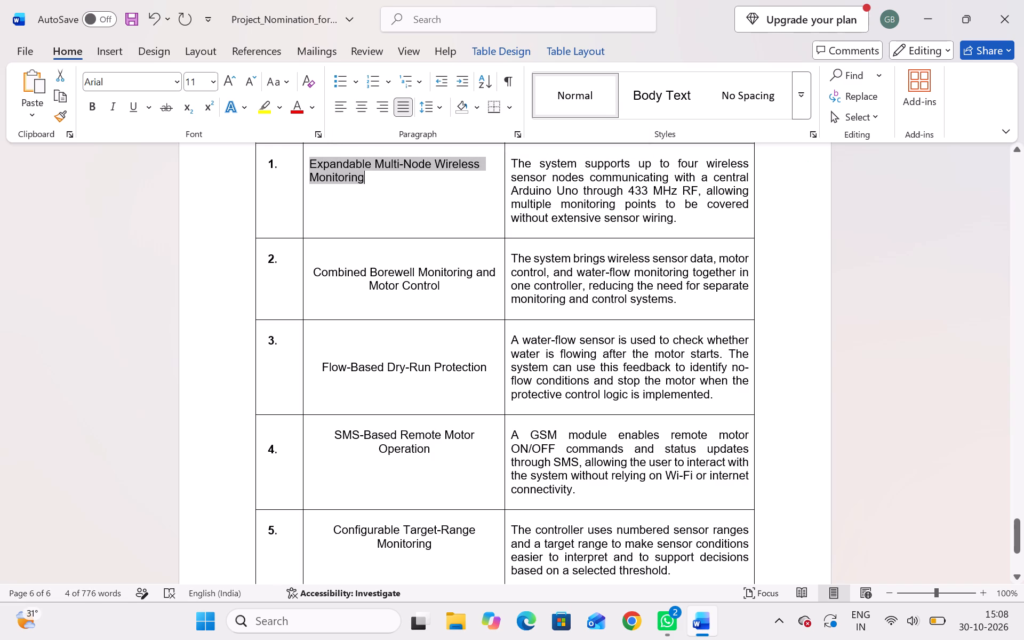
Insert a blank line above "Expandable Multi-Node Wireless Monitoring" in the first additional feature's name cell.
scroll(407, 202, "up", 1)
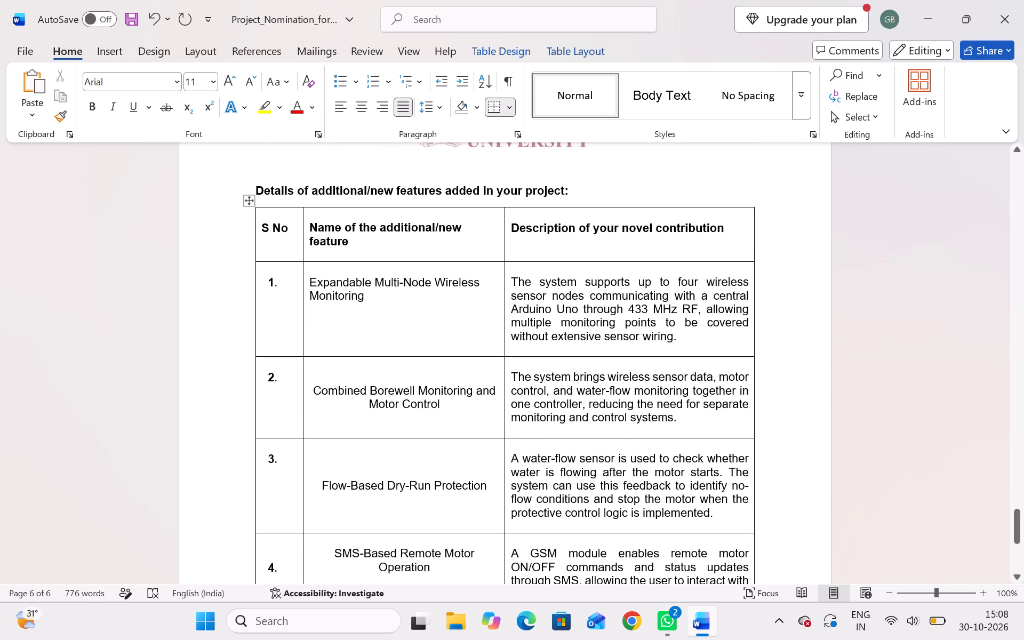
left_click(369, 346)
key("Right")
key("Left")
key("Down")
key("Up")
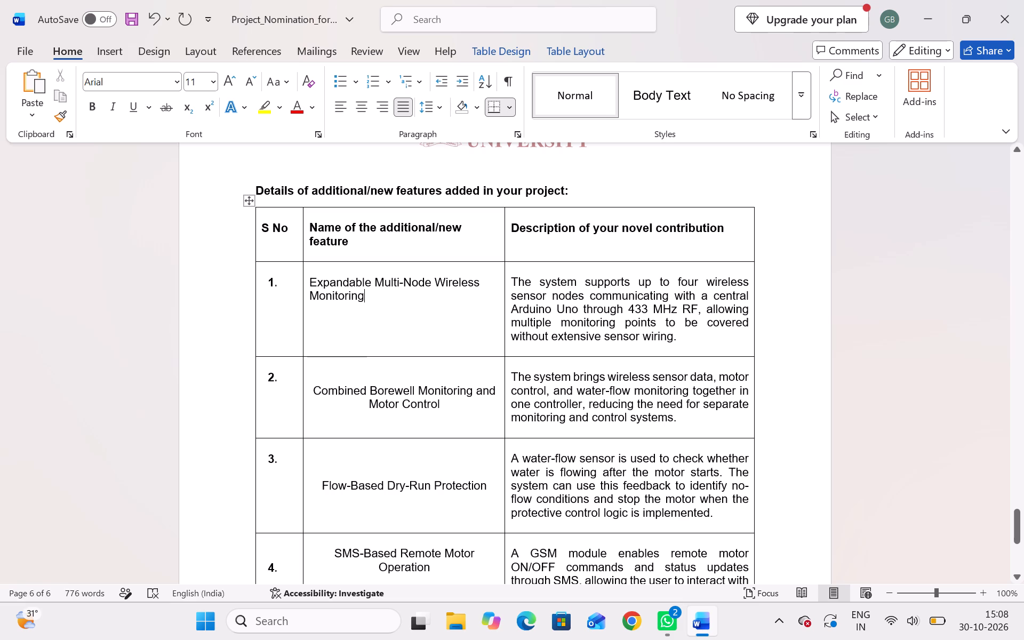
key("Down")
key("Up")
left_click(307, 276)
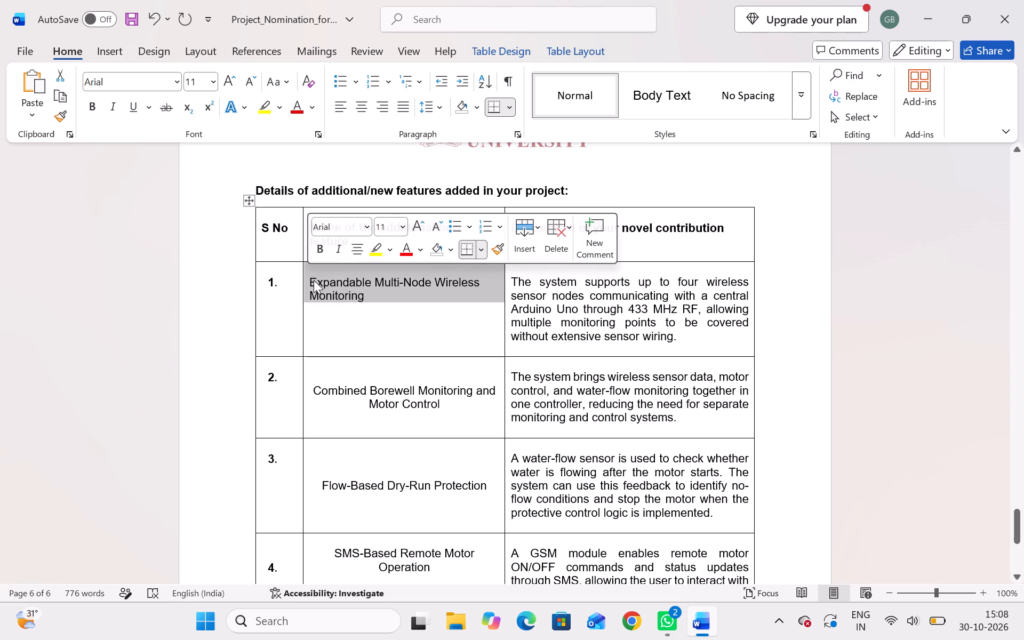
left_click(338, 403)
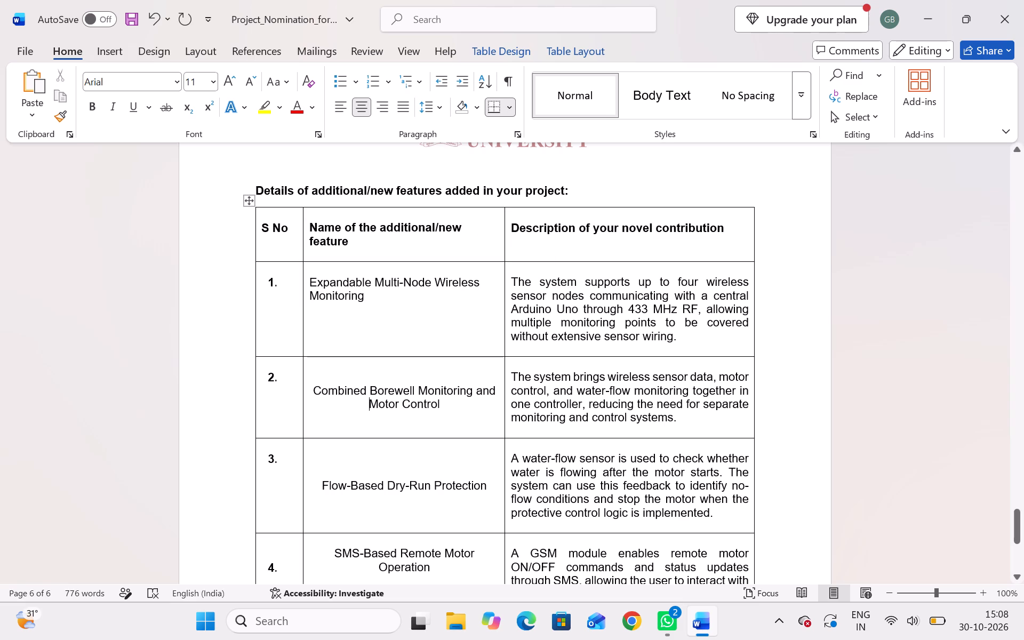
left_click(310, 278)
key("Return")
Justify the second feature's name, "Combined Borewell Monitoring and Motor Control".
scroll(343, 298, "down", 1)
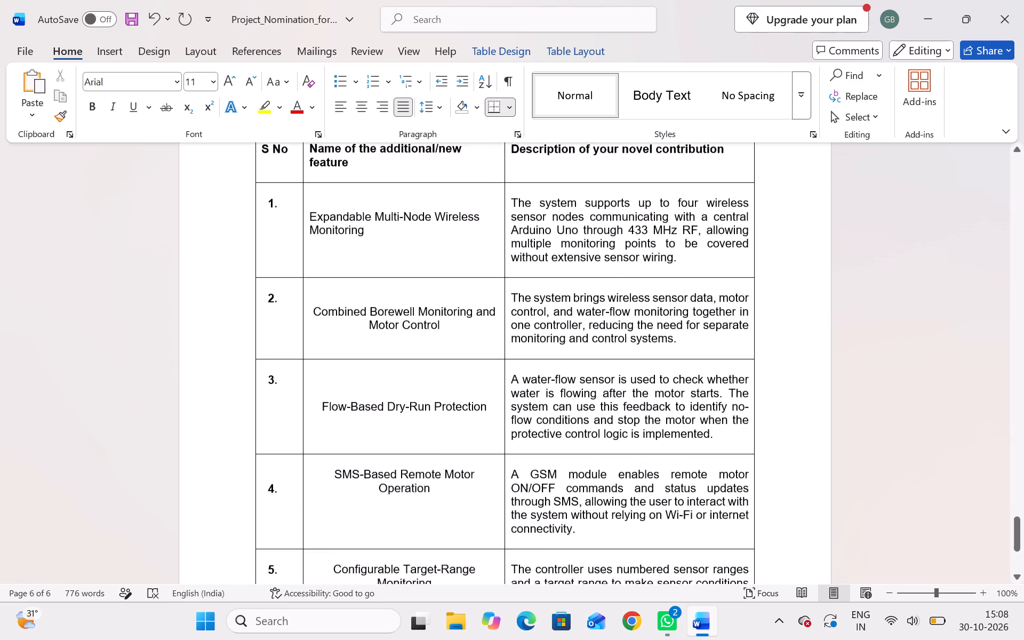
scroll(343, 298, "down", 1)
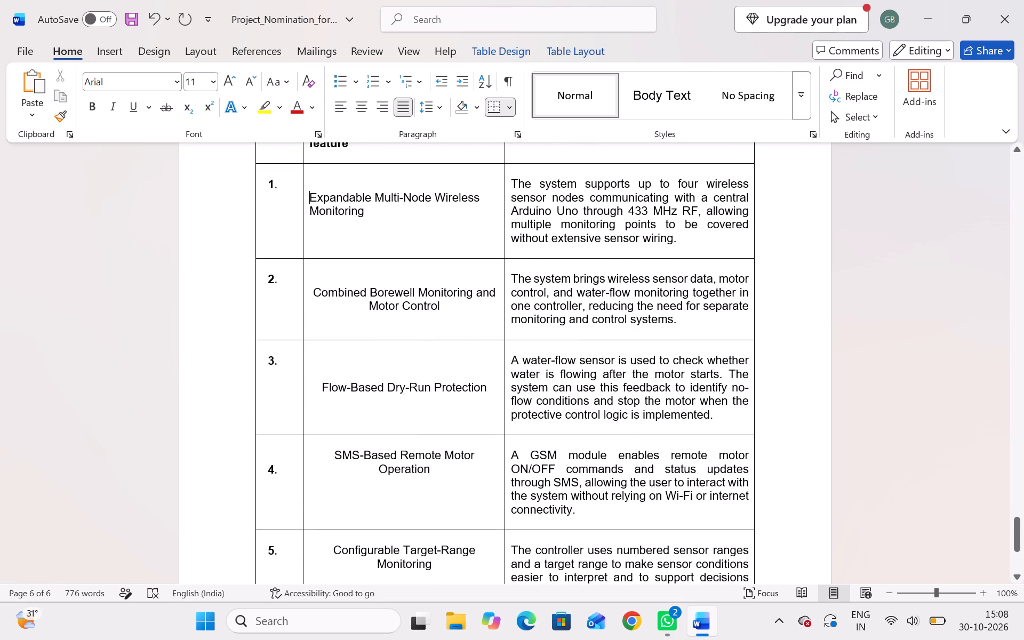
left_click_drag(316, 292, 460, 308)
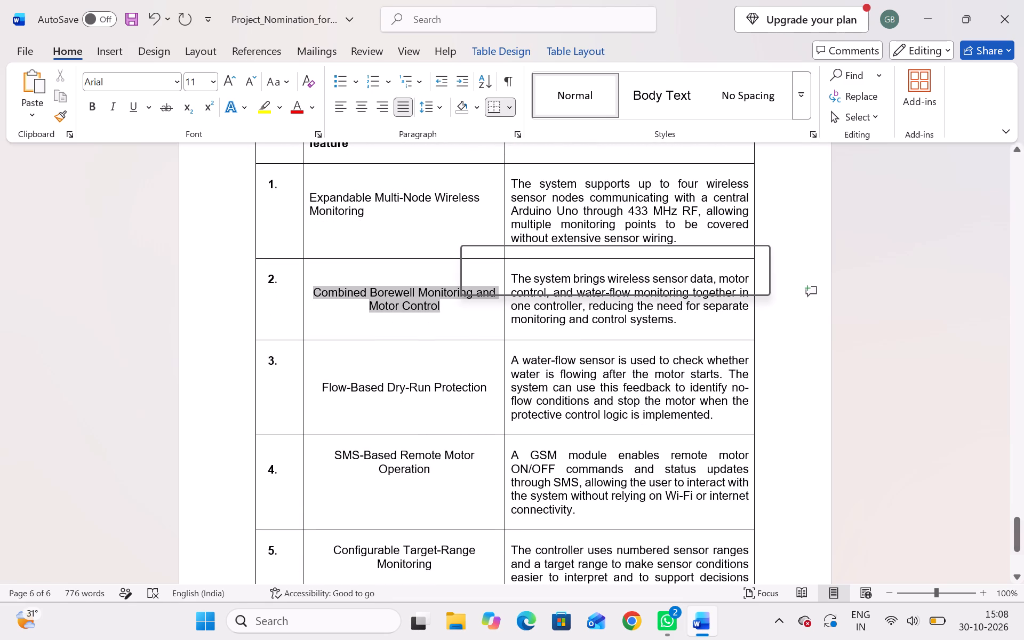
left_click(403, 107)
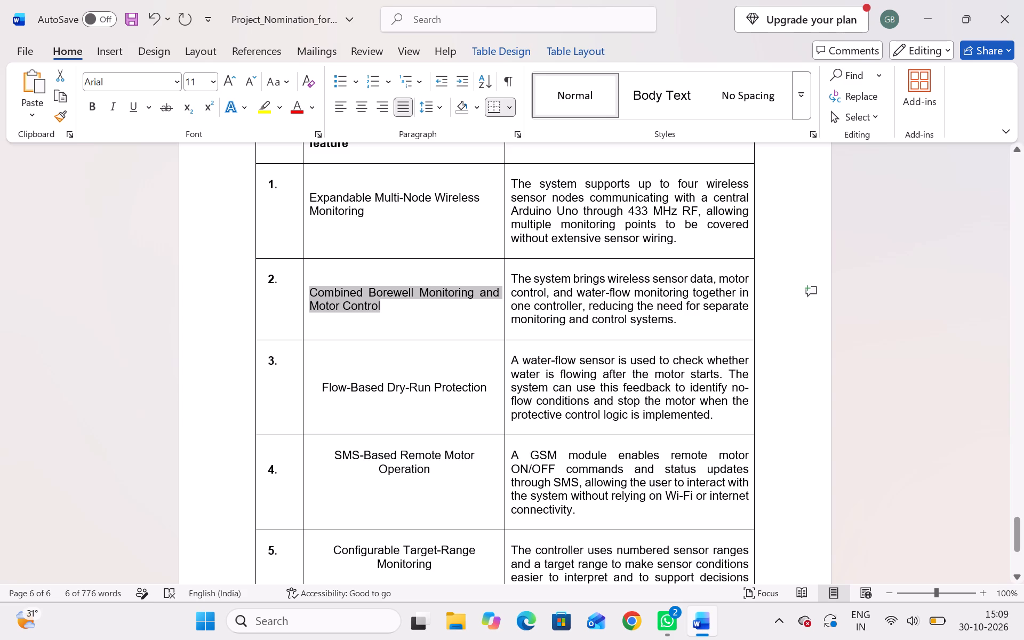
left_click(425, 314)
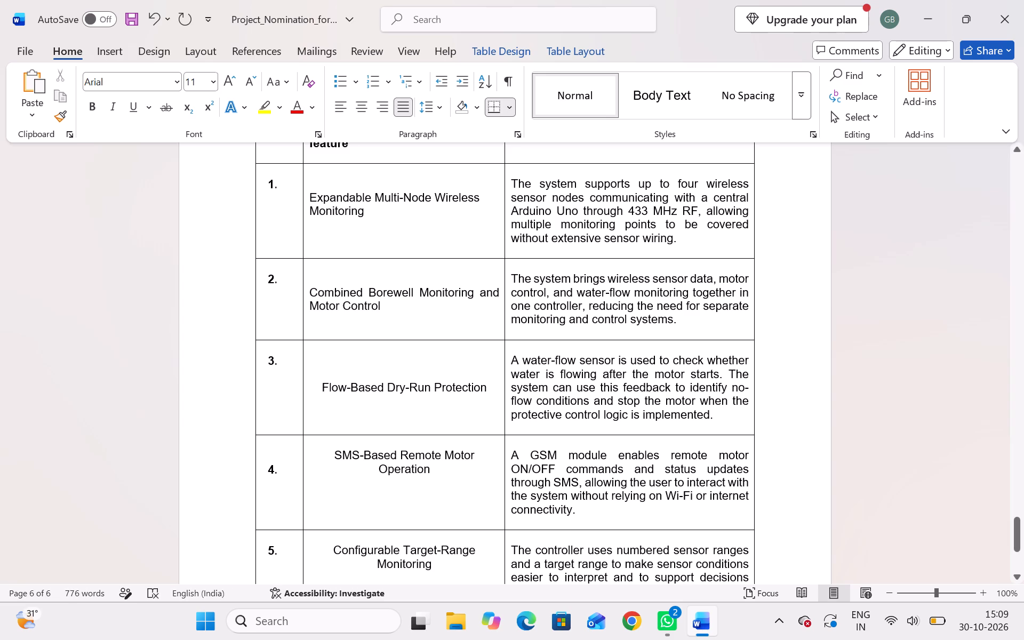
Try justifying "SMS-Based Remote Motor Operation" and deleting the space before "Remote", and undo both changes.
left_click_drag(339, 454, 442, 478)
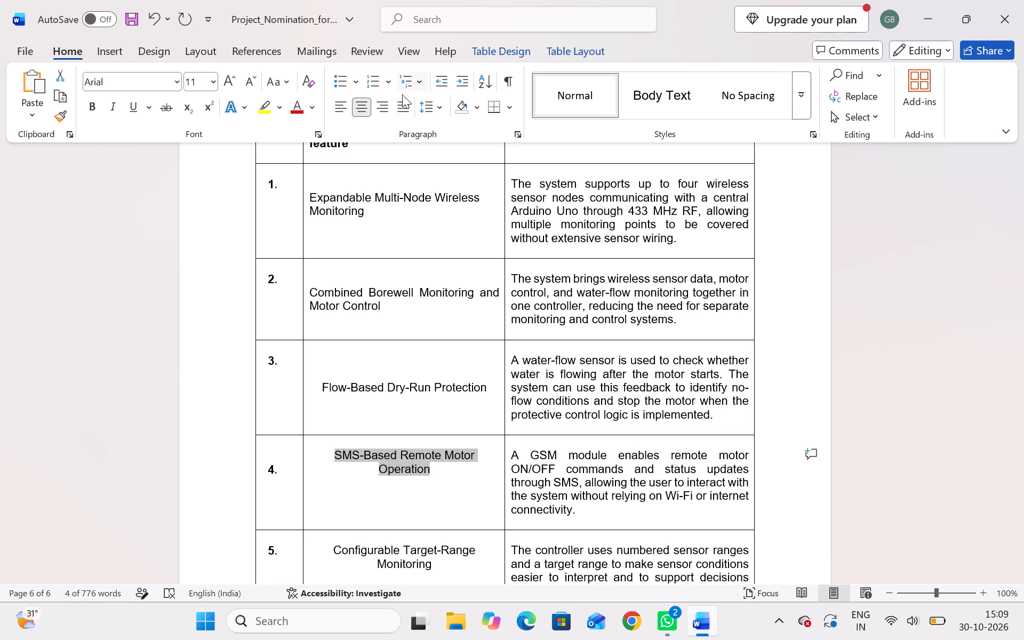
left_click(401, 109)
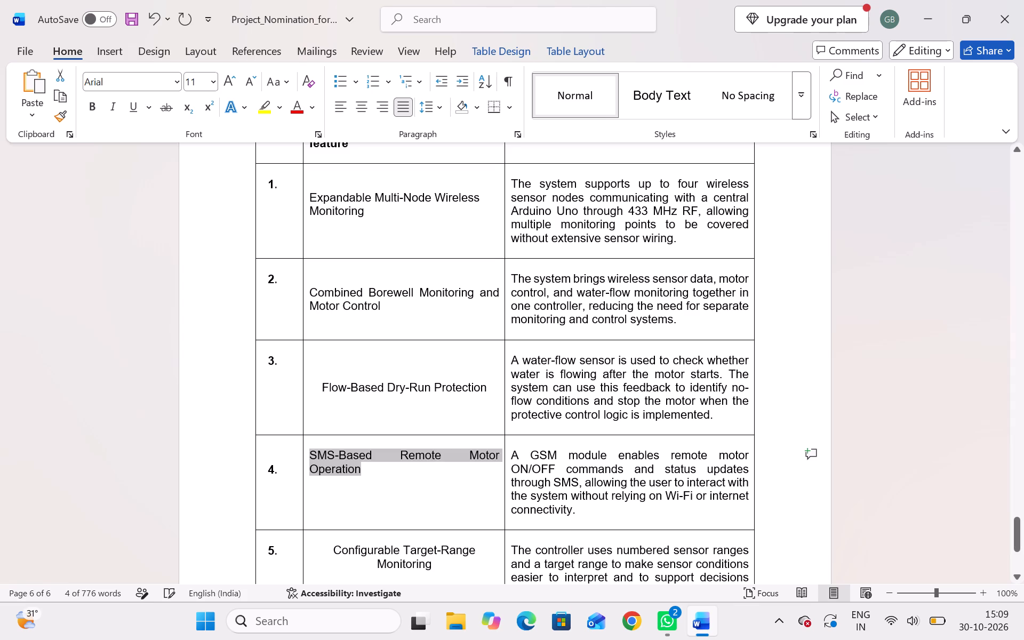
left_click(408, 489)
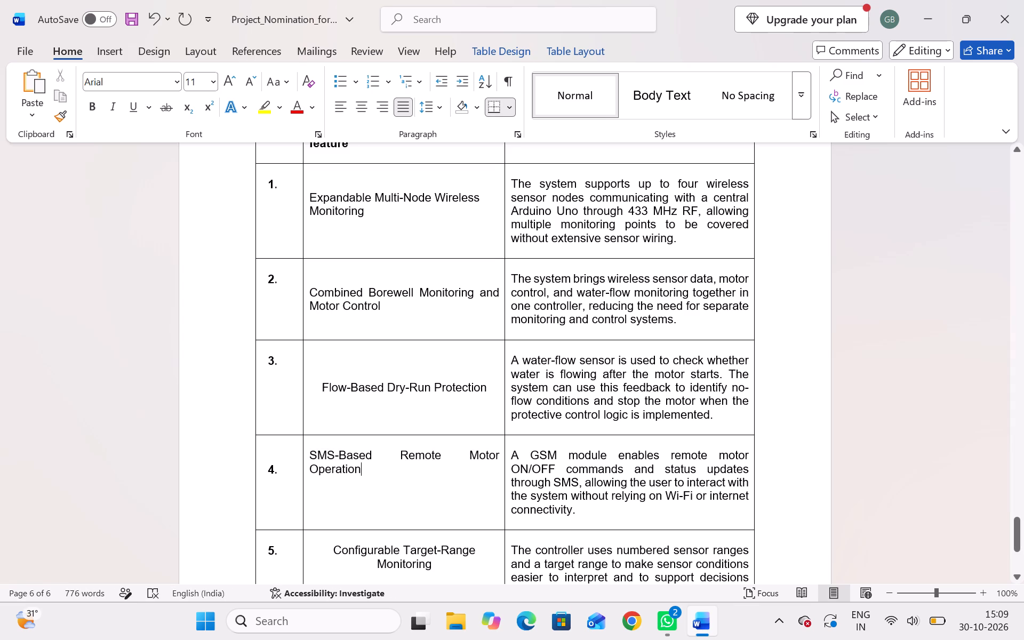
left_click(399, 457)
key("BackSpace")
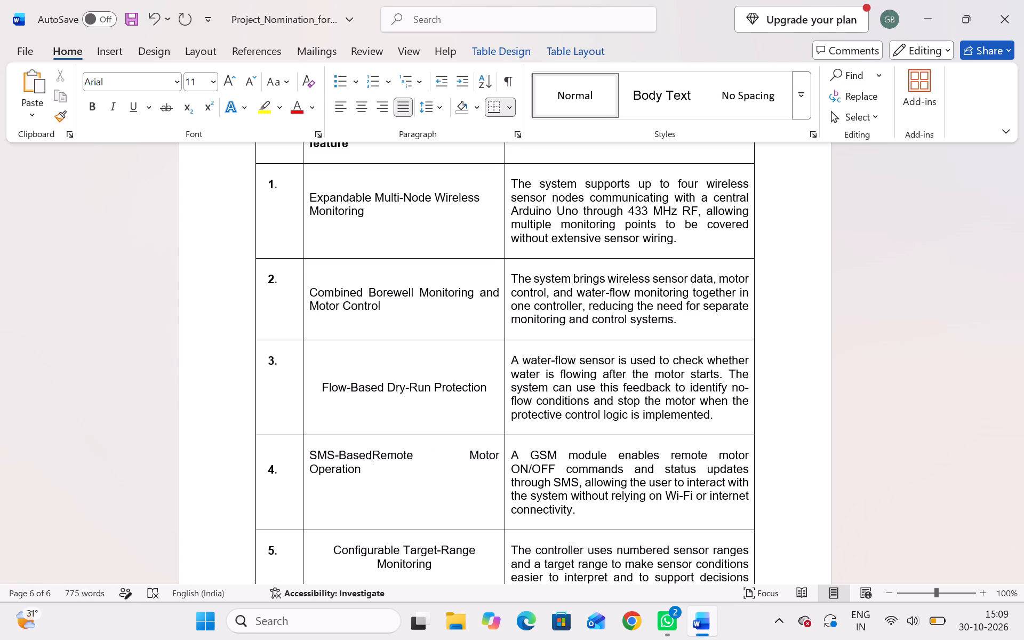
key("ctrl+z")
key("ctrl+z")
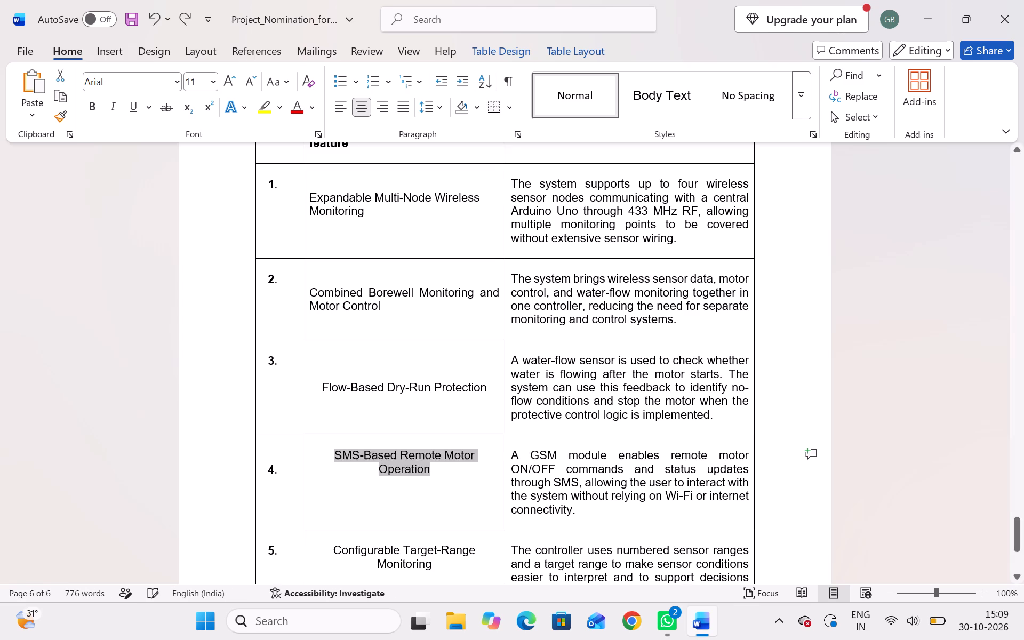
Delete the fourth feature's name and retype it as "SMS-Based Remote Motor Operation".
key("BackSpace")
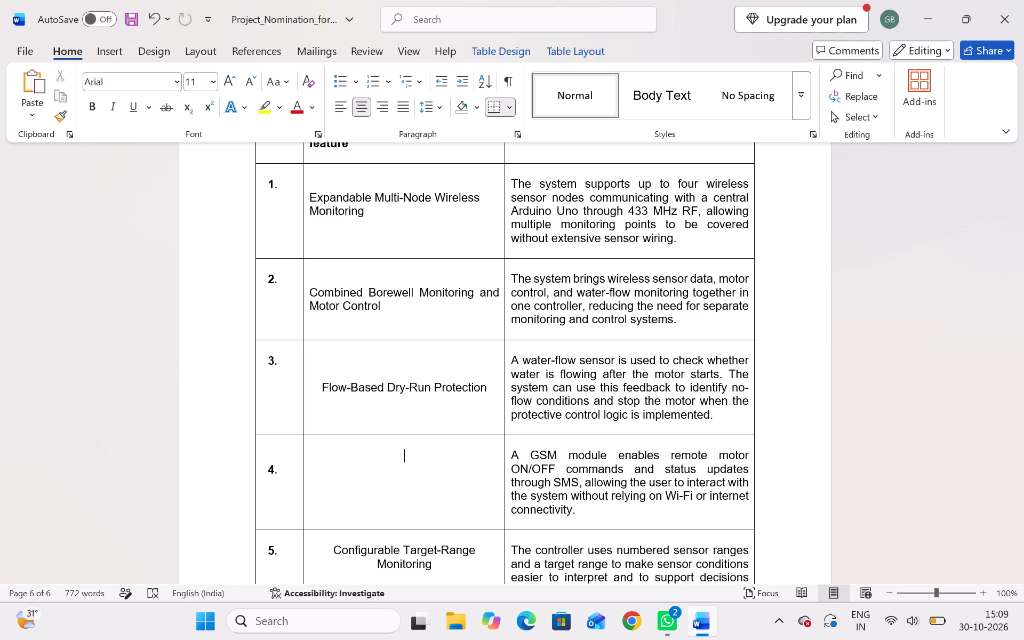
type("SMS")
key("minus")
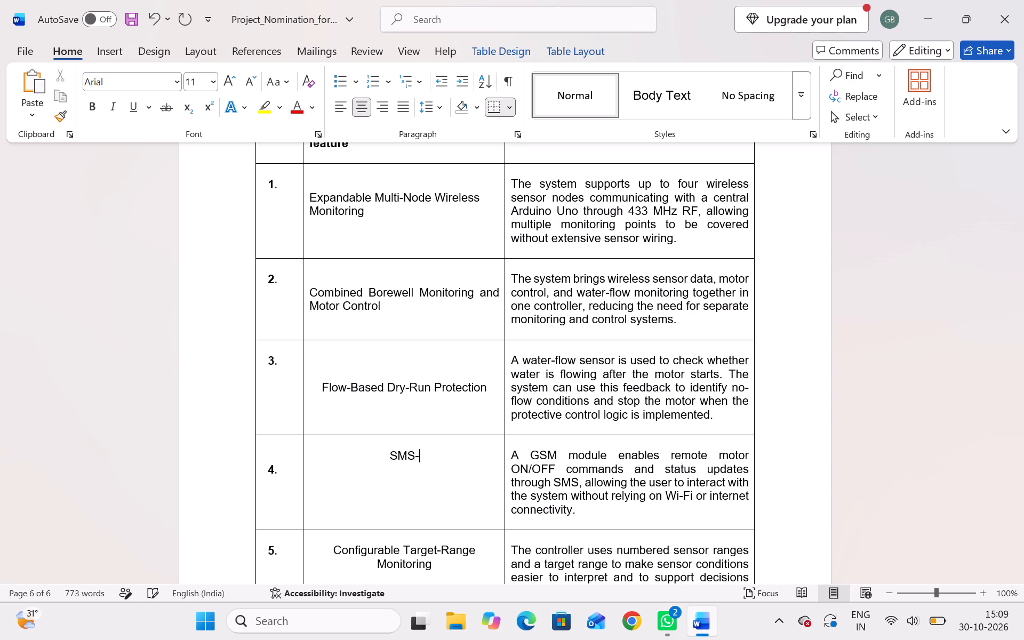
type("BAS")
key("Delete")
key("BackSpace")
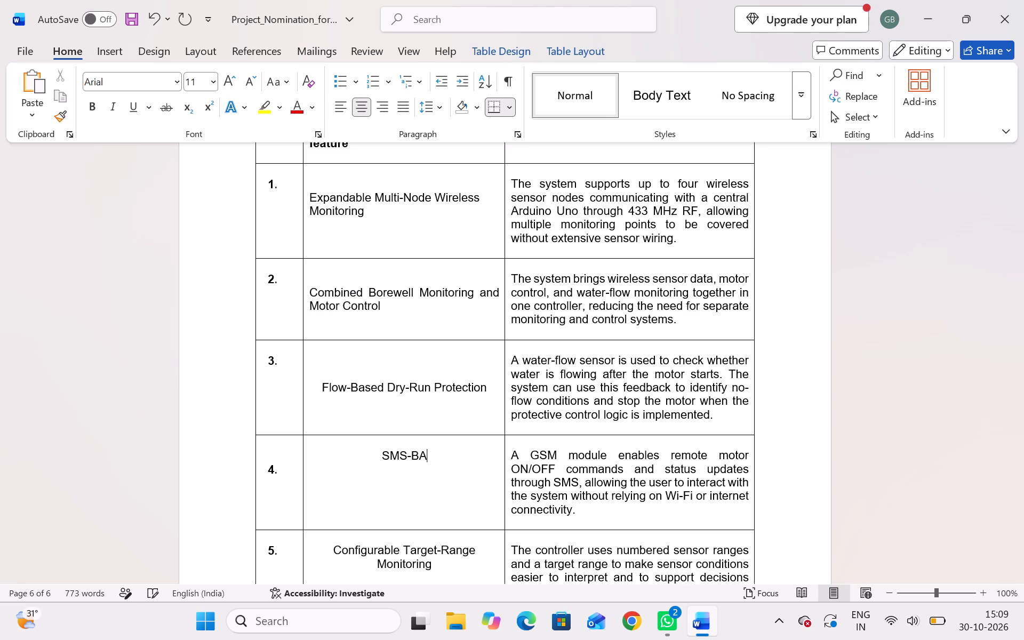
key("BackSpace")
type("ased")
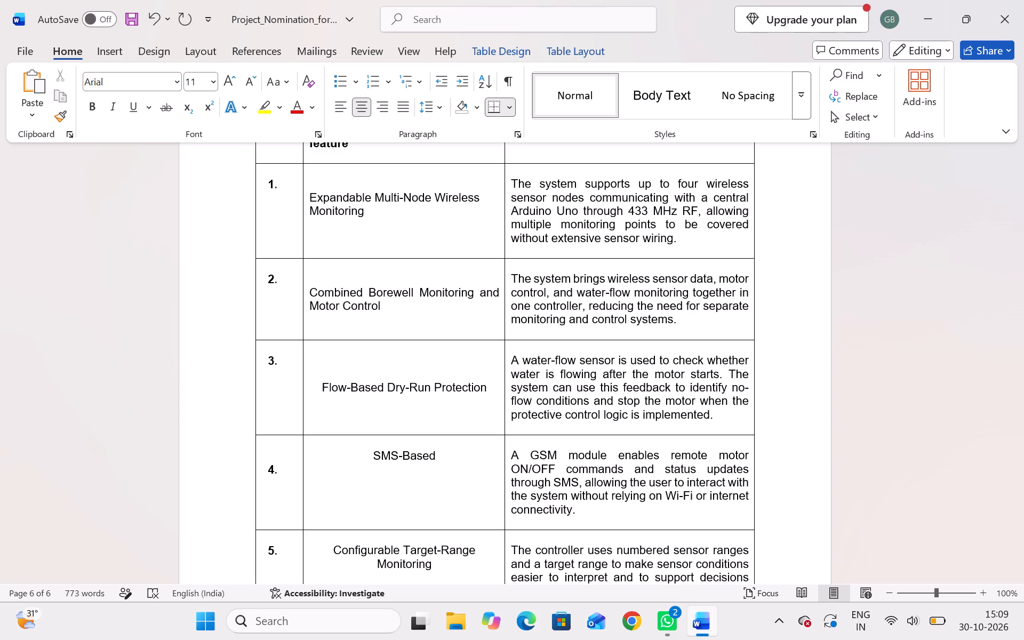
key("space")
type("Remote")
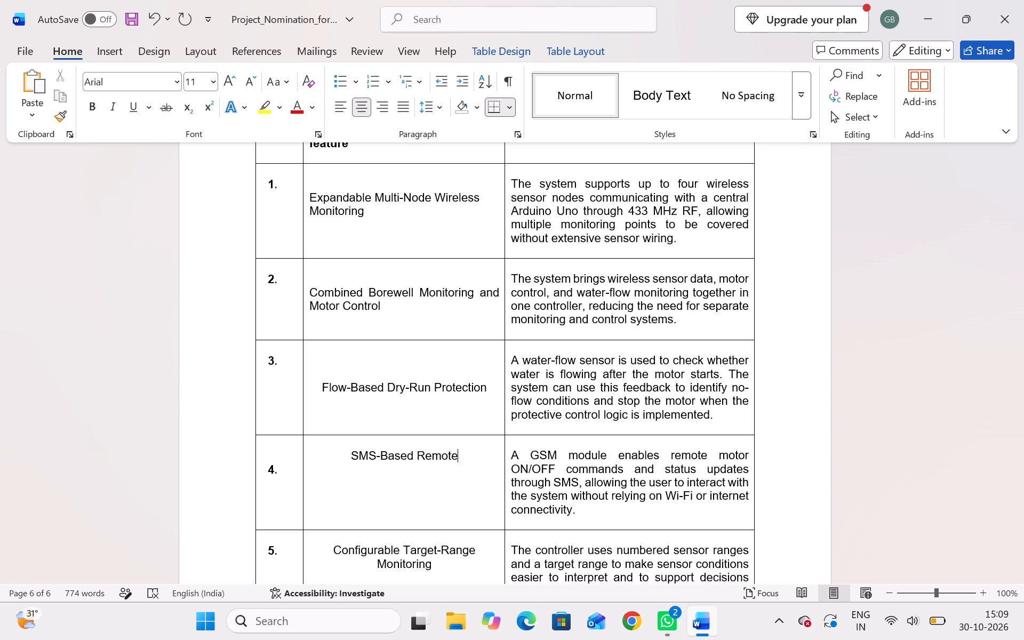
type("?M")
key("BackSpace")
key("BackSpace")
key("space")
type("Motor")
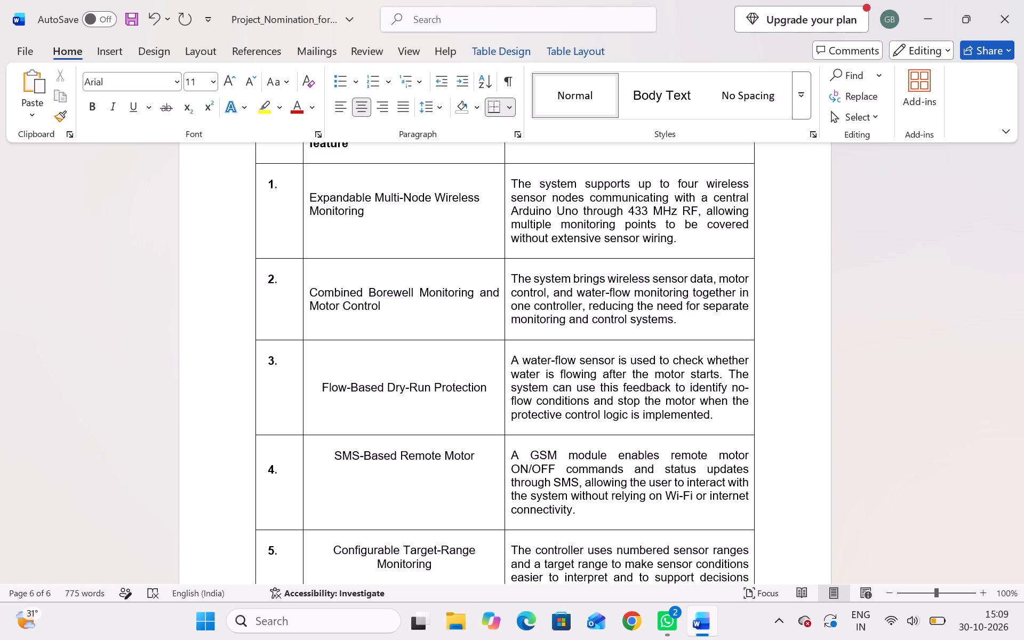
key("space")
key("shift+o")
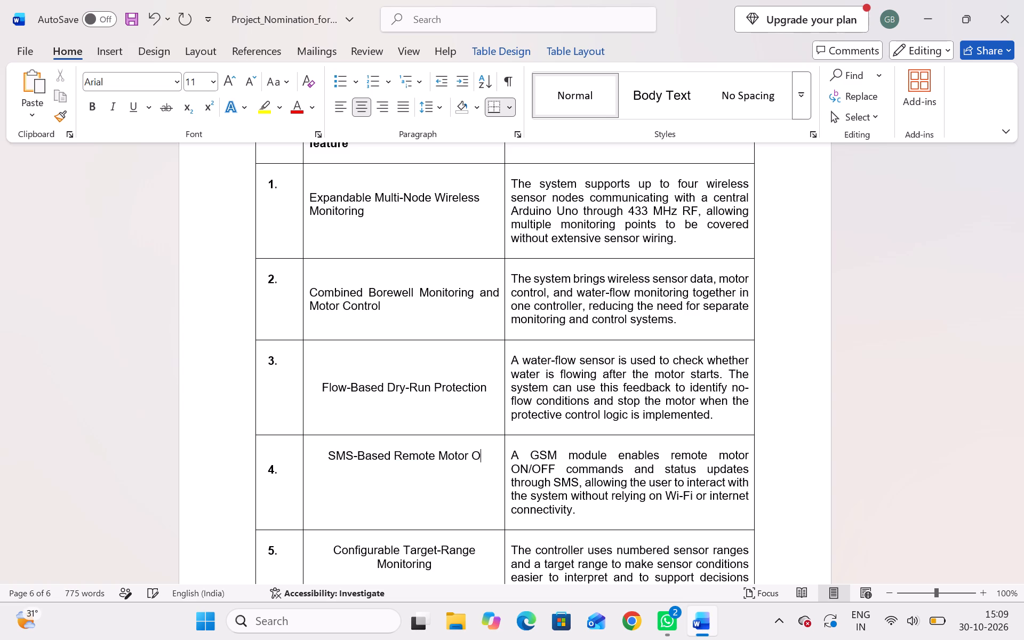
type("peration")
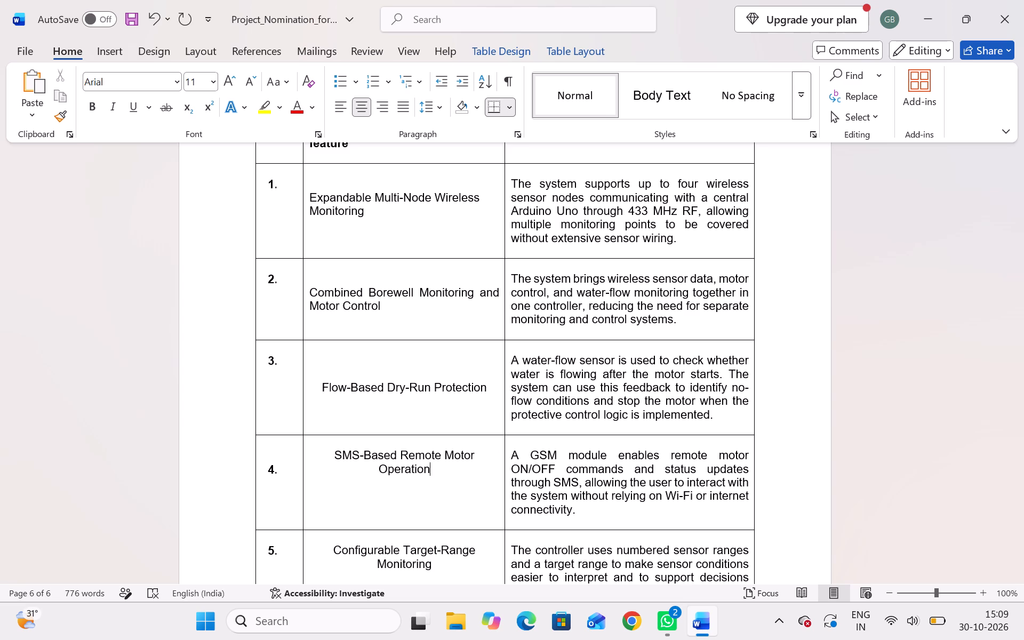
Justify the fourth feature's name, "SMS-Based Remote Motor Operation".
key("Left")
key("Left")
key("Left")
key("Left")
key("Left")
key("Left")
key("Left")
key("Left")
key("Left")
key("Left")
key("Right")
left_click(406, 97)
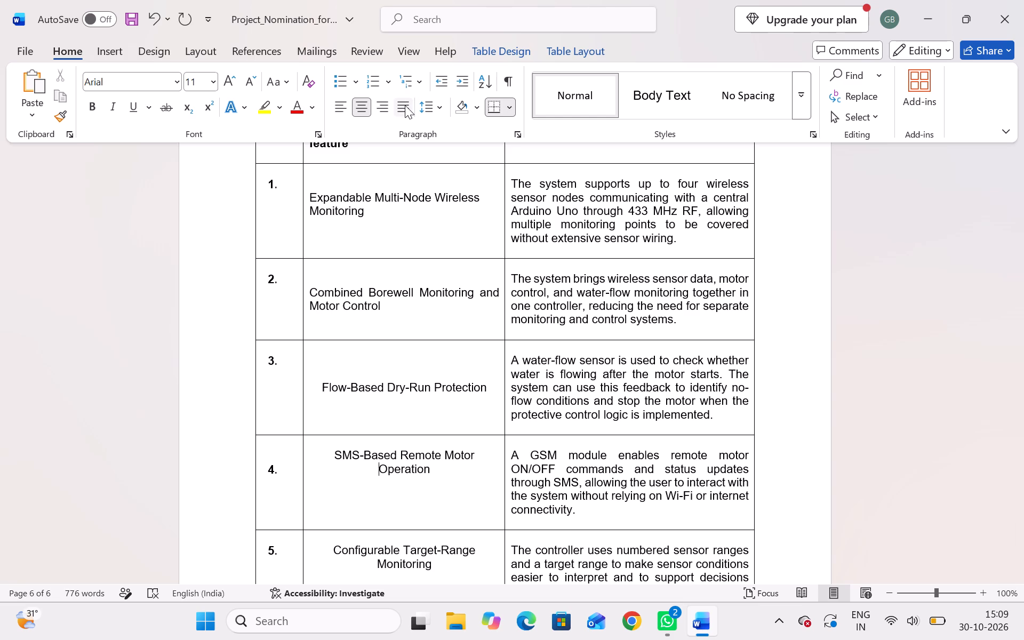
left_click(405, 105)
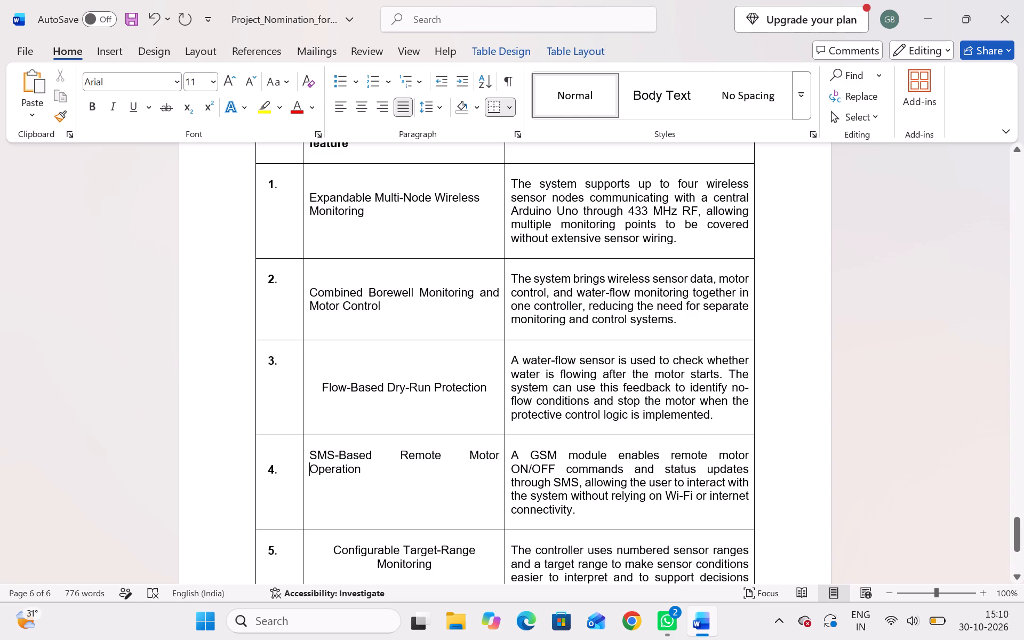
Replace the fourth feature's name with the retyped text "SMS-Based Remote Motor".
left_click_drag(409, 473, 325, 458)
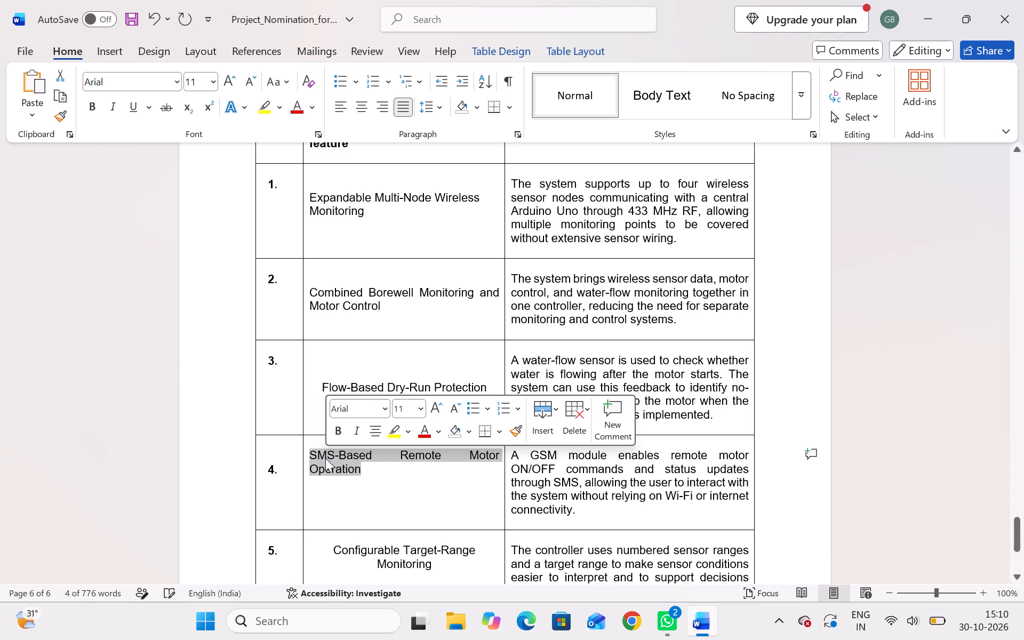
key("BackSpace")
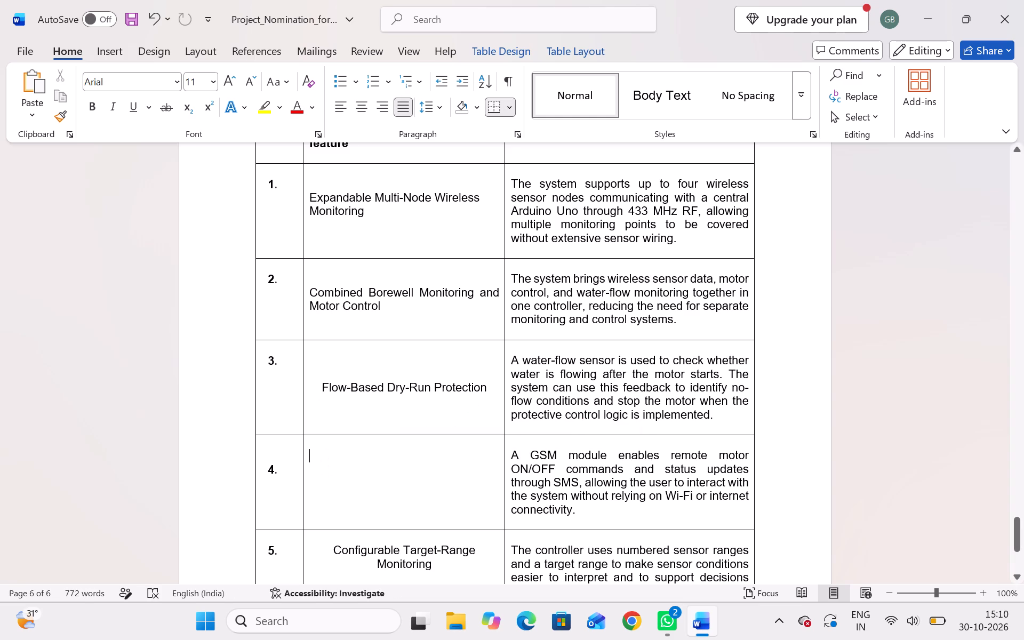
type("SMS")
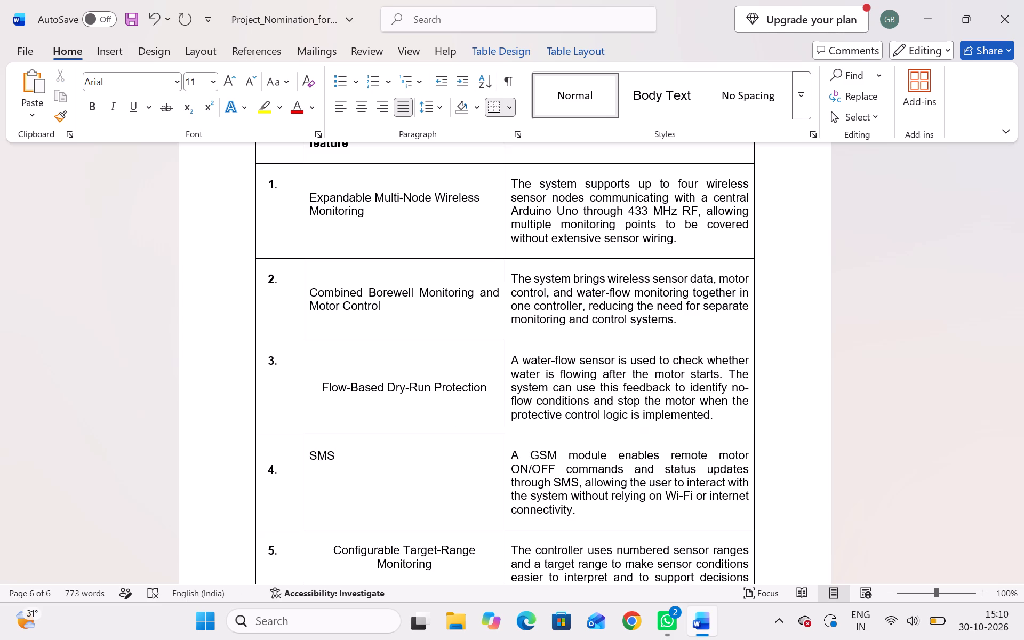
key("BackSpace")
key("minus")
key("BackSpace")
type("s-")
key("BackSpace")
key("BackSpace")
key("s")
key("minus")
key("b")
key("BackSpace")
type("Based")
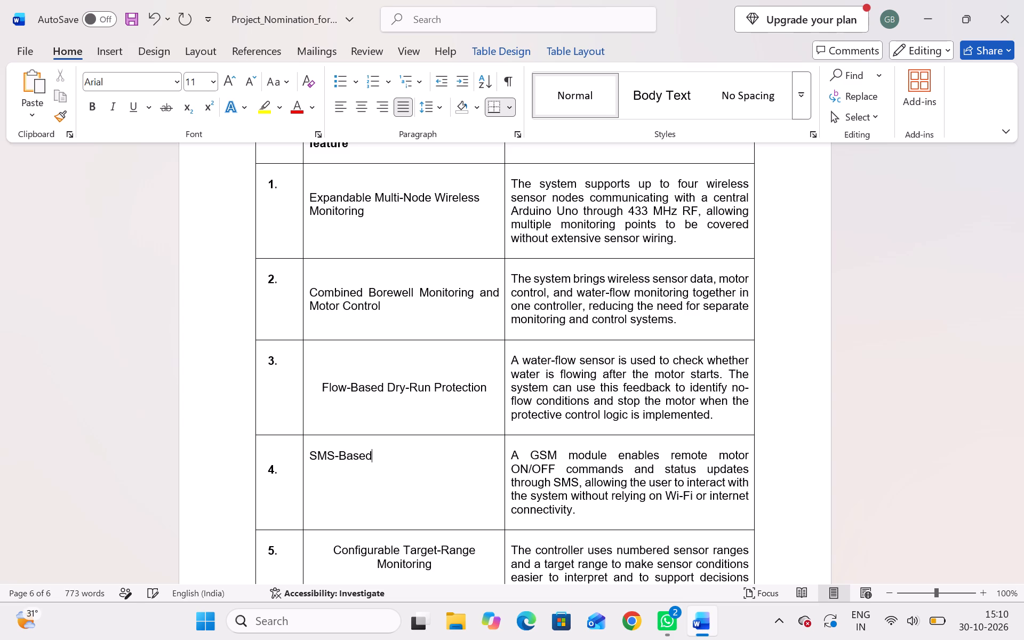
triple_click(325, 458)
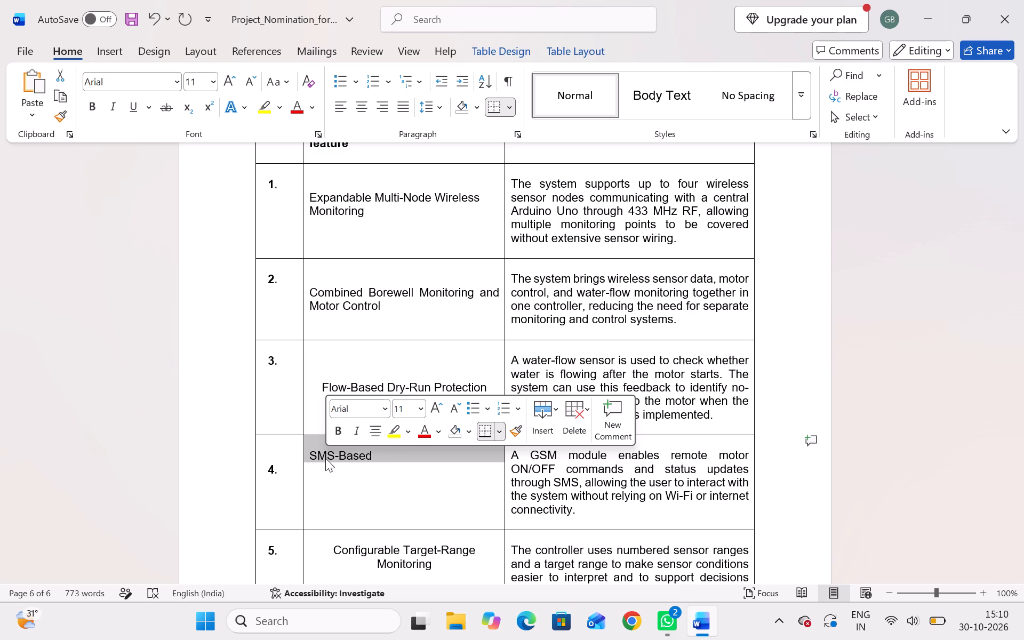
left_click(377, 473)
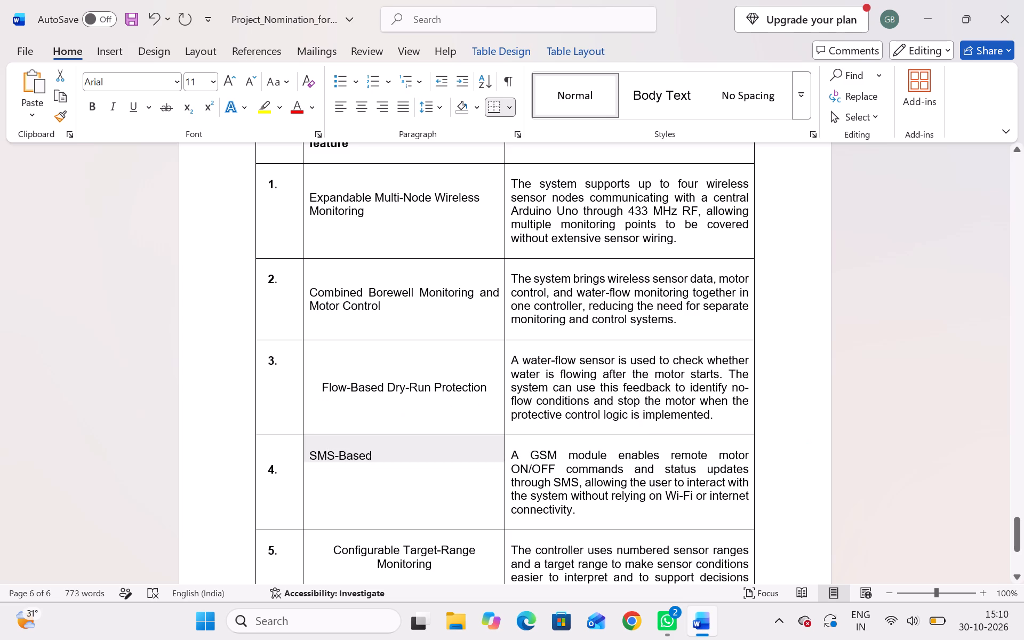
key("space")
key("shift+r")
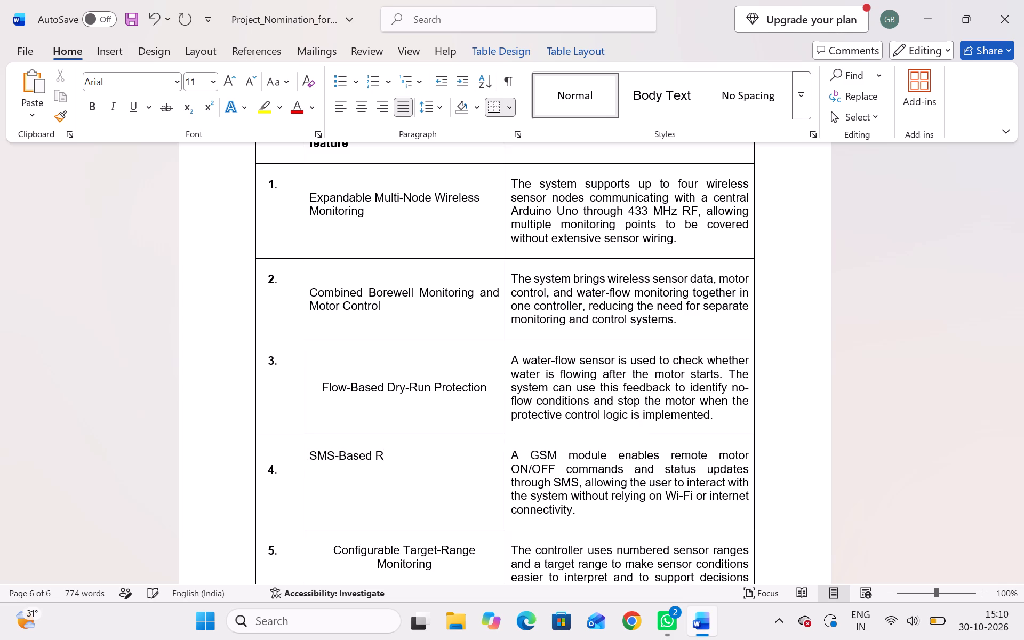
type("emote")
key("space")
type("m")
key("BackSpace")
type("Motor")
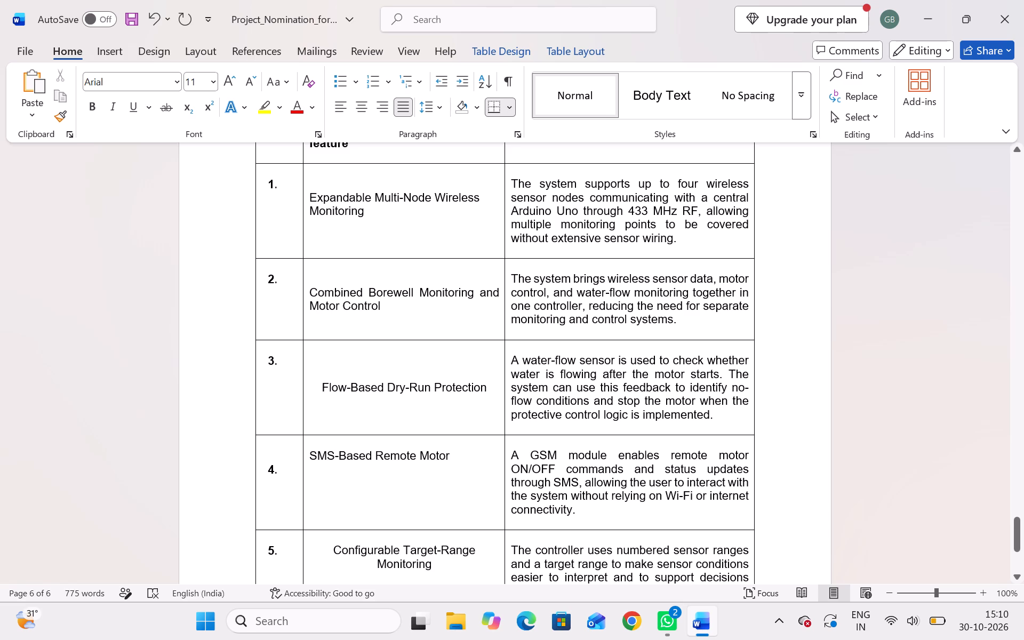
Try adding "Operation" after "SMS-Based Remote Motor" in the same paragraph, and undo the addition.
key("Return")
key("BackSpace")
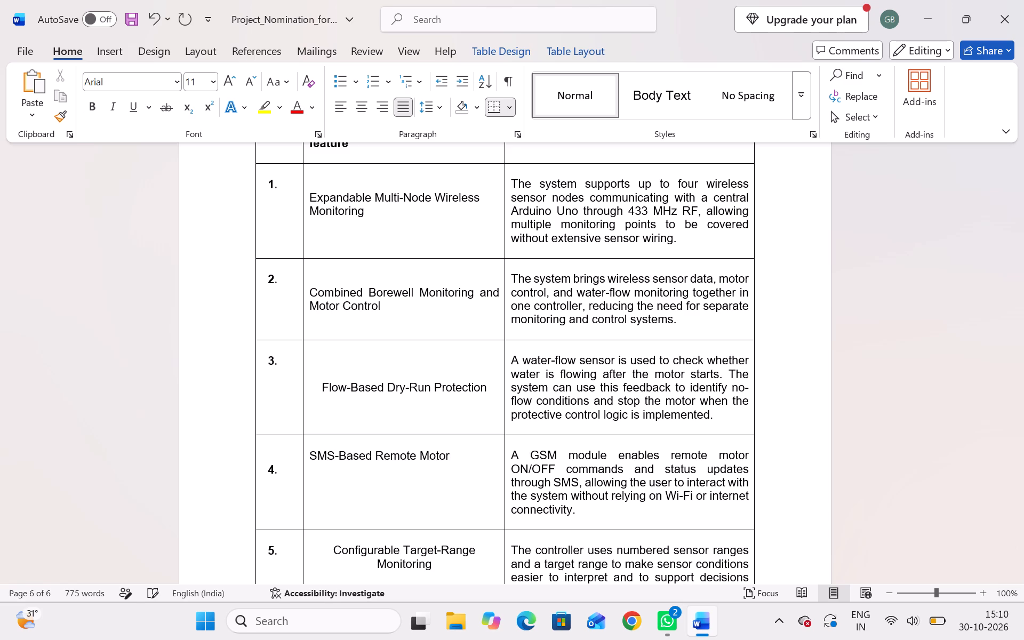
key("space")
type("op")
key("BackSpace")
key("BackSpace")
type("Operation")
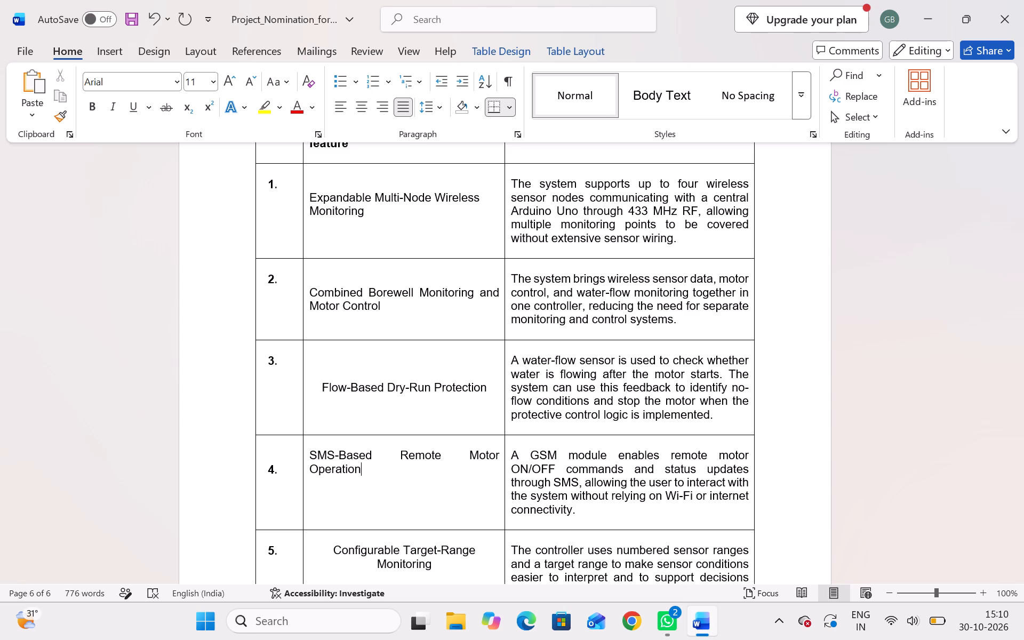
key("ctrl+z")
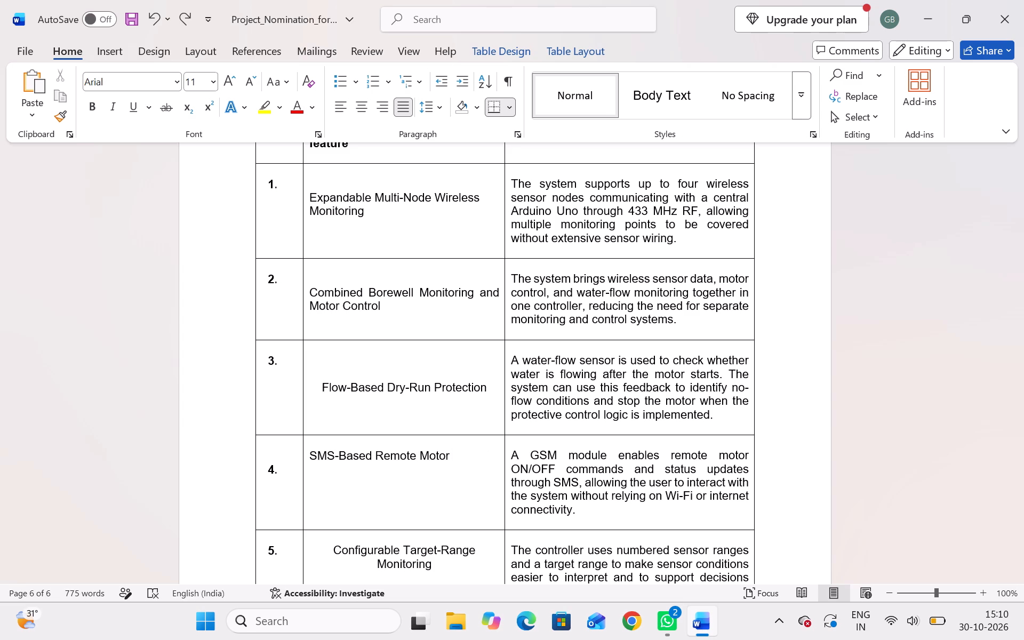
Add "Operation" on a new line below "SMS-Based Remote Motor" in the fourth feature's name.
key("Return")
key("o")
key("BackSpace")
type("Operation")
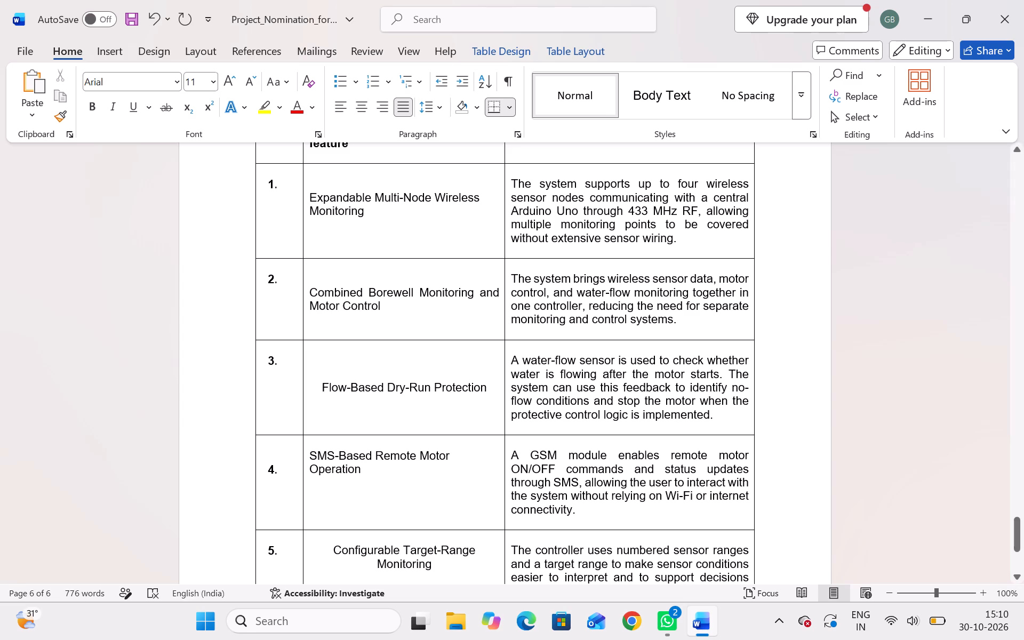
Insert a blank line above the fourth feature's name and indent its lines with two spaces before "SMS-Based" and three before "Operation".
left_click(310, 454)
key("Return")
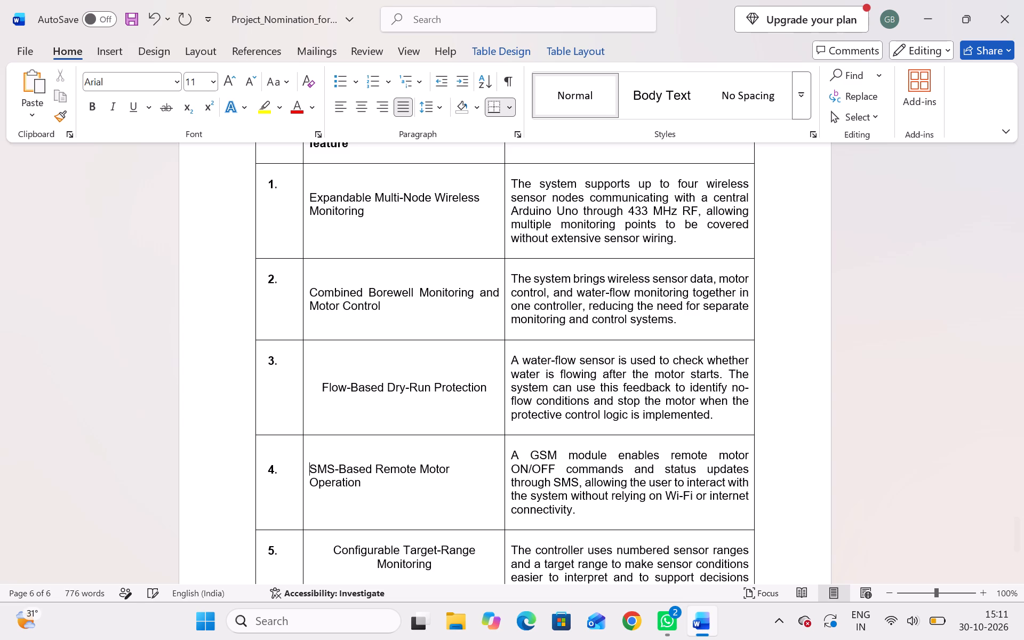
key("space")
key("space")
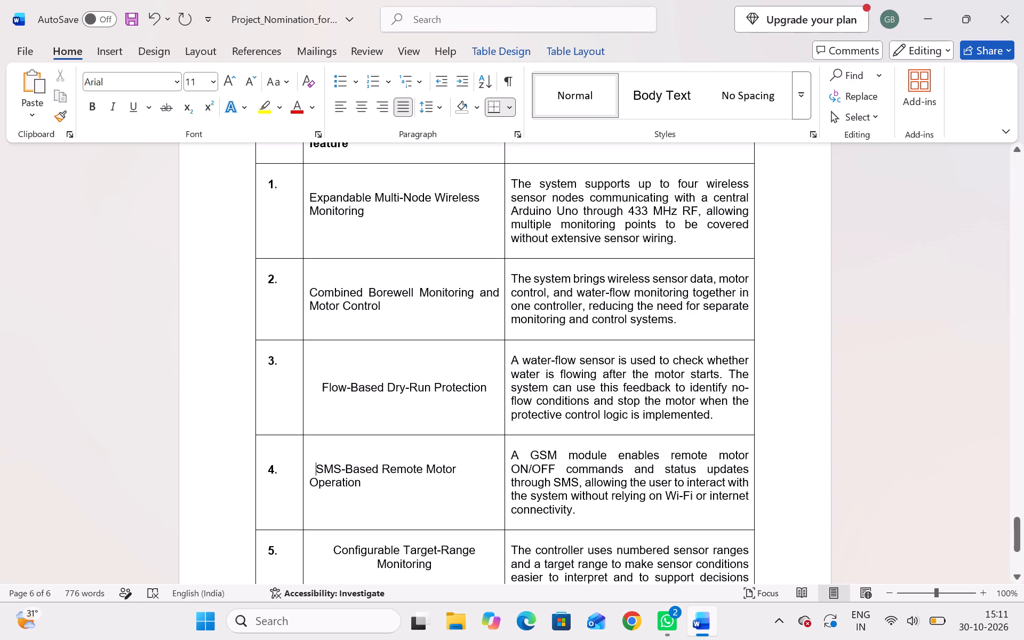
left_click(310, 478)
key("space")
key("space")
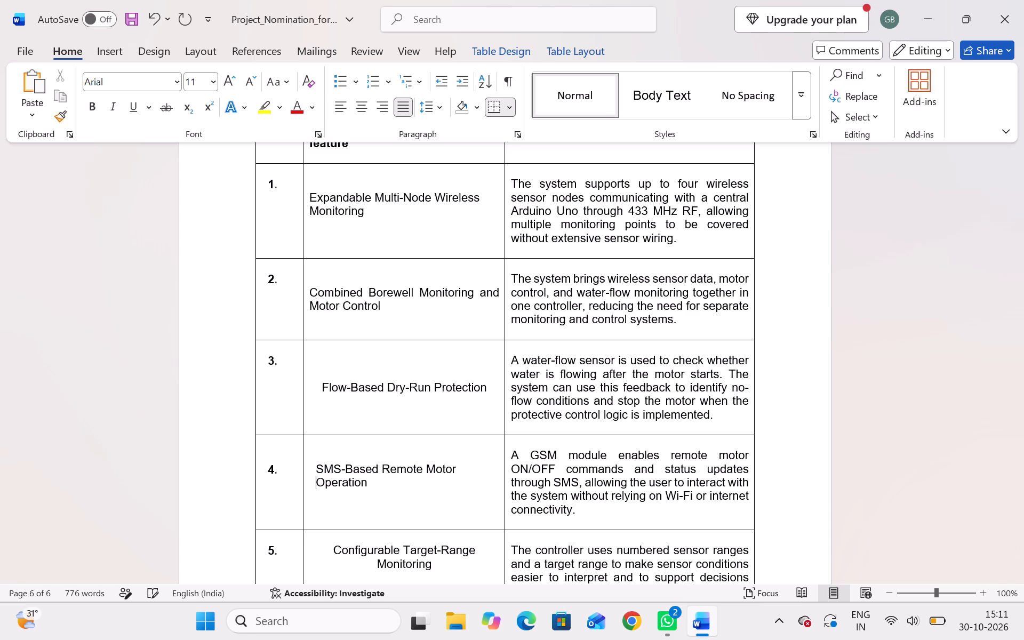
key("space")
key("BackSpace")
key("space")
Justify the fifth feature's name, "Configurable Target-Range Monitoring".
left_click(375, 562)
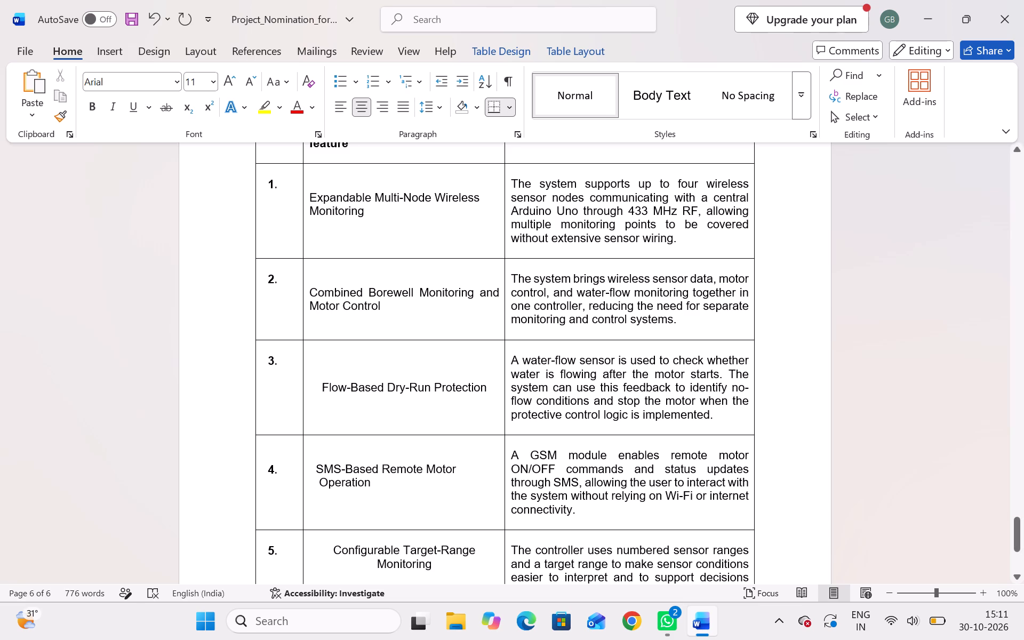
left_click_drag(442, 566, 341, 542)
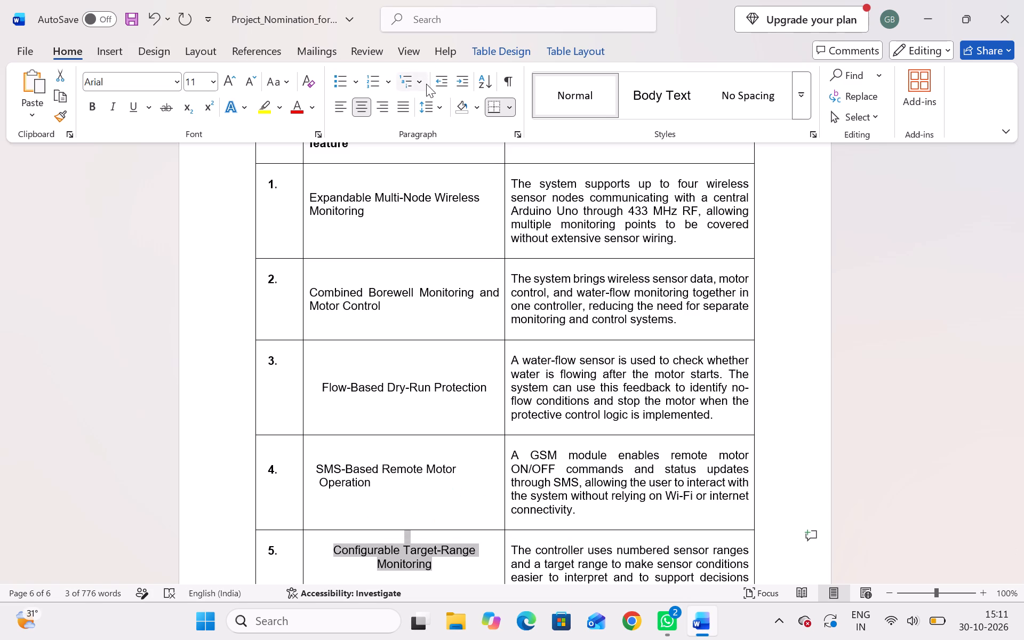
left_click(400, 106)
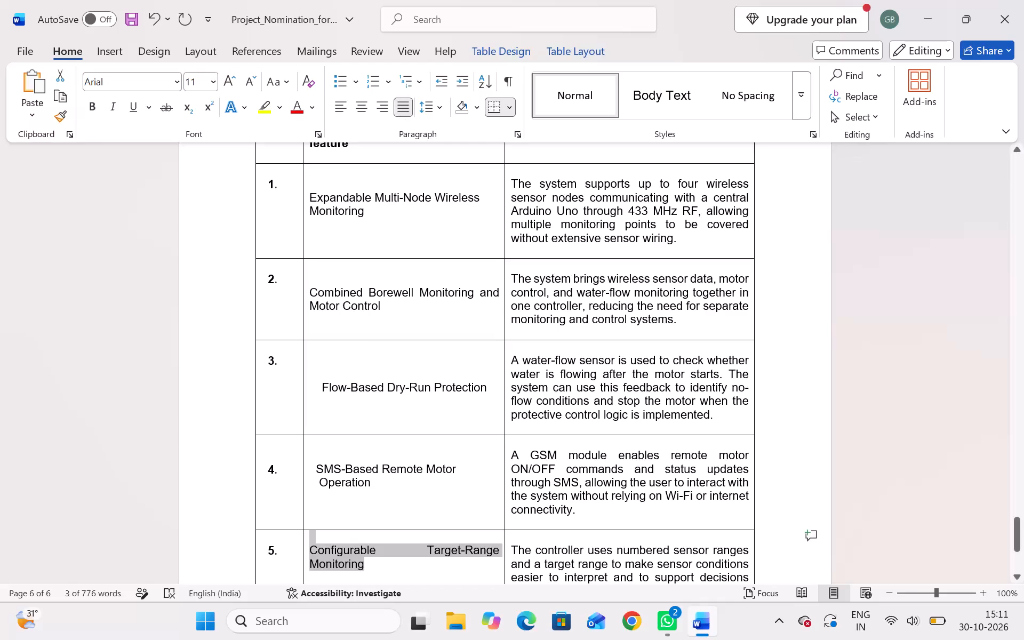
left_click(429, 450)
left_click(402, 570)
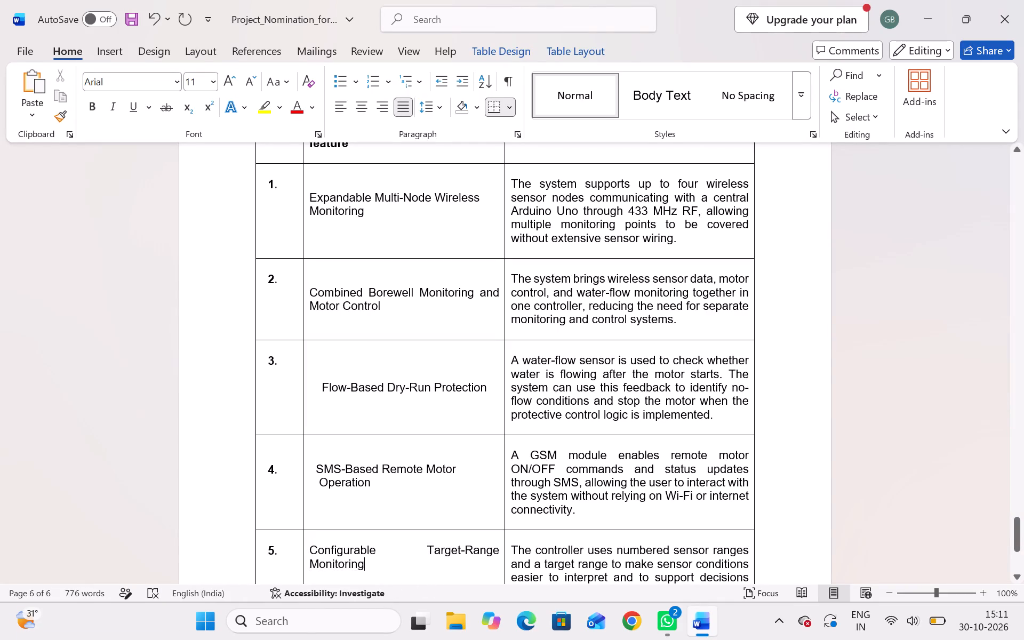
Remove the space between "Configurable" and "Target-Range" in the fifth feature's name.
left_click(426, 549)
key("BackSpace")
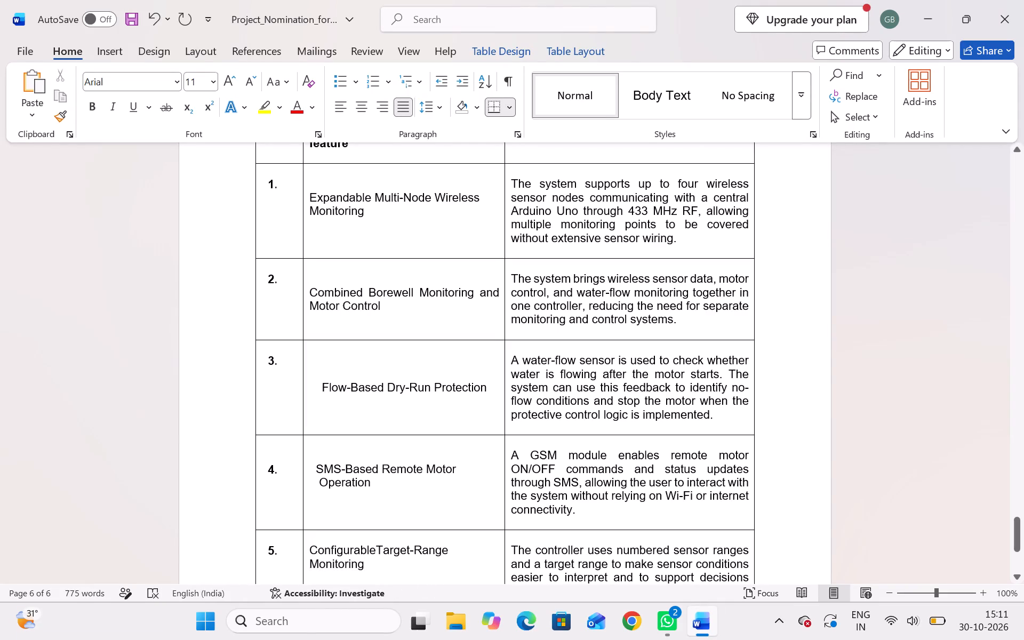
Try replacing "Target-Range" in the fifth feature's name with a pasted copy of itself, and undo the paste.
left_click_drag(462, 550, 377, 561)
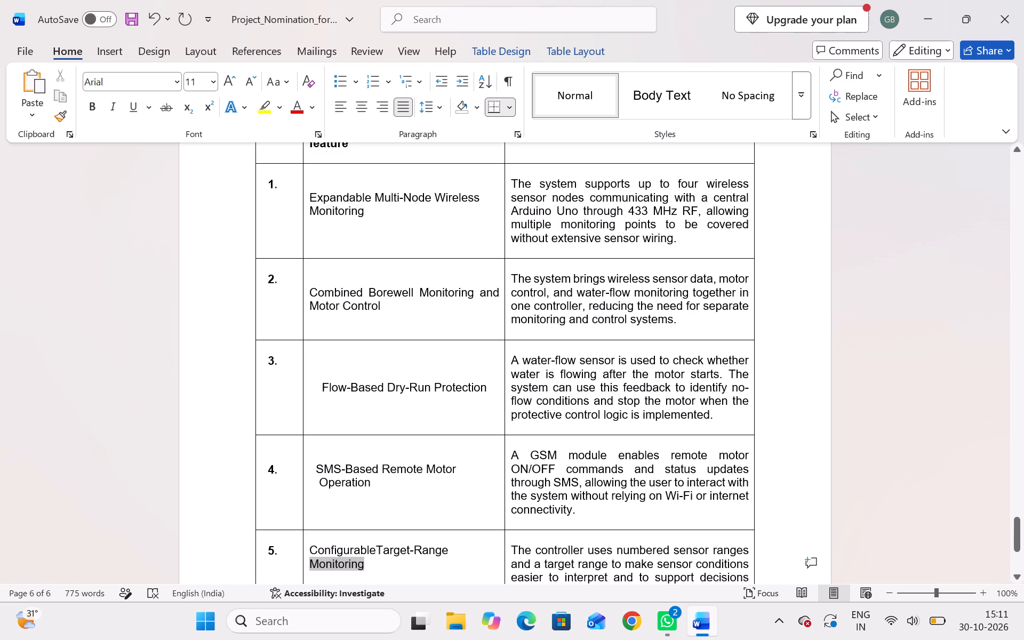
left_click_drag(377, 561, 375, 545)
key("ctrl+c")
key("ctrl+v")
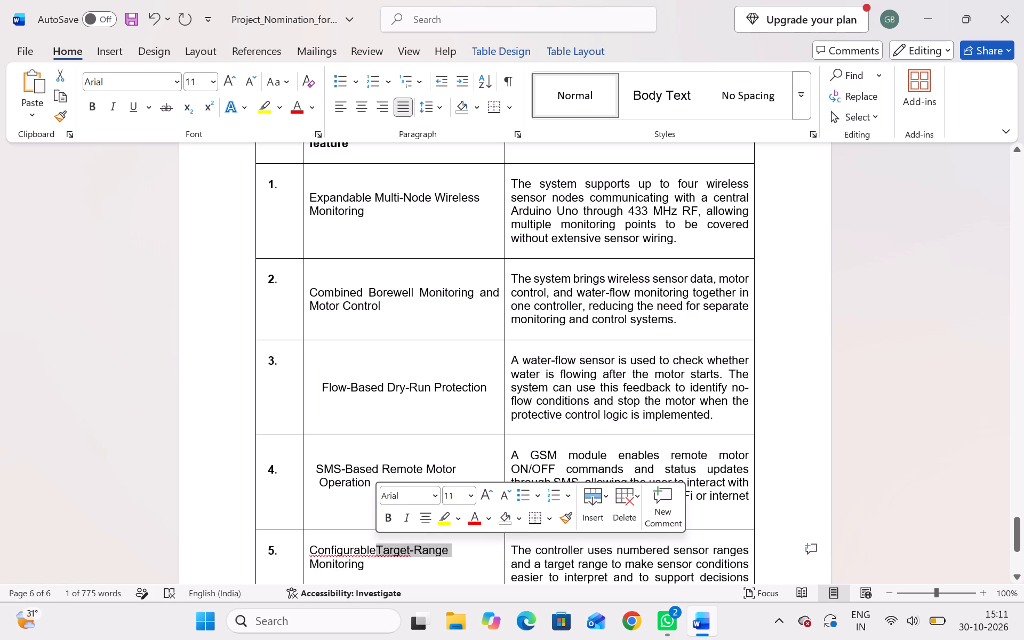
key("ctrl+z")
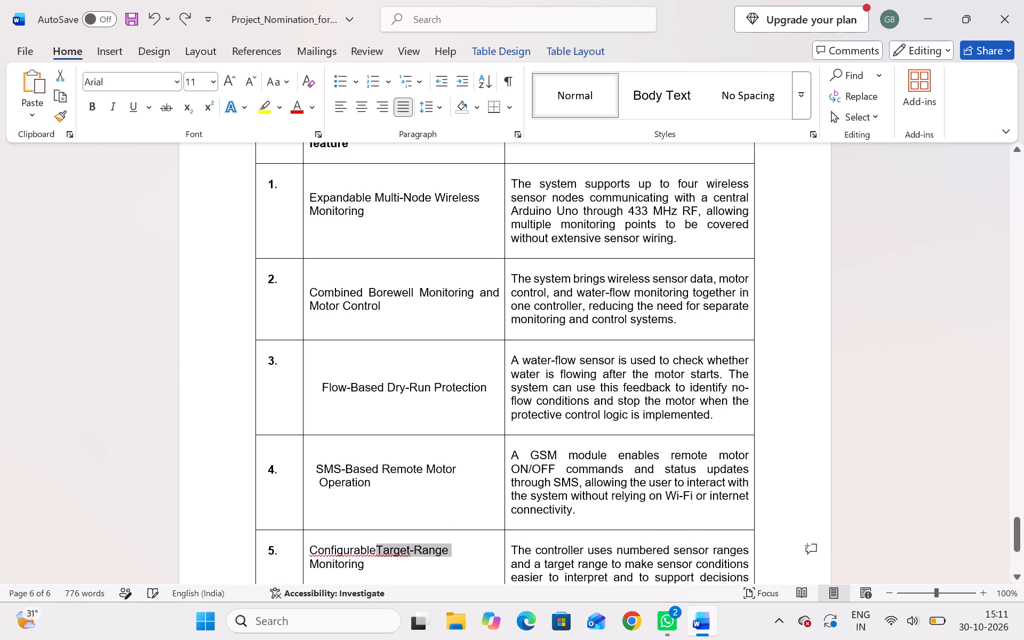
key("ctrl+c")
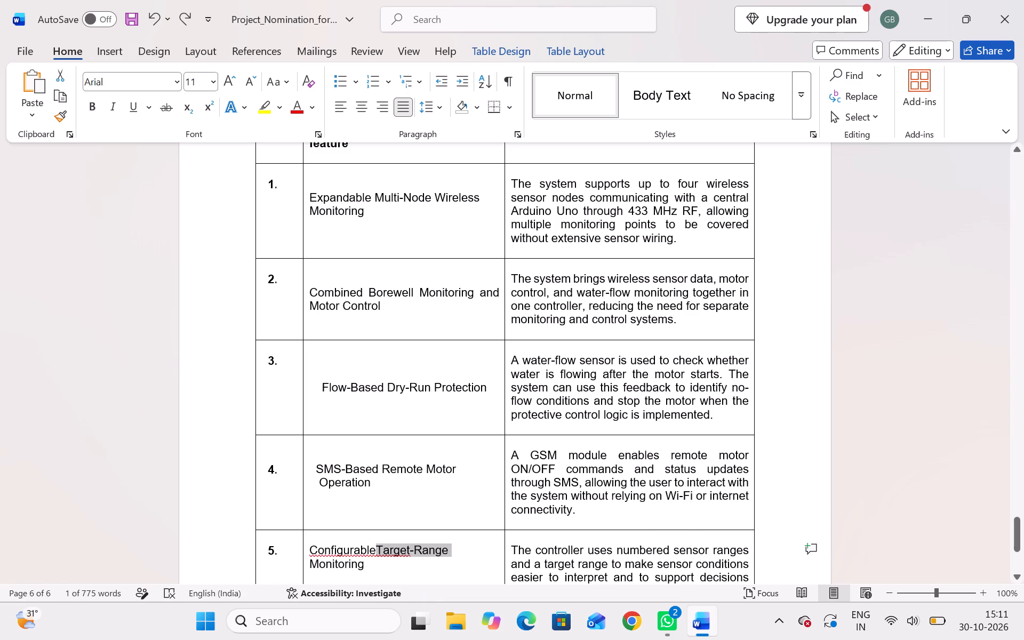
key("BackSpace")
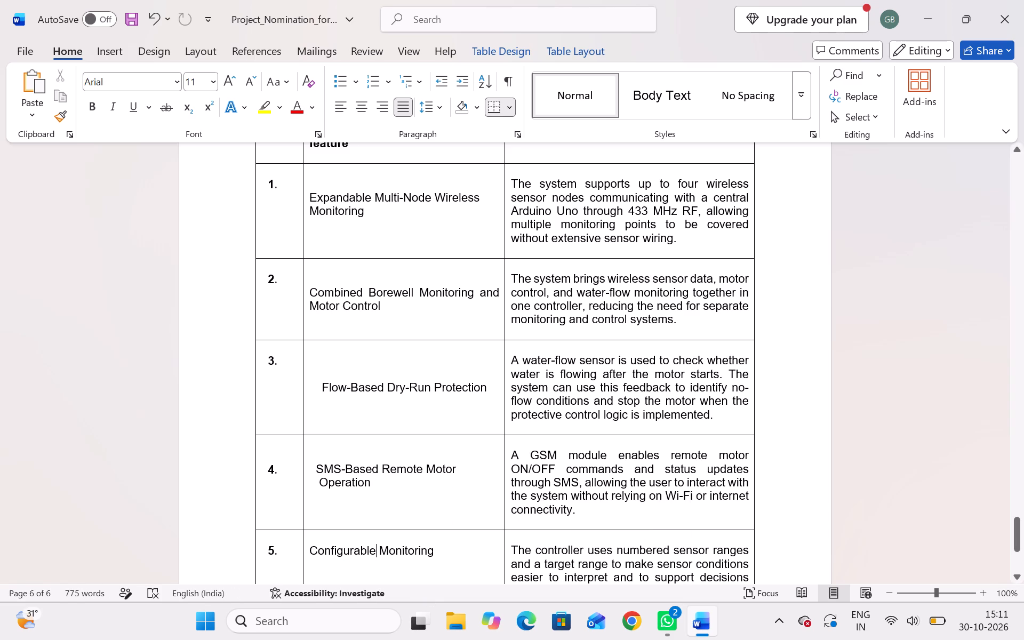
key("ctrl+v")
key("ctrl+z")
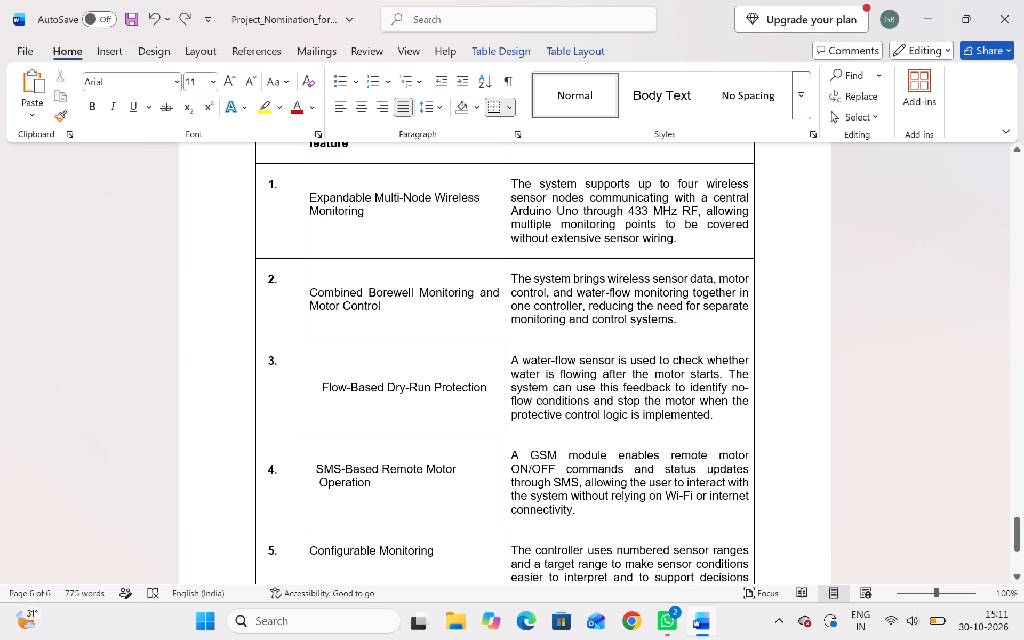
Delete "Monitoring" from the fifth feature's name and retype the text after "Configurable" as "Target-Range Monitoring".
left_click(454, 559)
key("BackSpace")
key("BackSpace")
key("BackSpace")
key("BackSpace")
key("BackSpace")
key("BackSpace")
key("BackSpace")
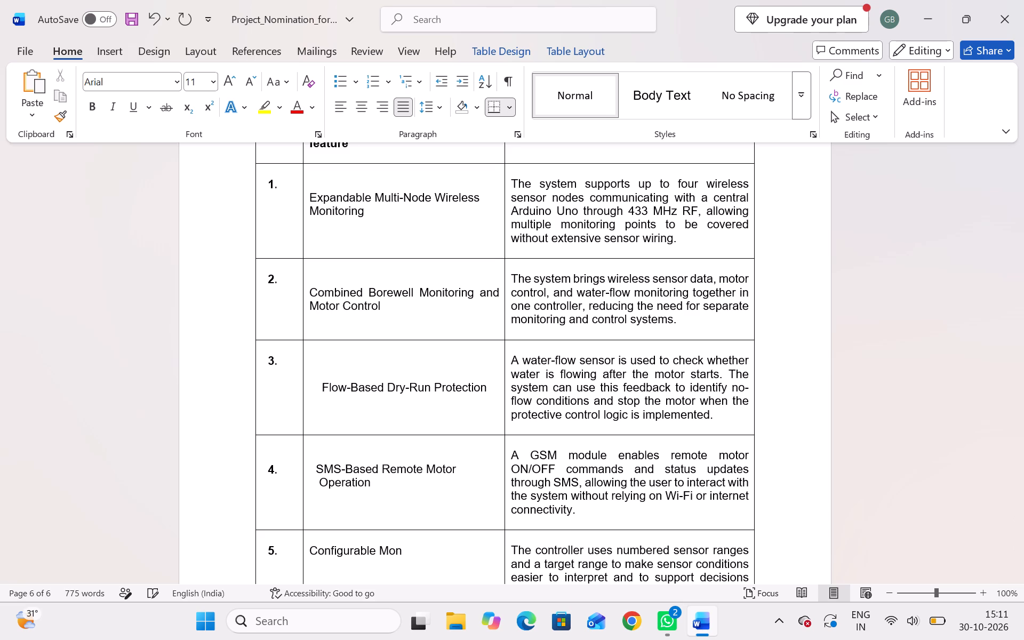
key("BackSpace")
key("BackSpace")
key("BackSpace")
key("shift+t")
type("arget")
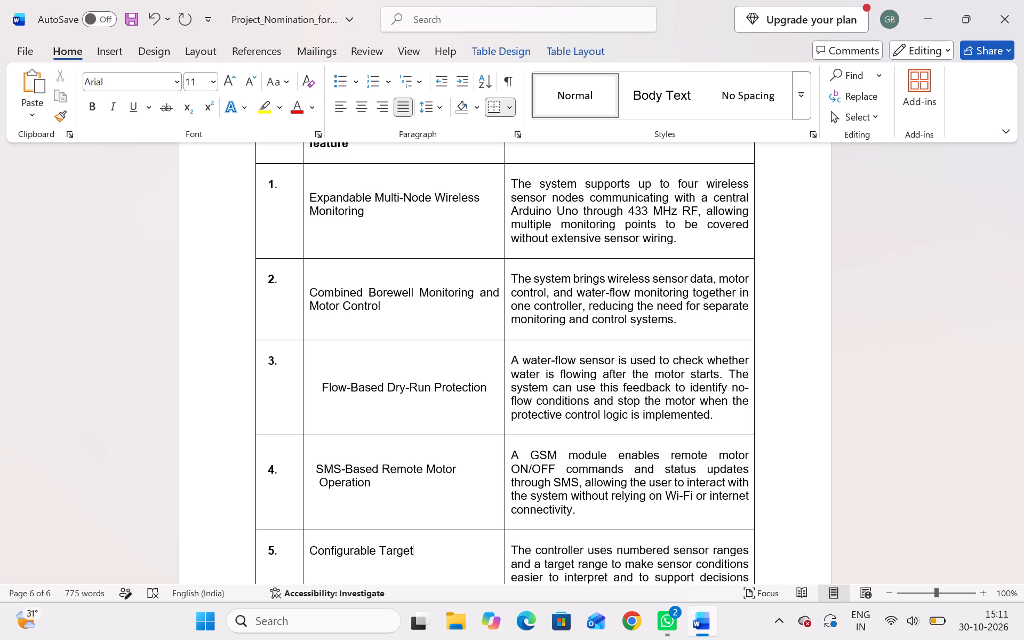
key("minus")
key("shift+r")
type("ange")
key("space")
type("Monitoring")
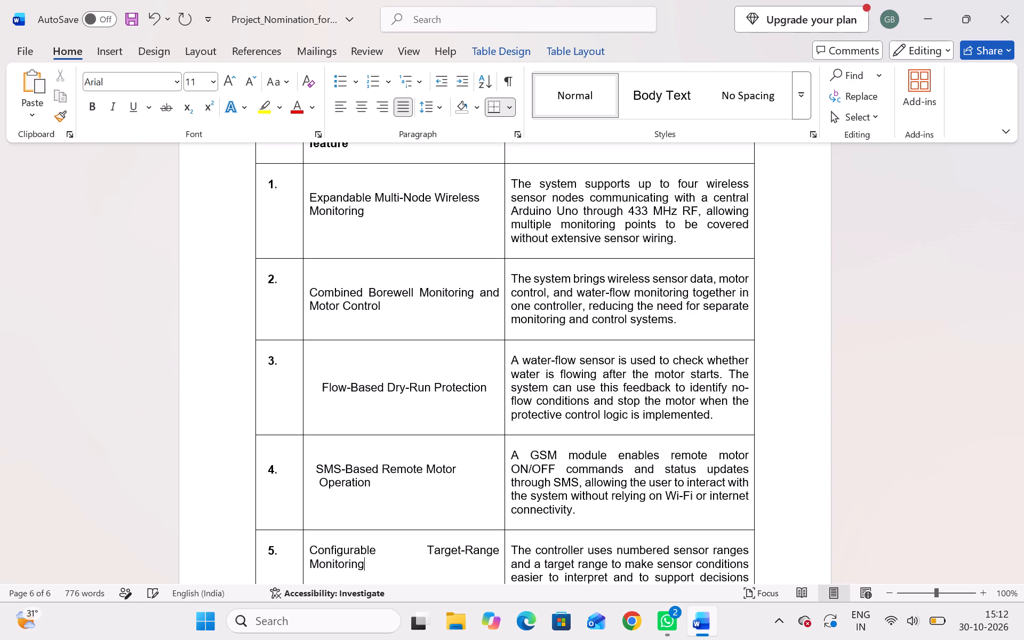
Replace the space between "Configurable" and "Target-Range" with a hyphen in the fifth feature's name.
left_click(428, 555)
key("BackSpace")
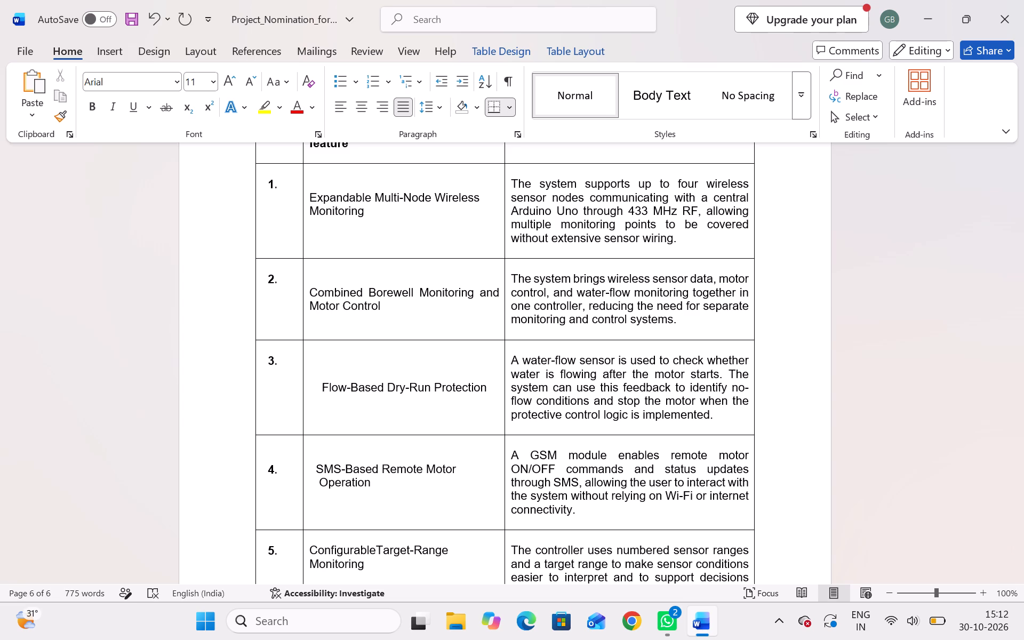
key("minus")
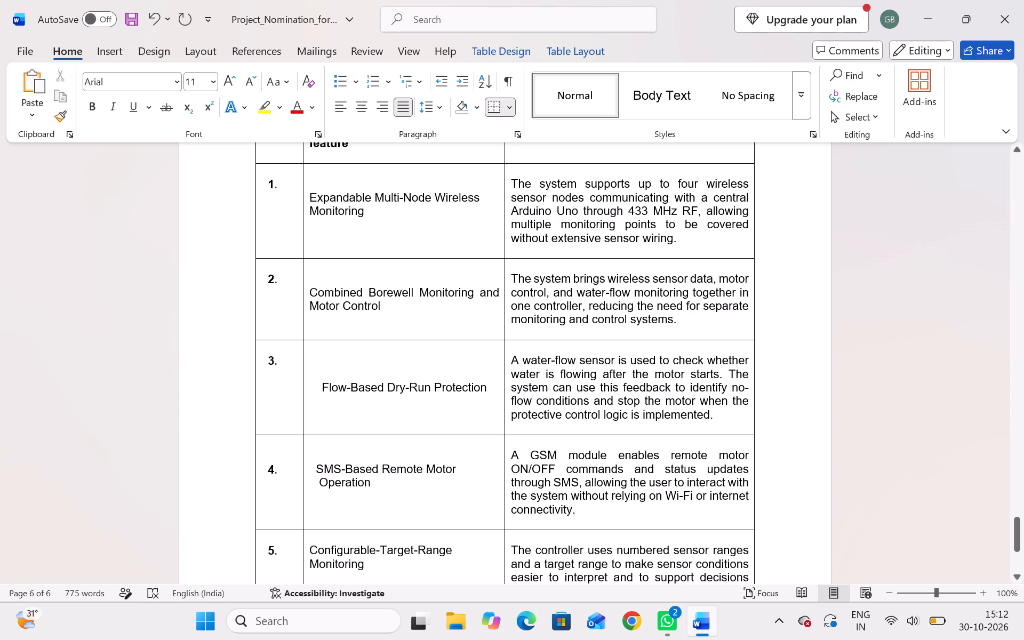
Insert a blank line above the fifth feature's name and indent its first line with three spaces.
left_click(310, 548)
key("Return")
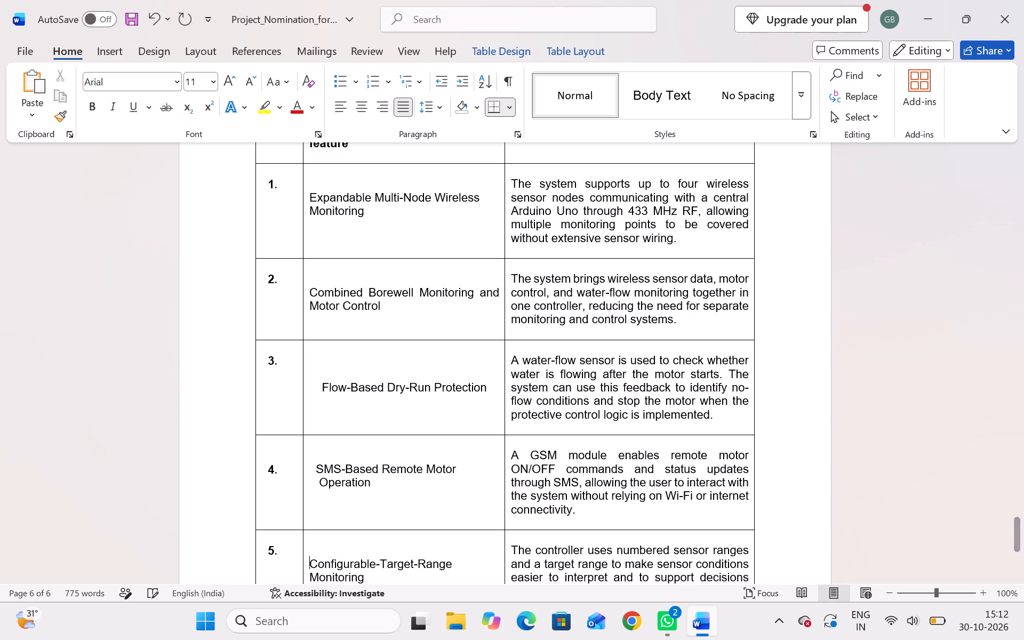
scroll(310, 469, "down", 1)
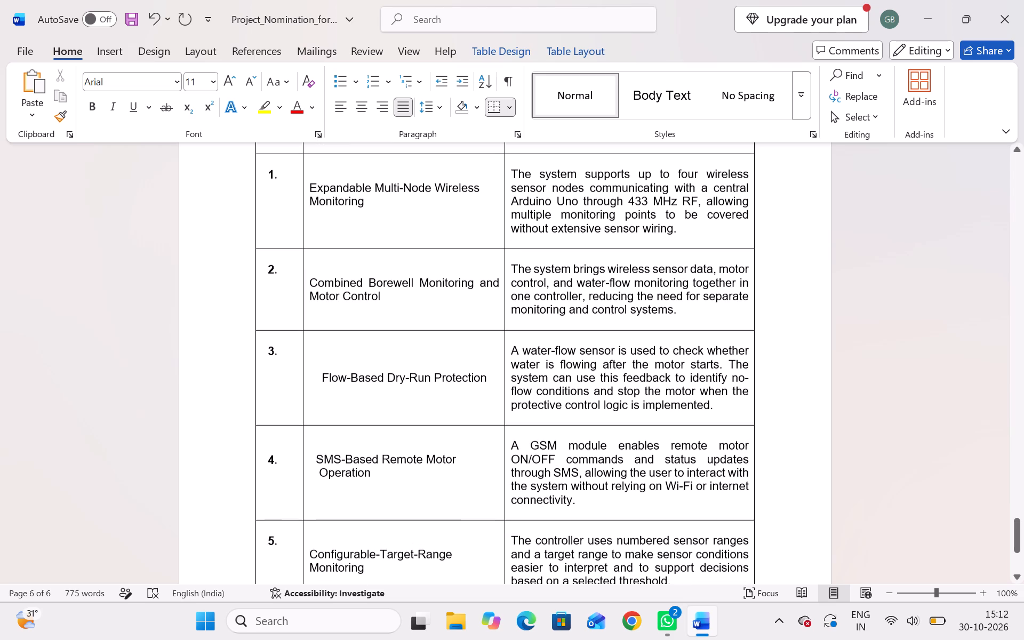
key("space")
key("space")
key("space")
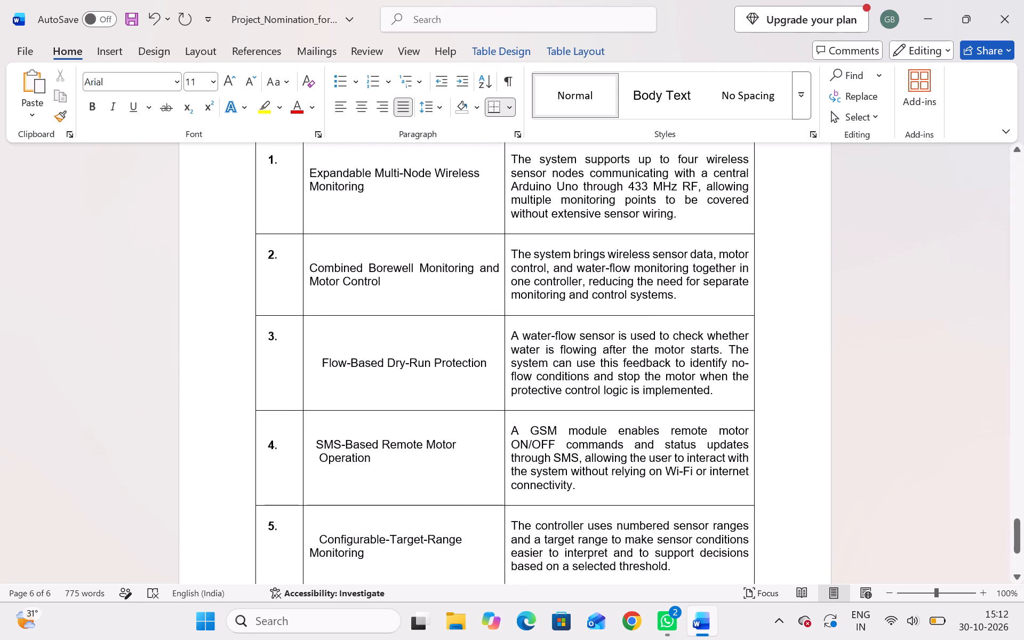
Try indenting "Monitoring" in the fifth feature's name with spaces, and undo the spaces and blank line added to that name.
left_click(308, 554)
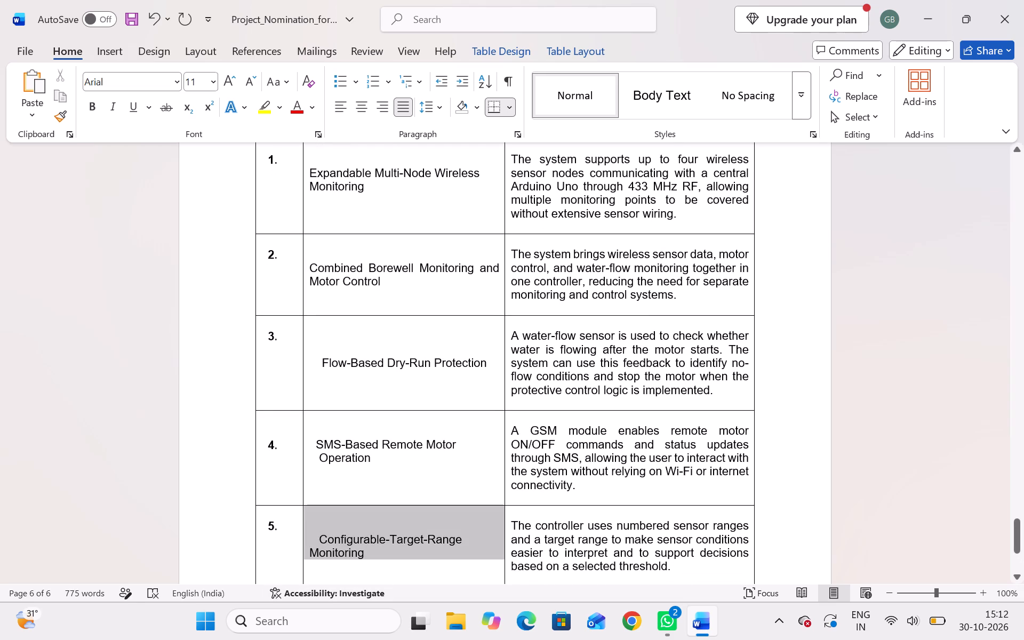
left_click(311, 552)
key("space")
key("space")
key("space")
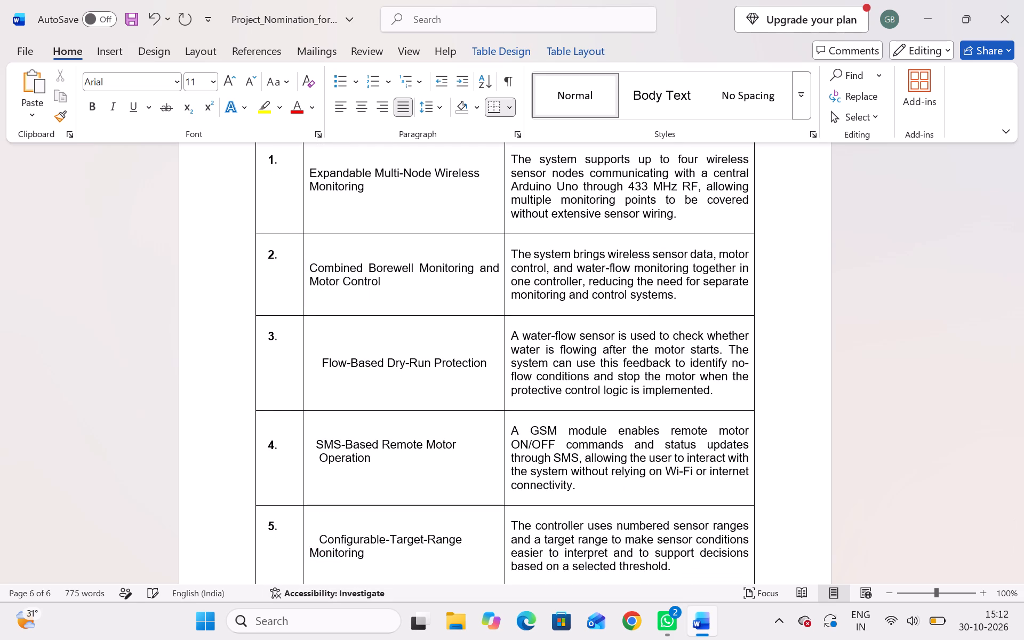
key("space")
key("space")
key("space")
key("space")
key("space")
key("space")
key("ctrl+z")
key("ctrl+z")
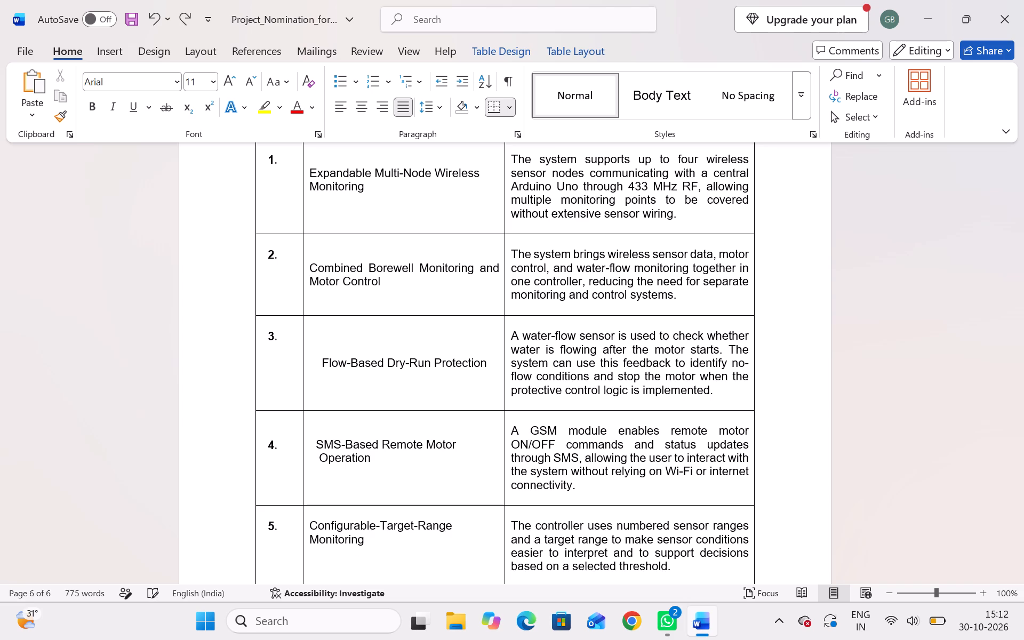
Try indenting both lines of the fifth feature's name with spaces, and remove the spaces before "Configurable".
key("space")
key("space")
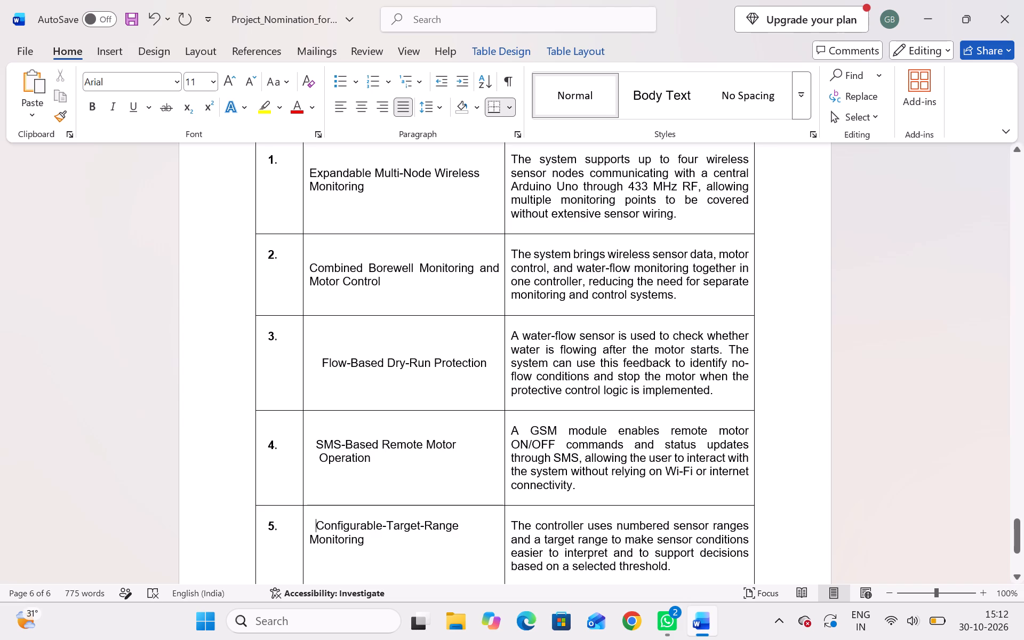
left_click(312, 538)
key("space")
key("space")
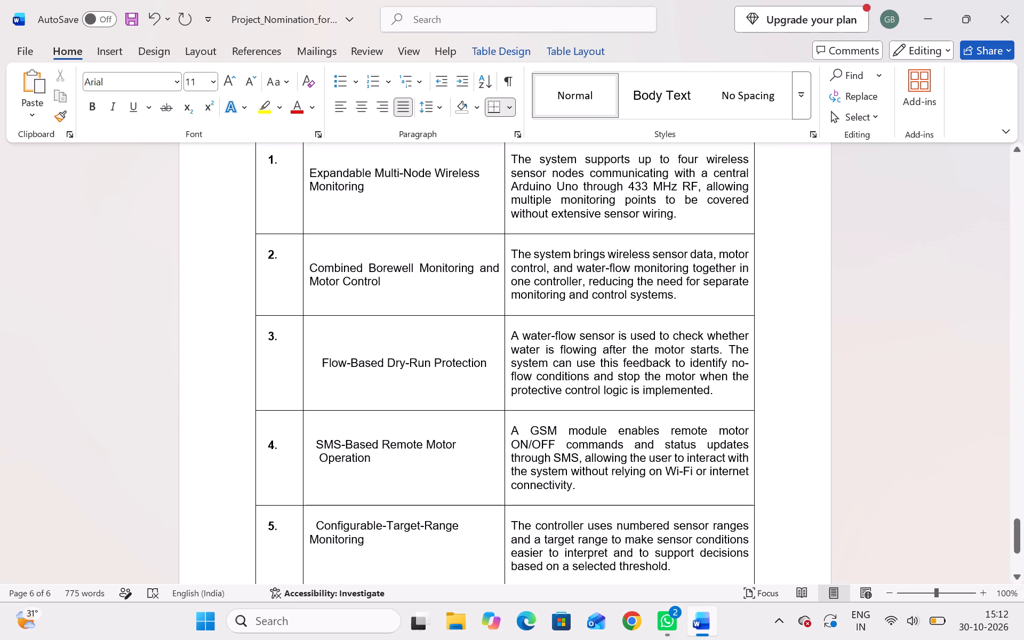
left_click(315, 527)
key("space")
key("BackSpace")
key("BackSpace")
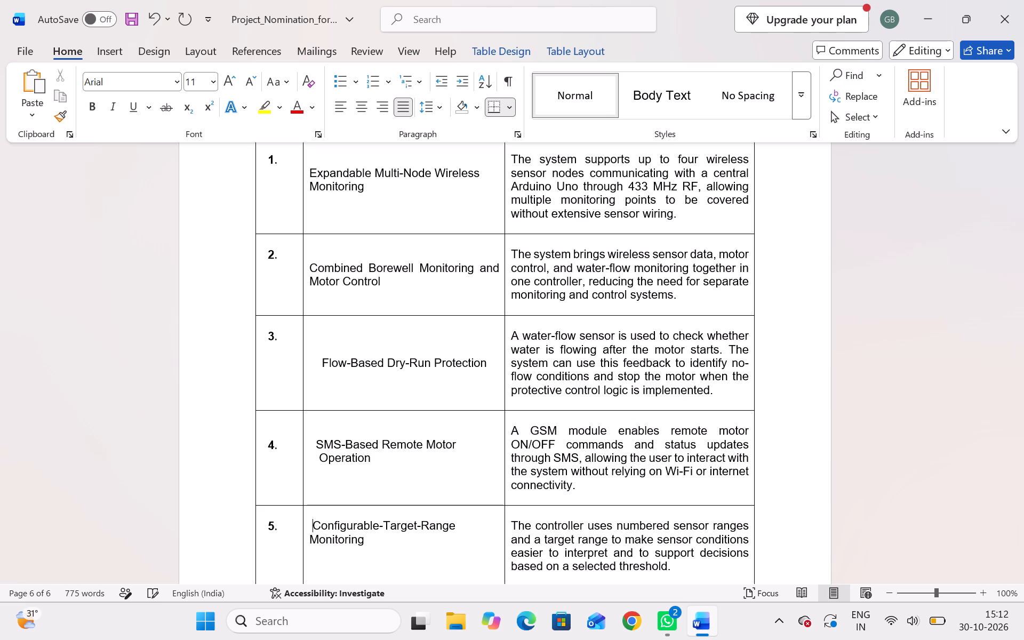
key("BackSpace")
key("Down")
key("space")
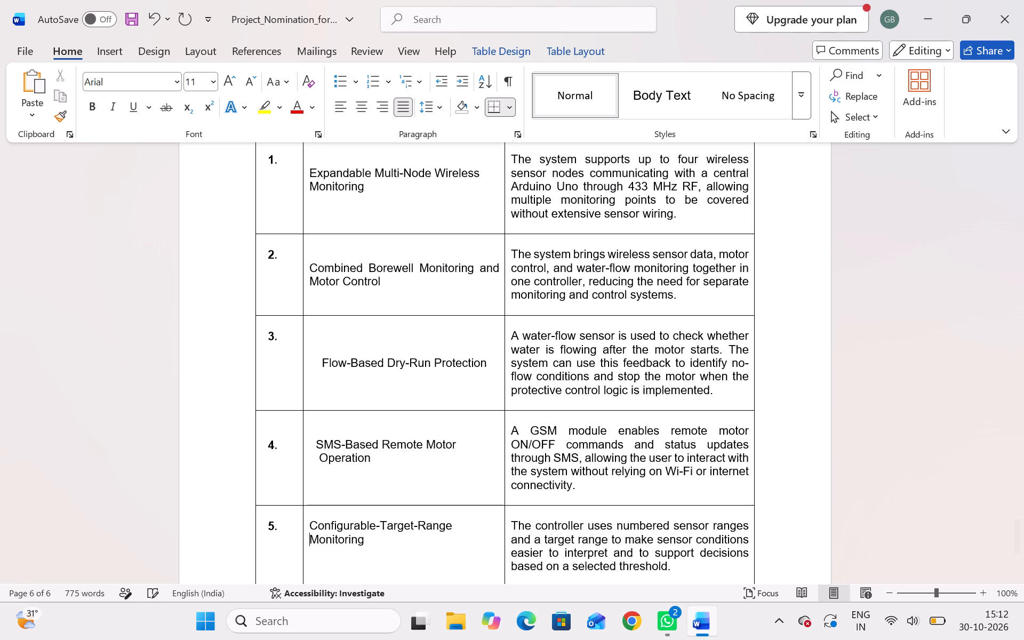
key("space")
Delete the word "Monitoring" from the end of the fifth feature's name.
left_click(373, 540)
key("BackSpace")
key("BackSpace")
key("BackSpace")
key("BackSpace")
key("BackSpace")
key("BackSpace")
key("BackSpace")
key("BackSpace")
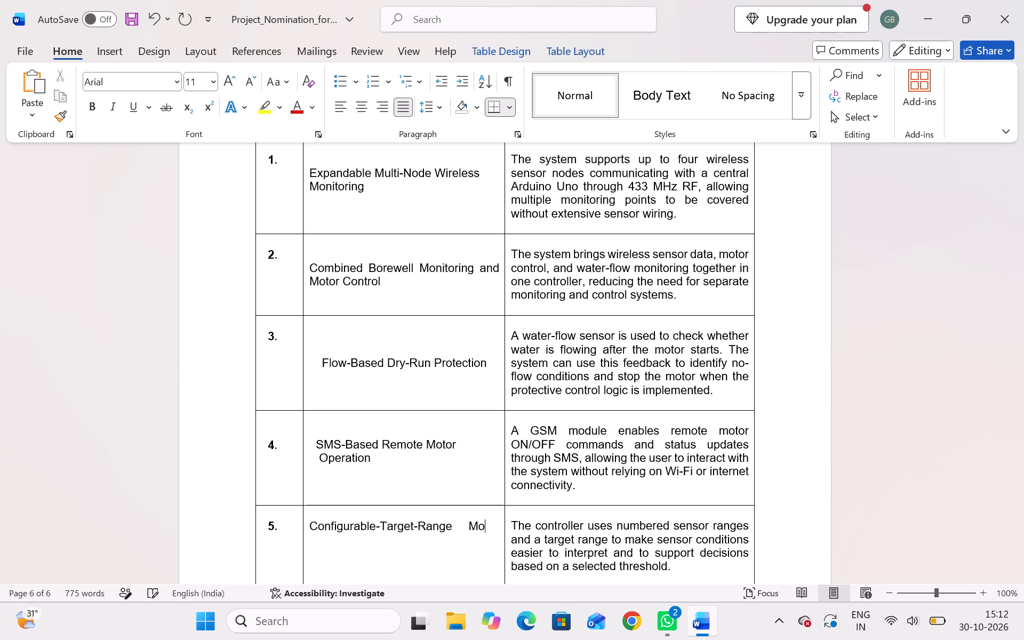
key("BackSpace")
key("BackSpace")
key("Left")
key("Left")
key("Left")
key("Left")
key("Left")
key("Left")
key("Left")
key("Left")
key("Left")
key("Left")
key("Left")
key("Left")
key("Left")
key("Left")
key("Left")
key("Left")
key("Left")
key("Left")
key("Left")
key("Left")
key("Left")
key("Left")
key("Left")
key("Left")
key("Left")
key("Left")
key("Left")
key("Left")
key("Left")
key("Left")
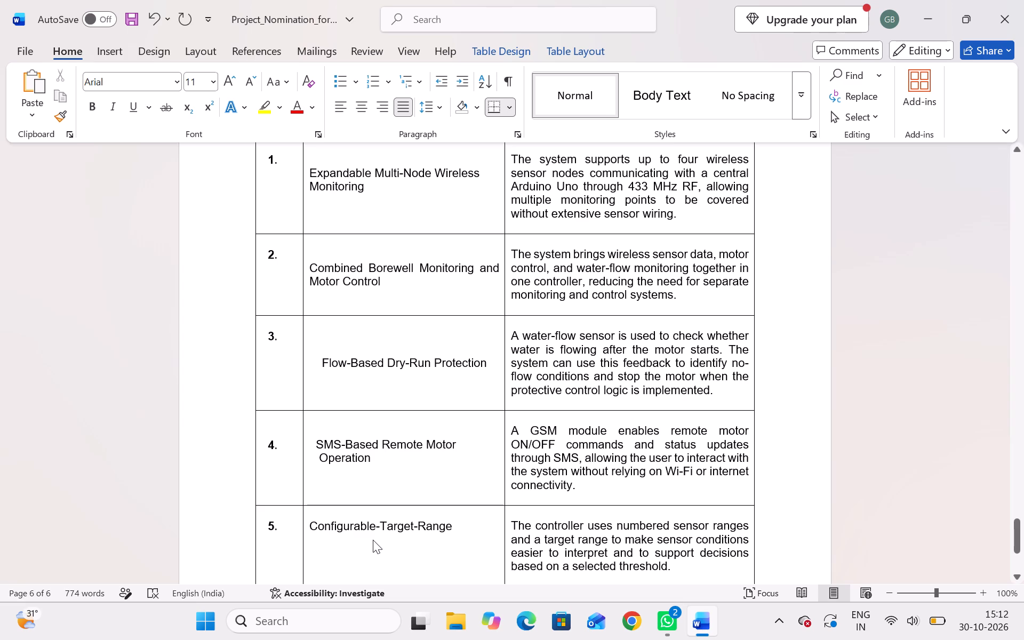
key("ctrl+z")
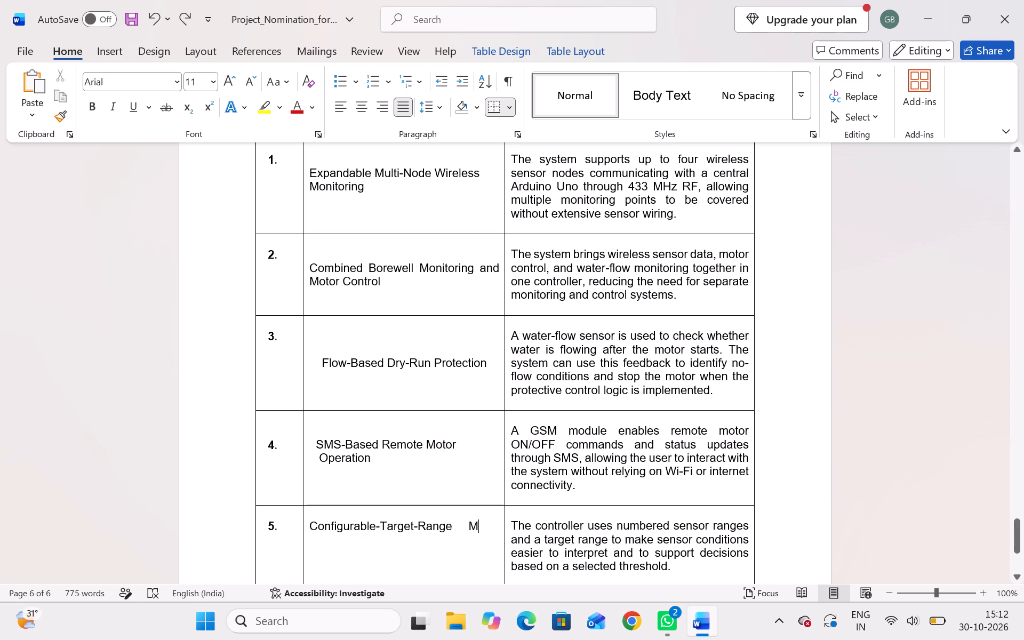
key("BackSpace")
Remove one space in front of "Operation" in the fourth feature's name.
left_click(402, 566)
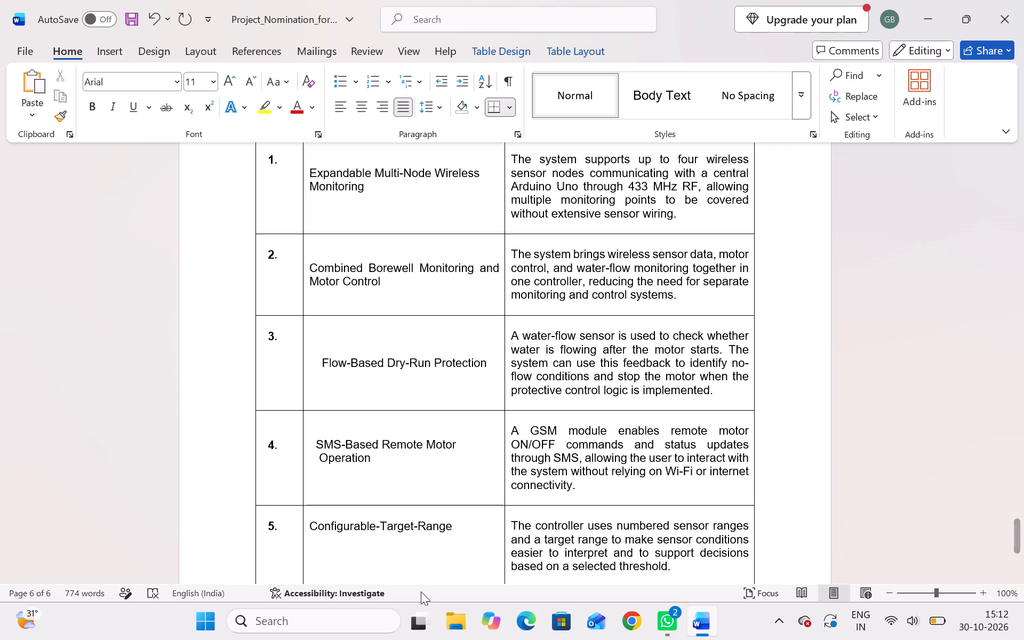
key("Left")
key("Left")
key("Left")
key("Left")
key("Left")
key("Left")
key("Left")
key("Left")
key("Left")
key("Left")
key("Left")
key("Left")
key("Left")
key("Left")
key("Left")
key("Left")
key("Up")
key("Up")
key("BackSpace")
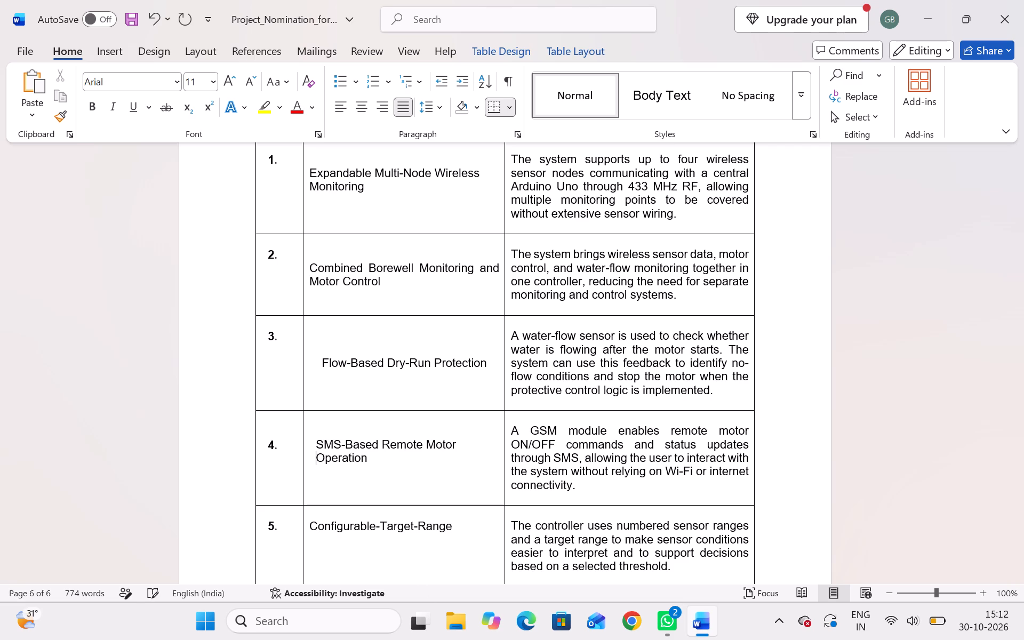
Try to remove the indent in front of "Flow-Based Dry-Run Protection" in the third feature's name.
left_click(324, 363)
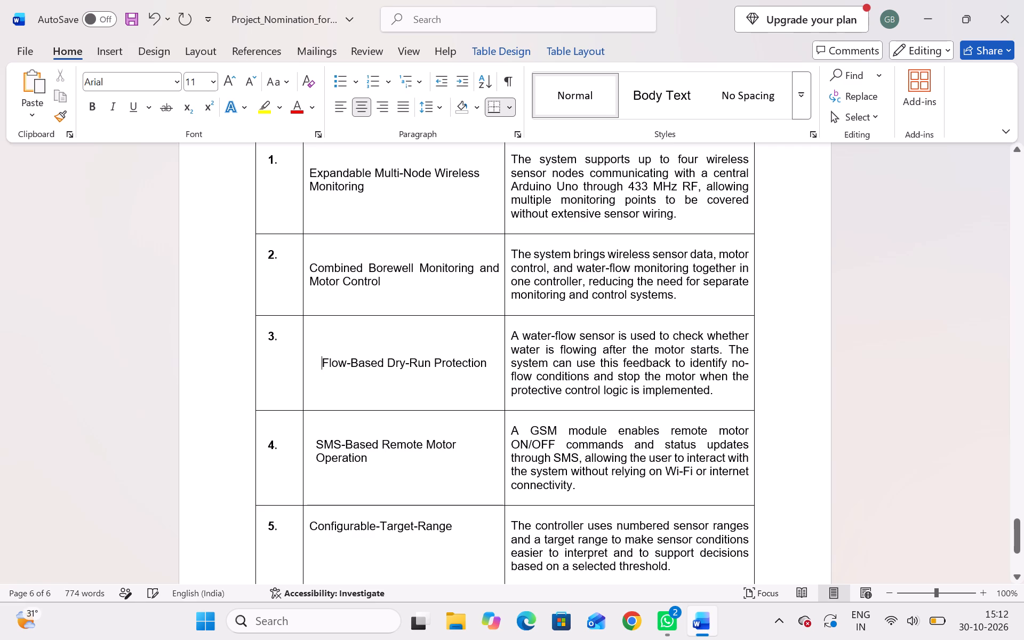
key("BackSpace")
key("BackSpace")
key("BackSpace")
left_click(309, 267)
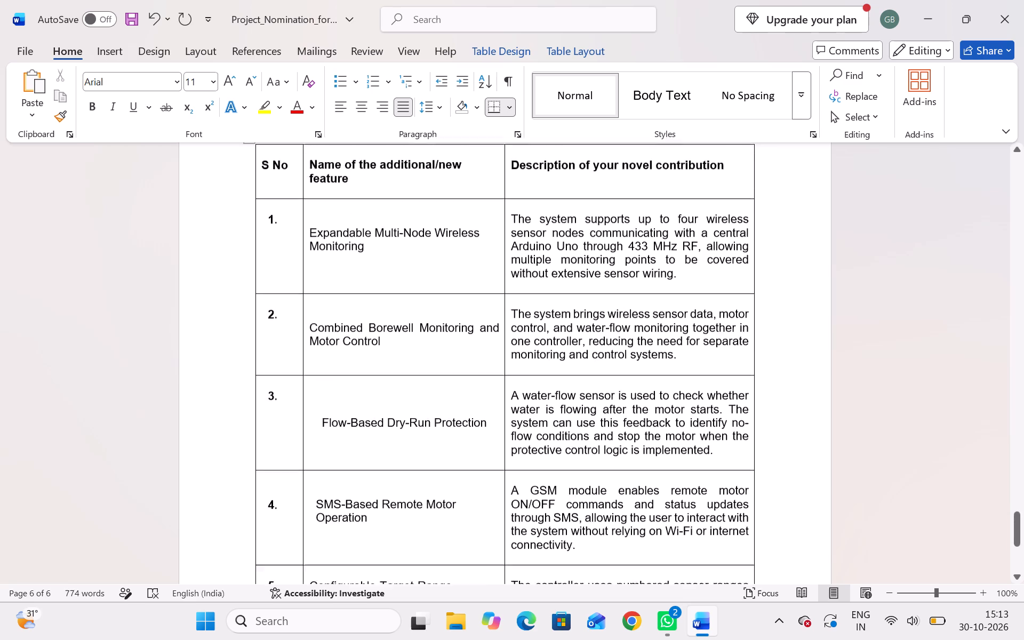
Justify the feature names in rows 3 to 6 of the additional features table.
scroll(393, 557, "down", 1)
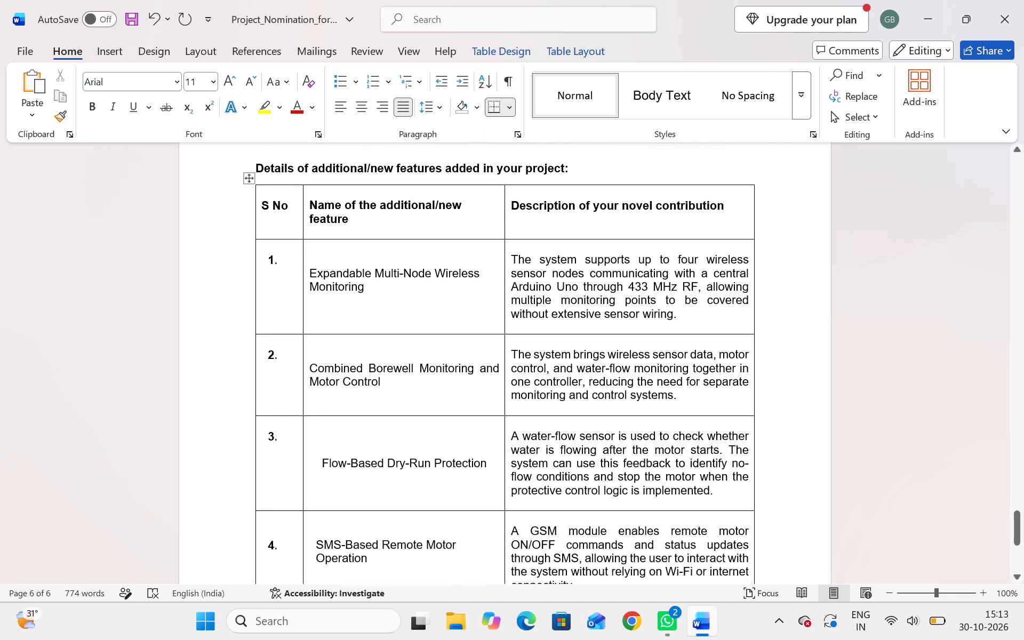
scroll(404, 410, "down", 2)
left_click_drag(396, 499, 377, 171)
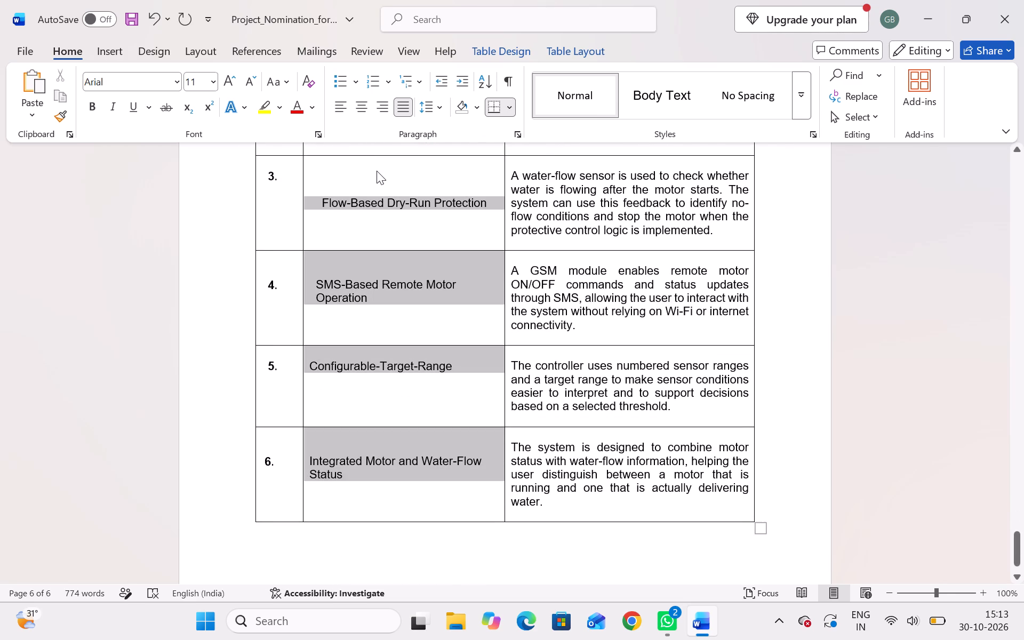
left_click(406, 100)
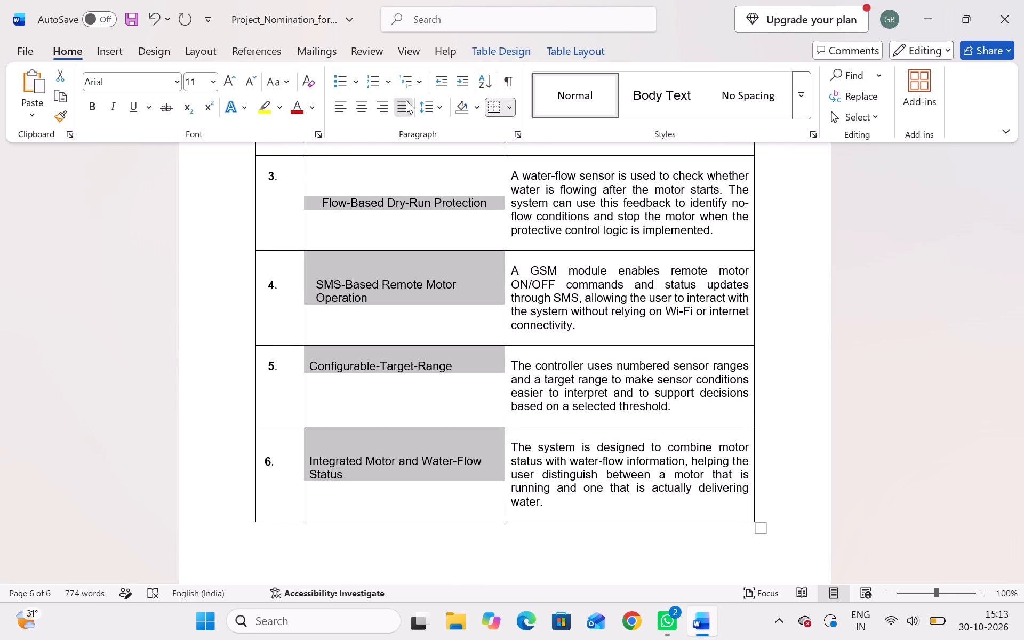
left_click(394, 321)
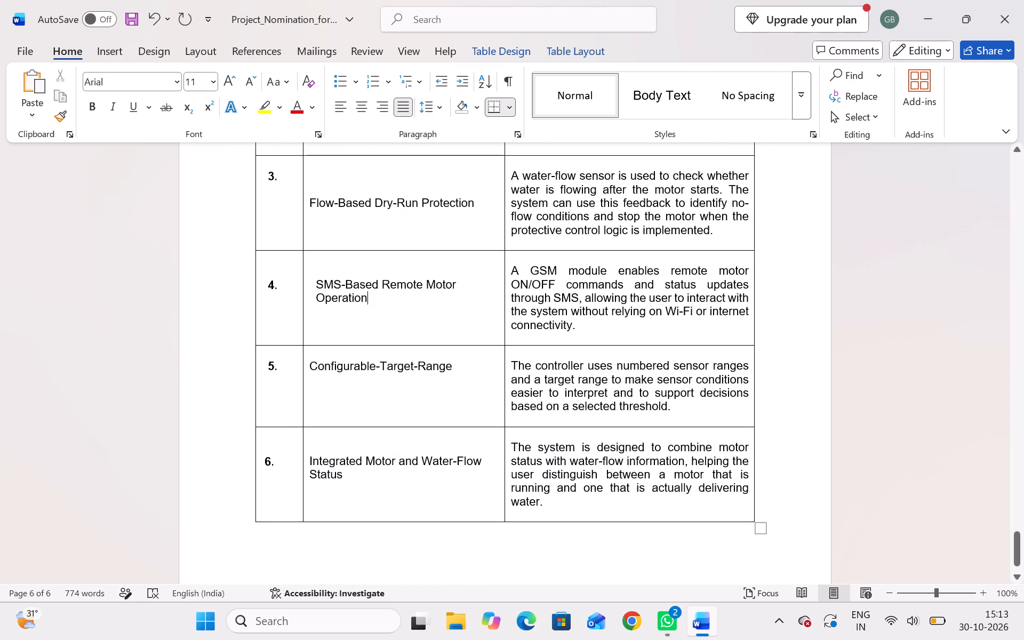
Remove one leading space from each line of the fourth feature's name, "SMS-Based Remote Motor Operation".
scroll(393, 323, "up", 2)
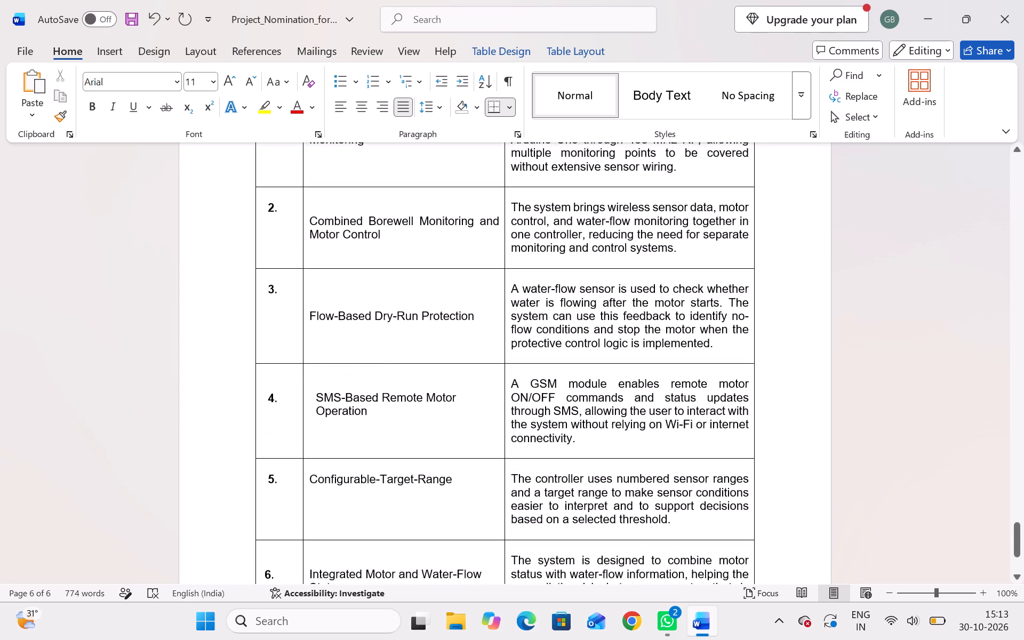
scroll(391, 329, "up", 3)
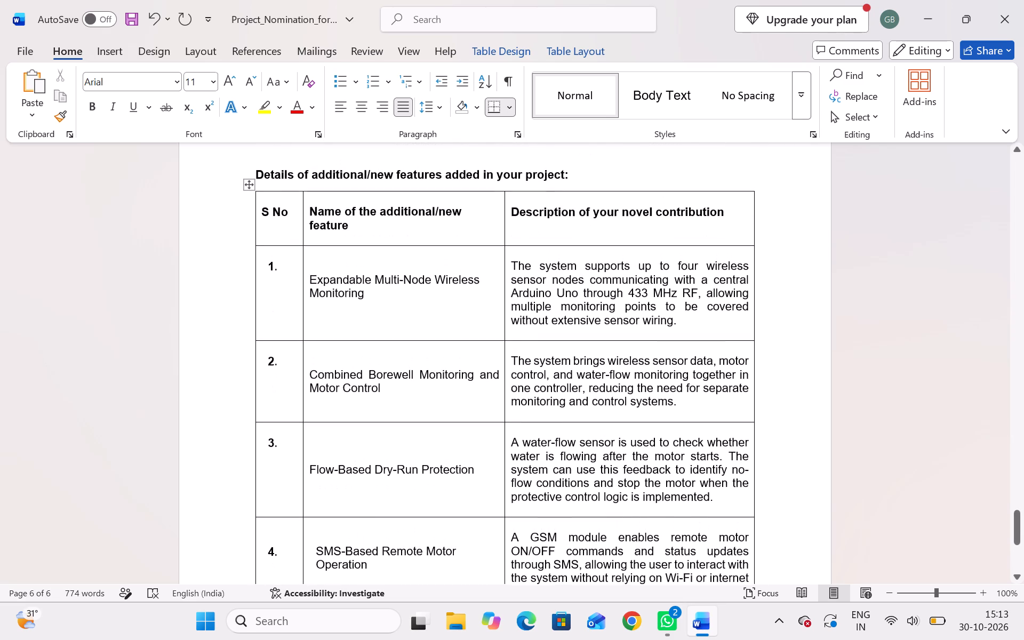
scroll(370, 407, "down", 1)
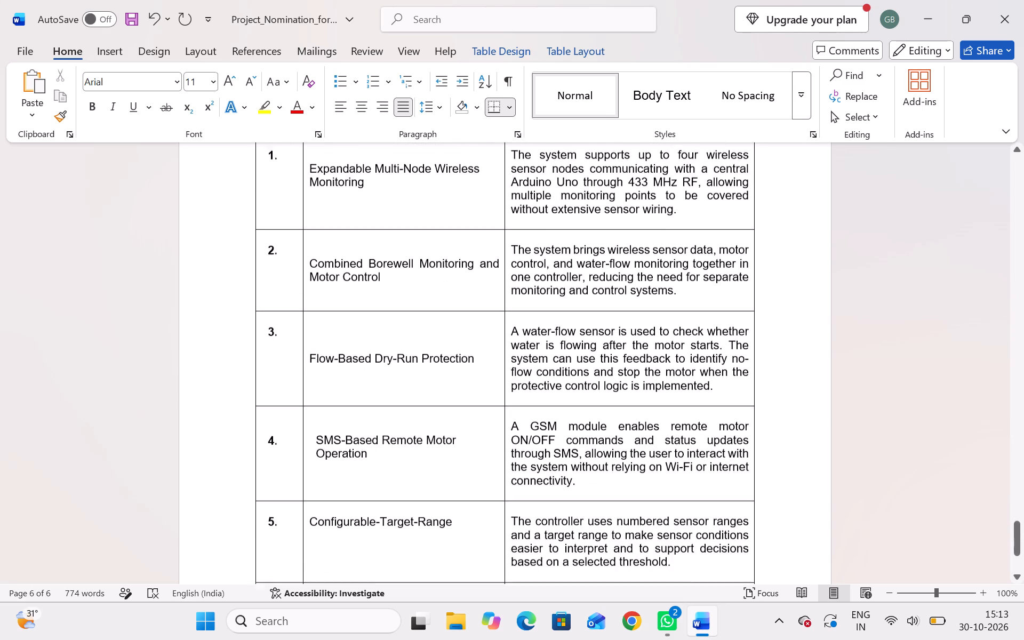
scroll(368, 416, "down", 1)
left_click(316, 414)
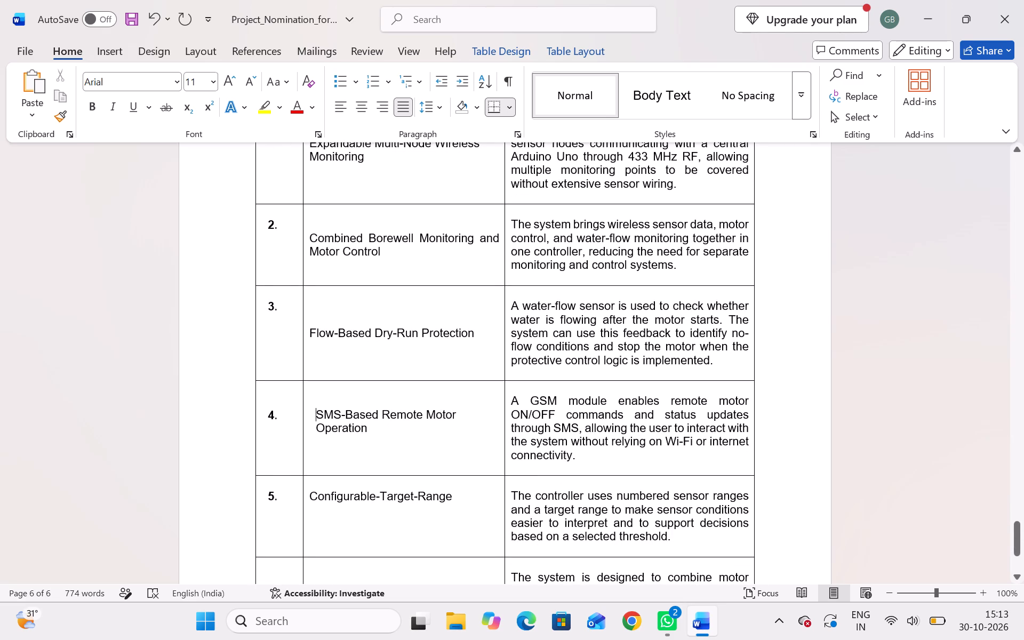
key("BackSpace")
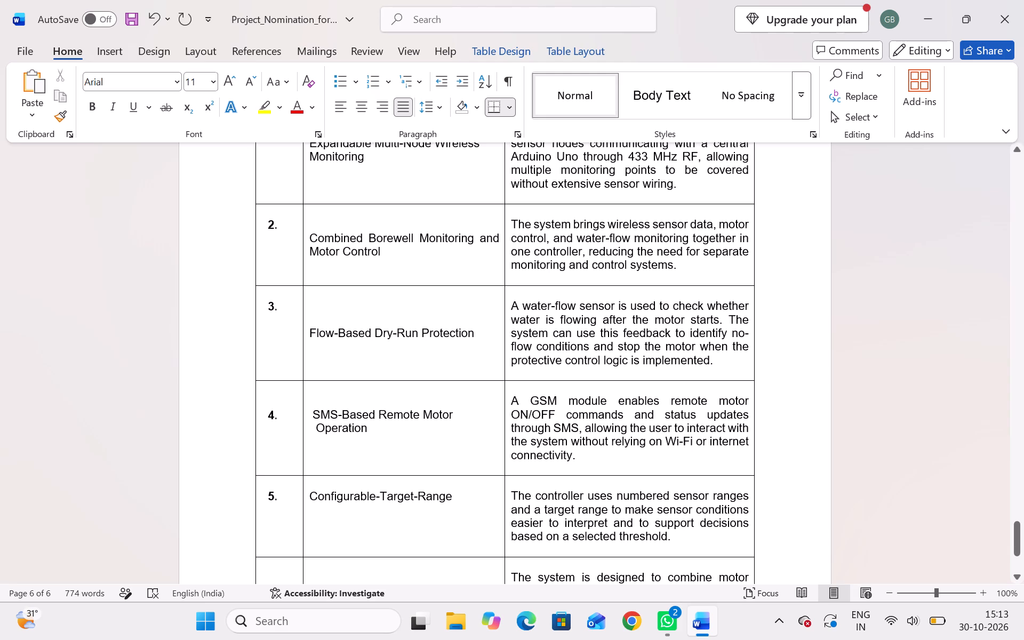
left_click(316, 431)
key("BackSpace")
Replace the hyphen between "Configurable" and "Target-Range" with a space in the fifth feature's name.
scroll(471, 497, "down", 1)
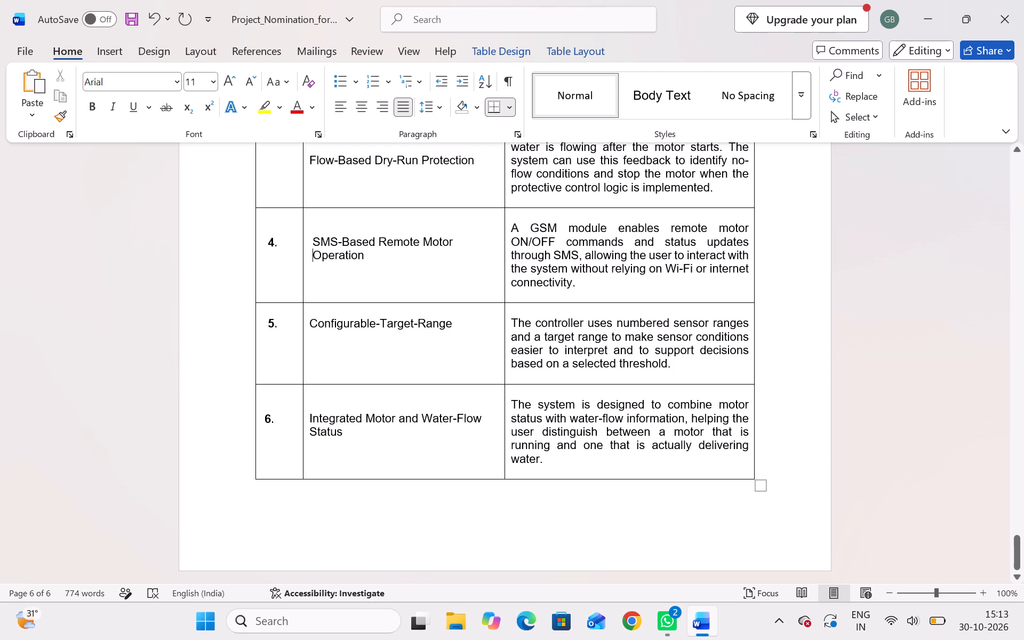
left_click(381, 319)
key("BackSpace")
key("space")
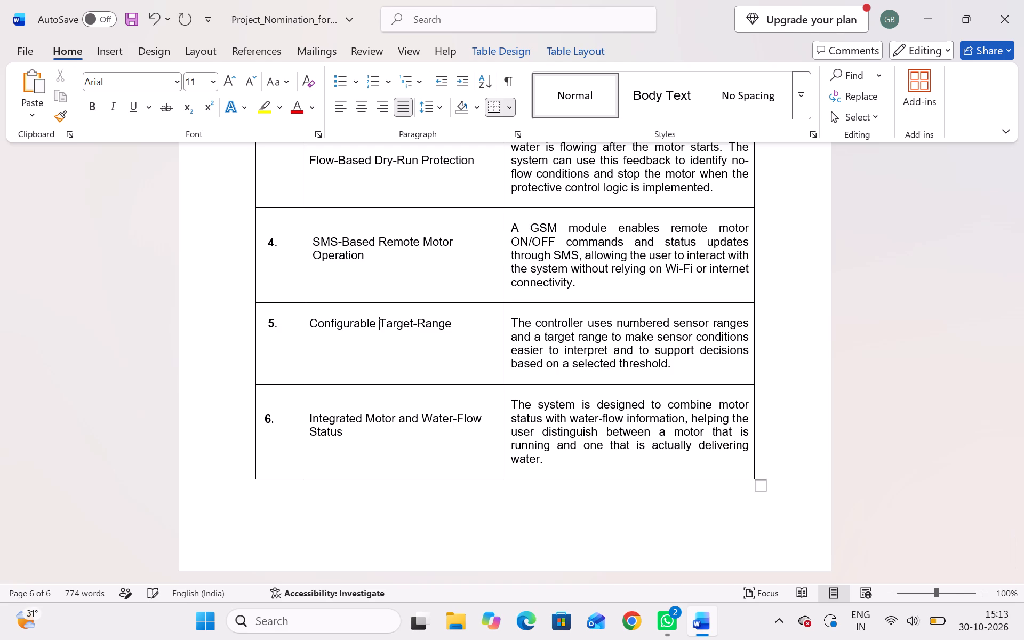
Add "Operation" on a new line below "Configurable Target-Range" in the fifth feature's name.
left_click(463, 332)
key("Return")
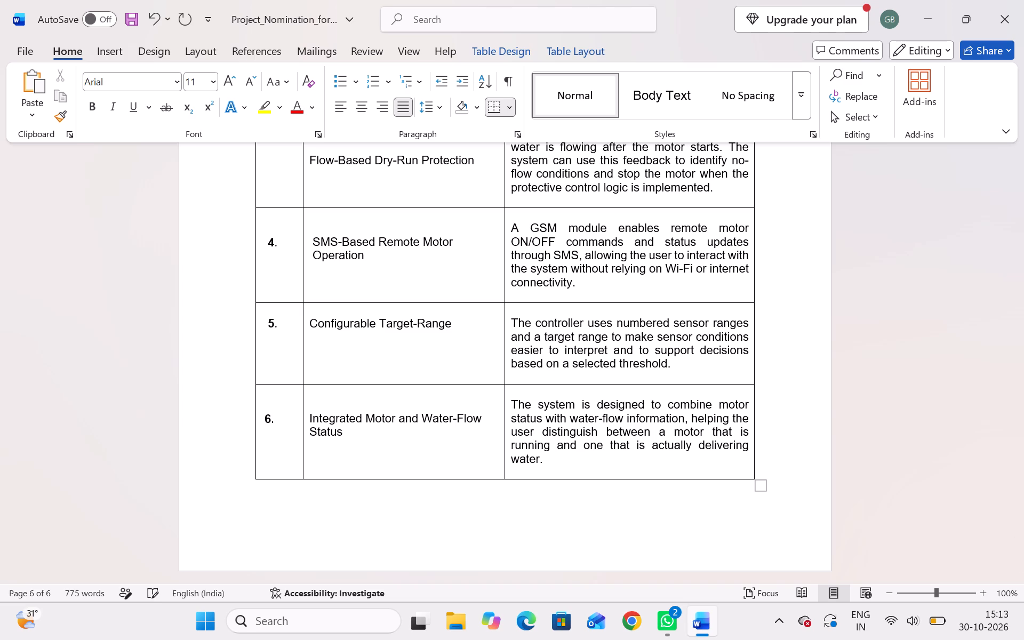
key("space")
key("space")
key("BackSpace")
type("op")
key("BackSpace")
key("BackSpace")
key("BackSpace")
type("Oopera")
type("tu")
key("BackSpace")
type("ion")
key("Left")
key("Left")
key("Left")
key("Left")
key("Left")
key("Left")
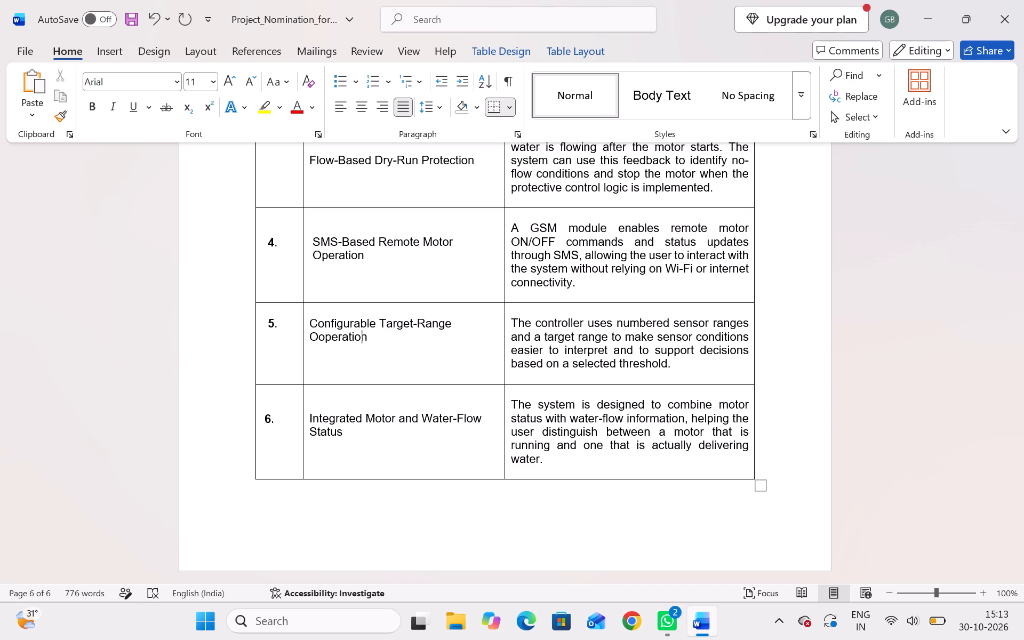
key("Left")
key("Left")
key("BackSpace")
Justify the project names in rows 1 to 6 of the existing similar projects table.
scroll(492, 267, "down", 2)
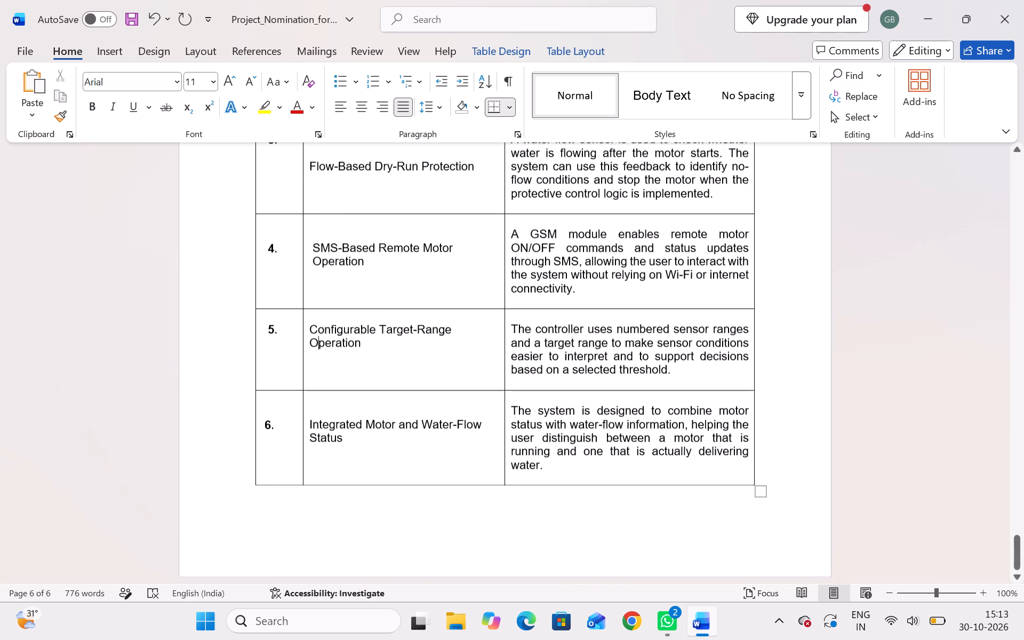
scroll(492, 267, "up", 4)
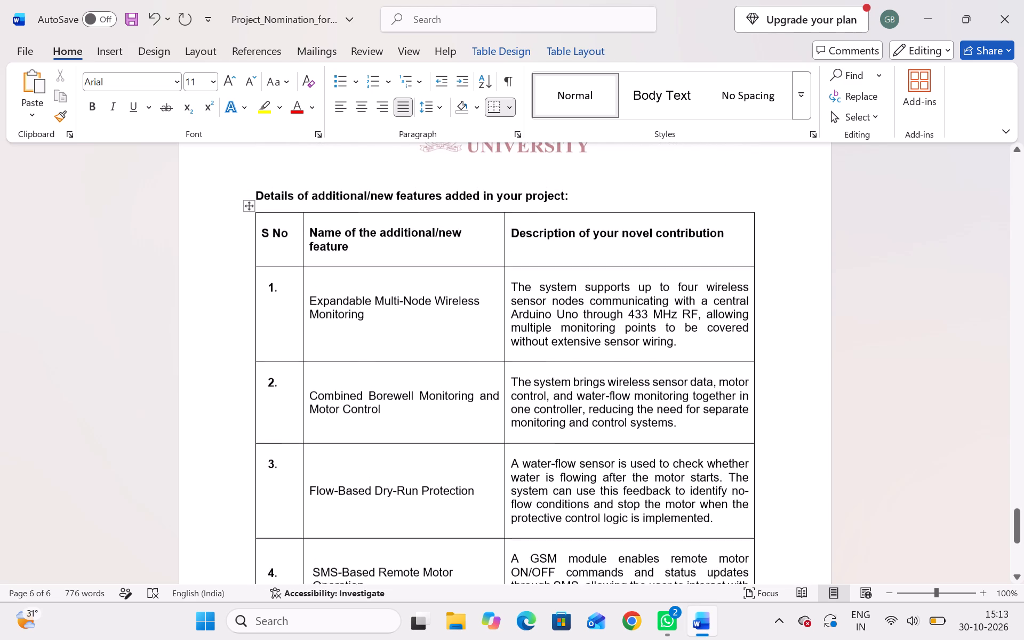
scroll(492, 267, "up", 2)
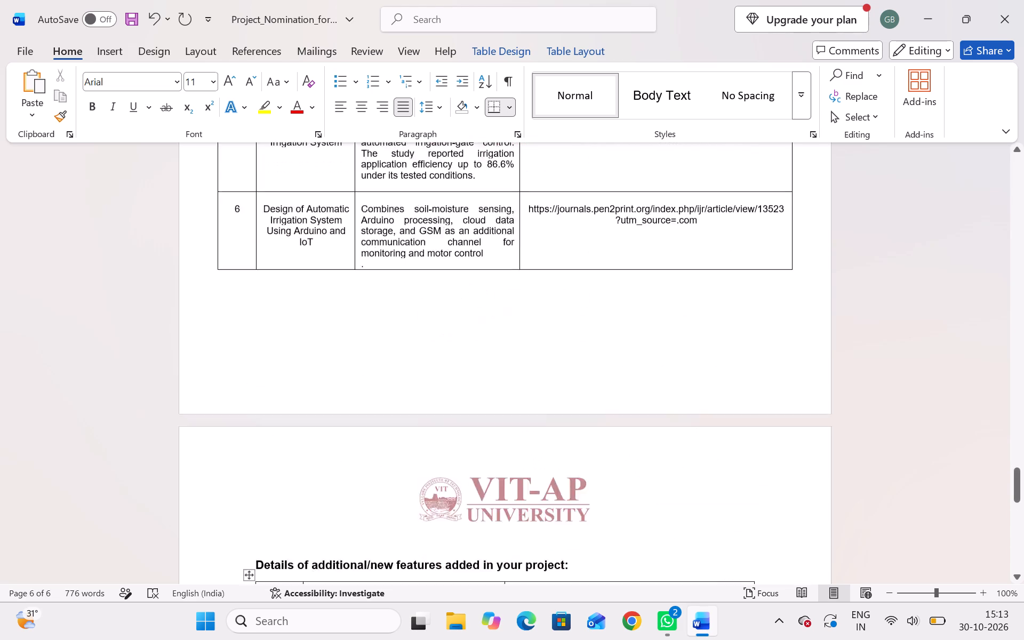
scroll(492, 267, "up", 3)
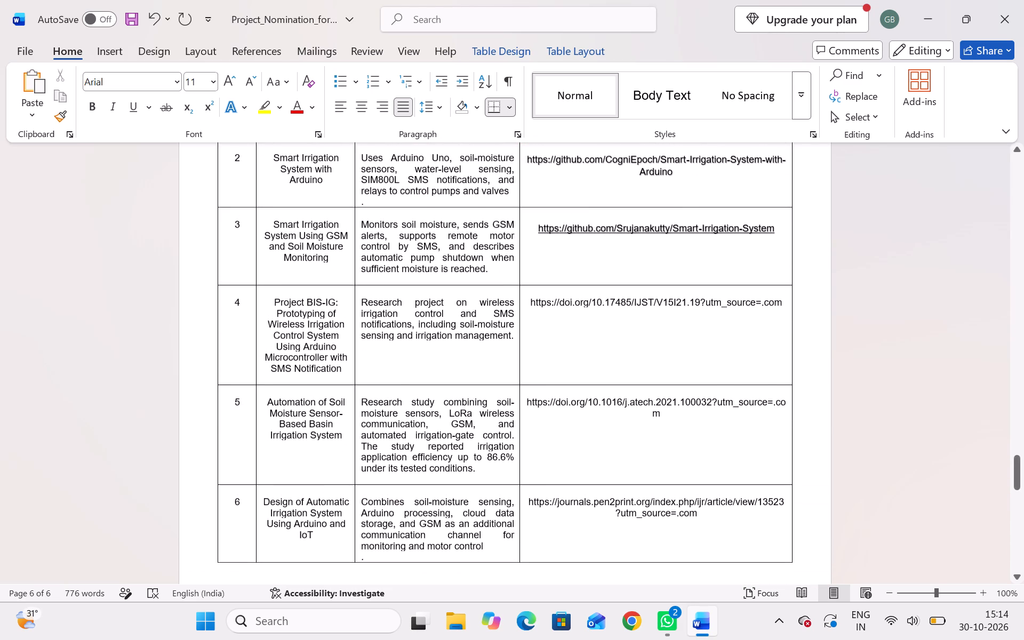
left_click_drag(327, 539, 321, 181)
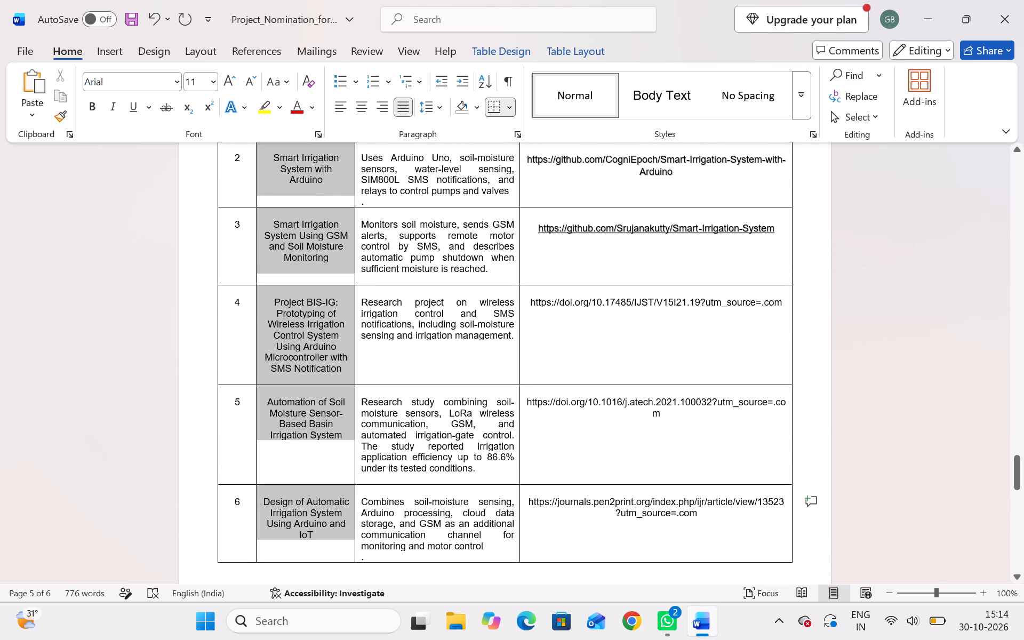
Justify the project names in rows 1 to 6 of the existing similar projects table.
left_click_drag(321, 181, 309, 539)
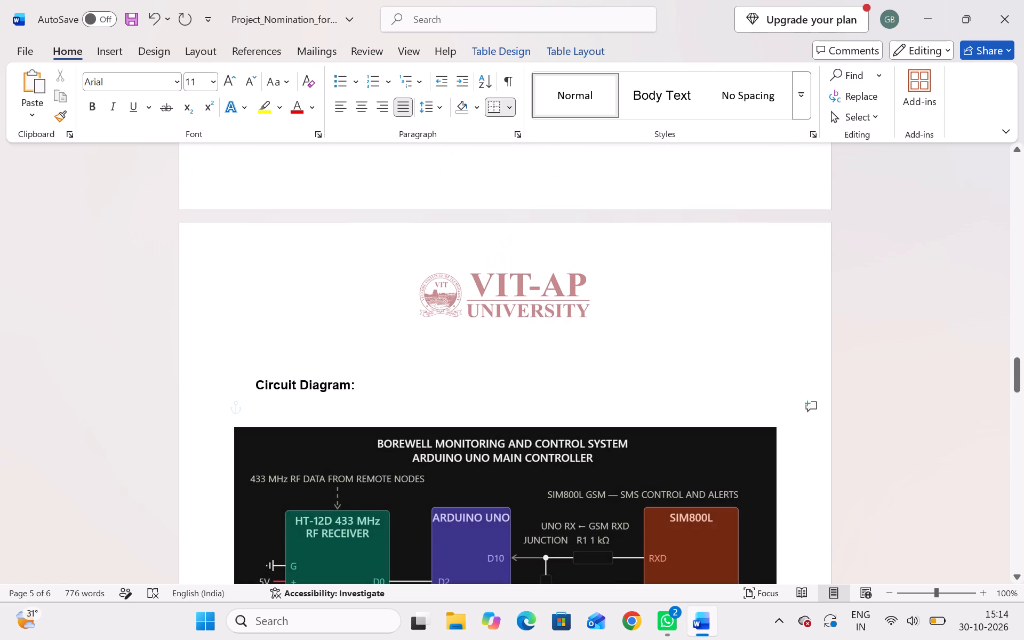
left_click_drag(309, 539, 297, 597)
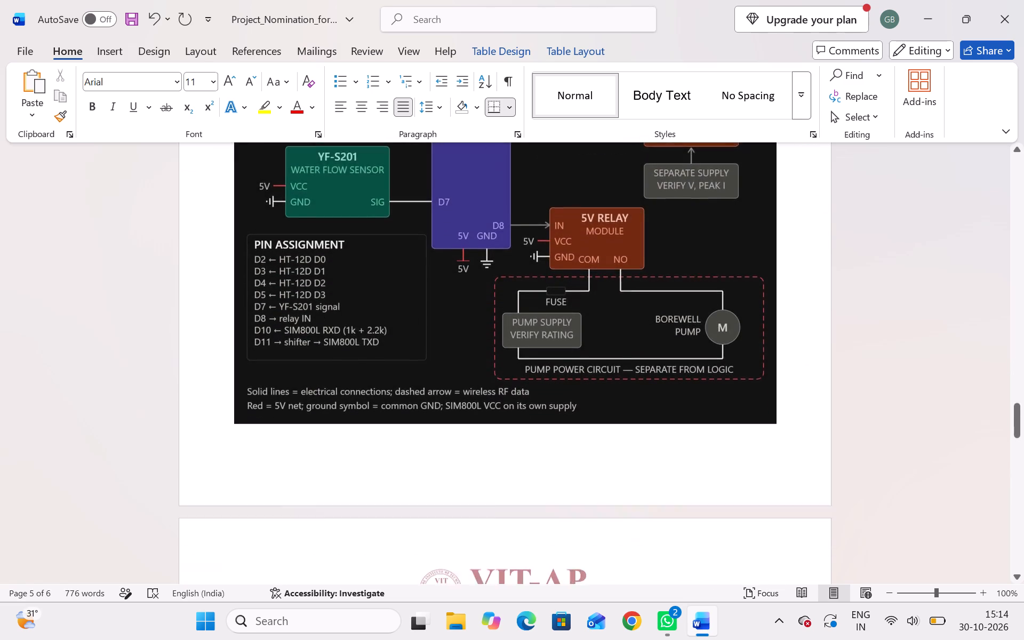
left_click_drag(297, 597, 303, 479)
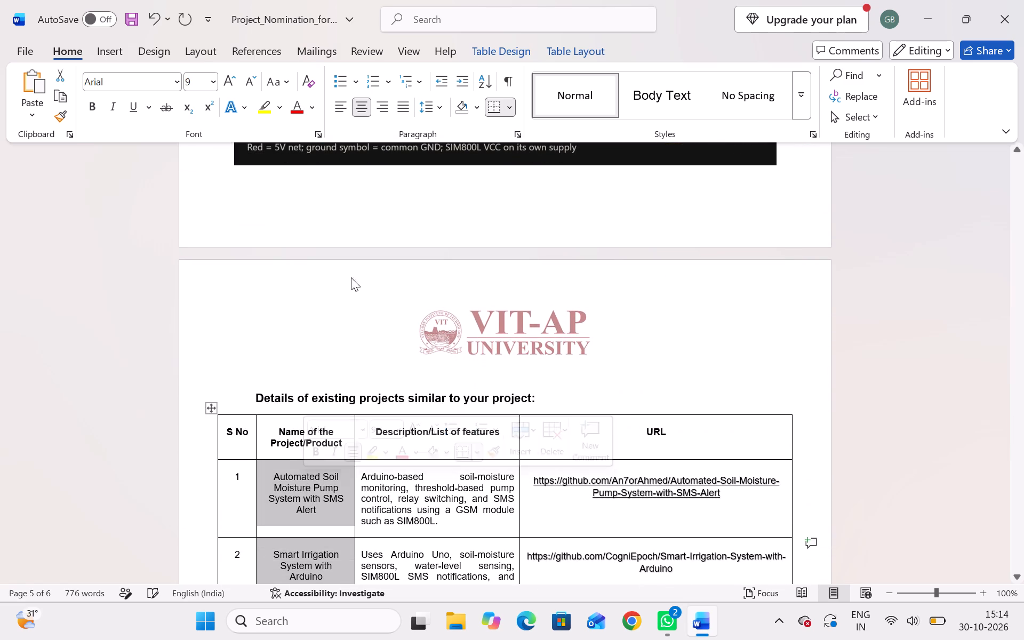
left_click(407, 106)
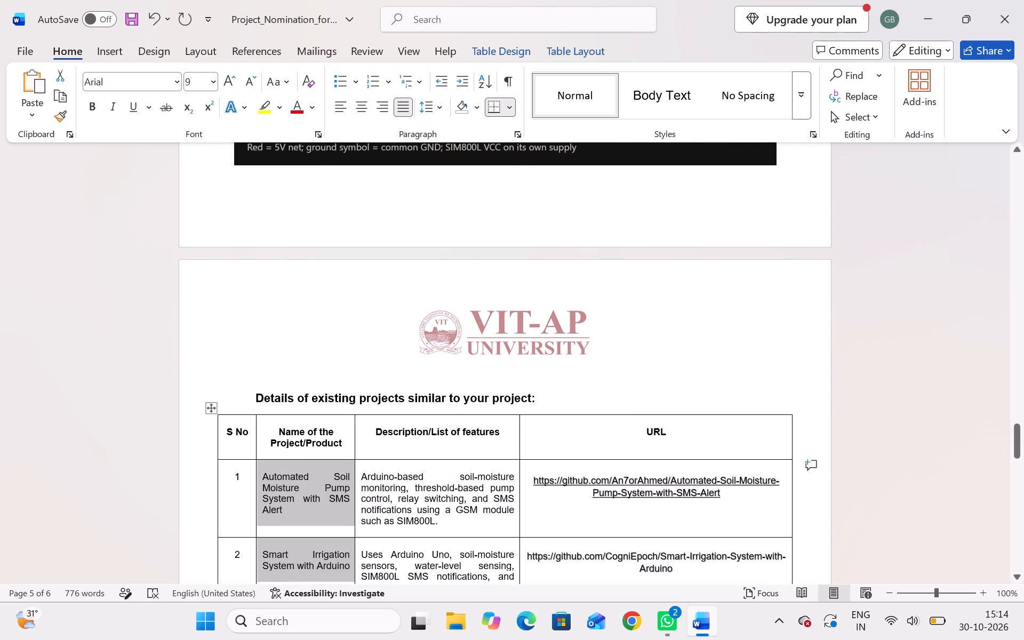
Review the alignment of the names in the similar projects table and in the additional features table.
scroll(370, 396, "down", 4)
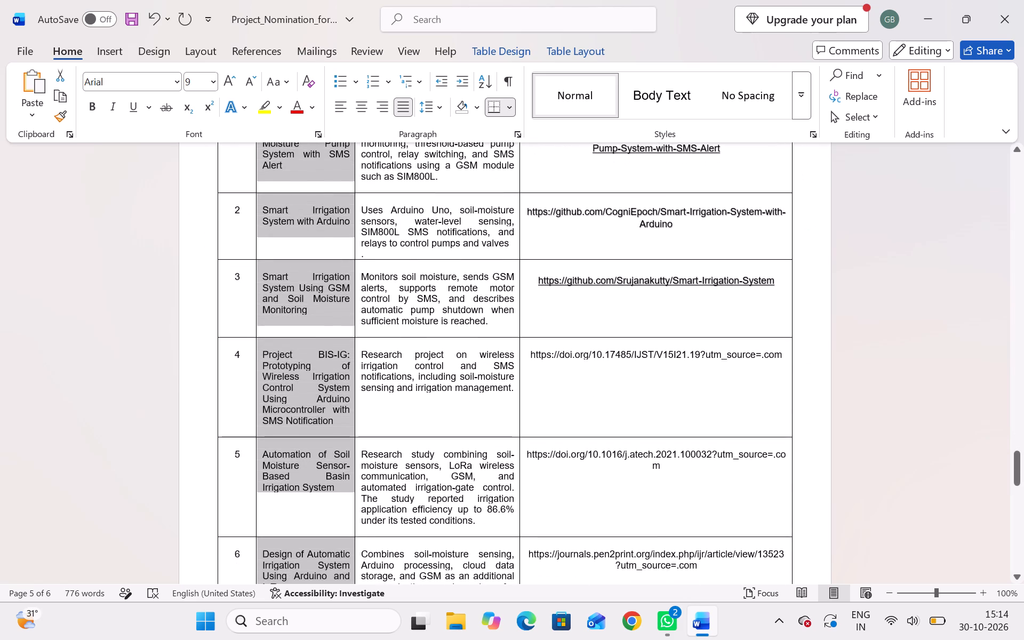
scroll(367, 406, "down", 9)
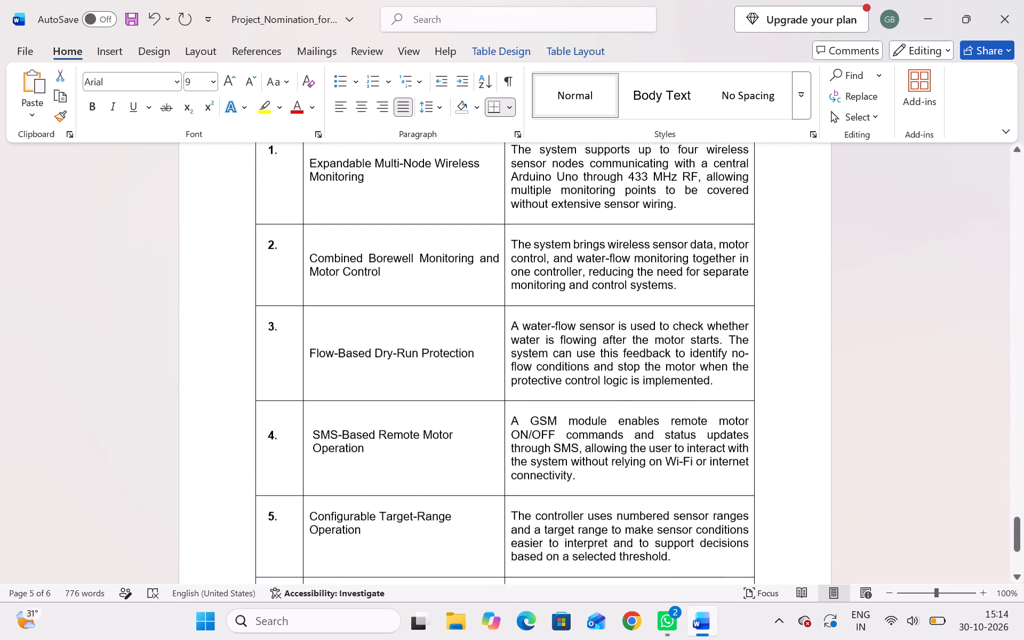
scroll(367, 406, "up", 1)
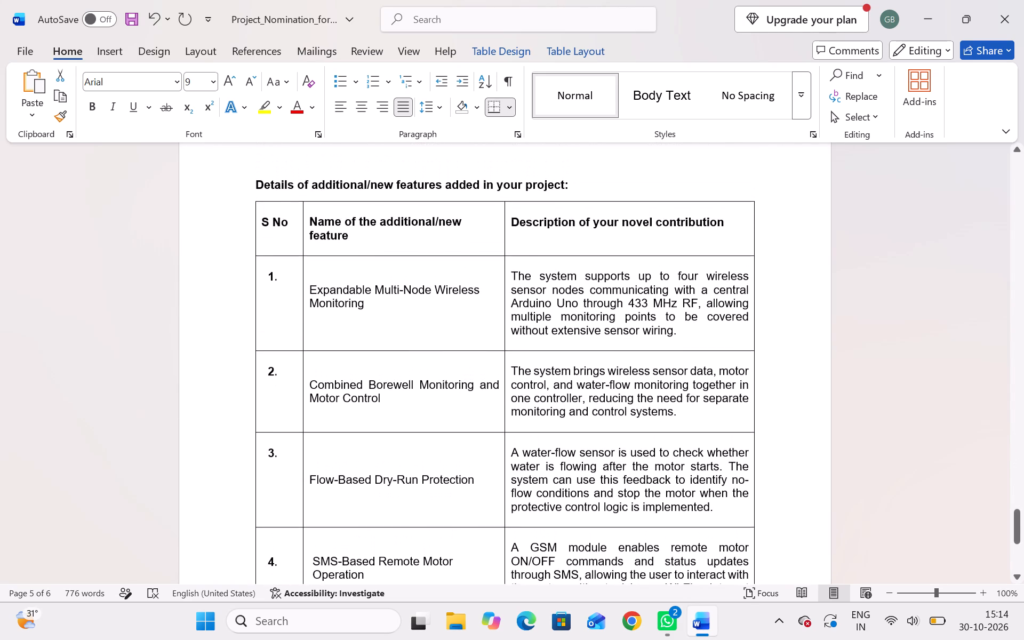
scroll(367, 406, "up", 6)
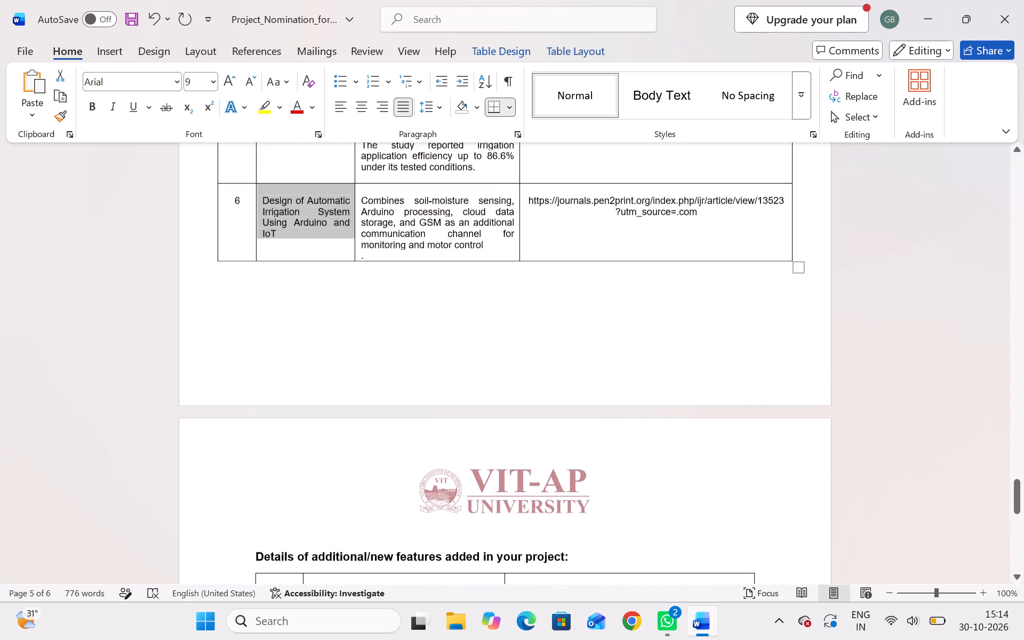
scroll(367, 411, "up", 1)
left_click(295, 361)
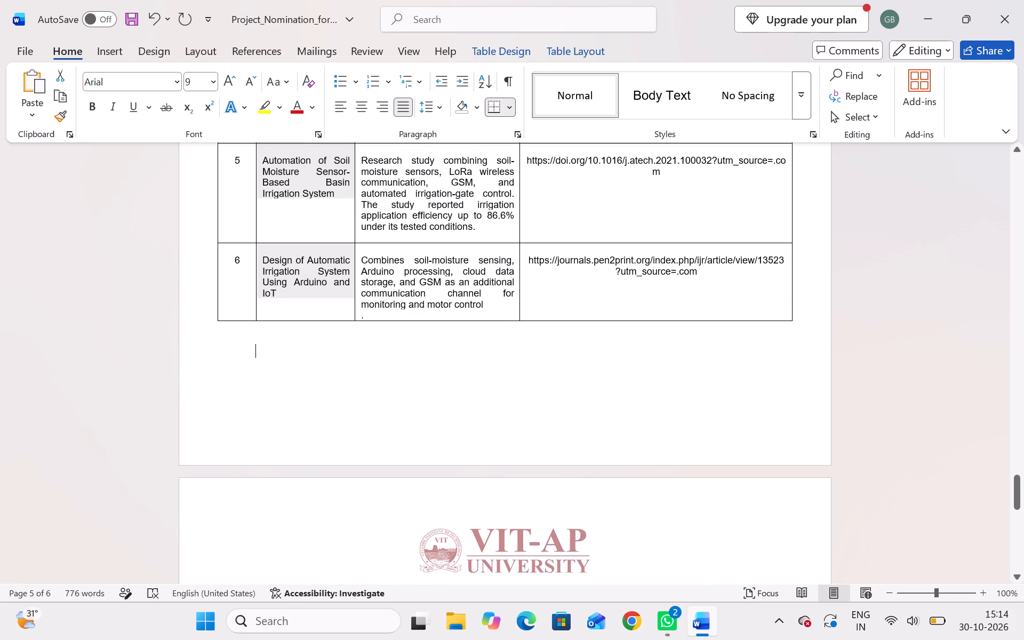
Replace the space between "Irrigation" and "System" with a line break in the sixth similar project's name.
left_click(315, 274)
key("BackSpace")
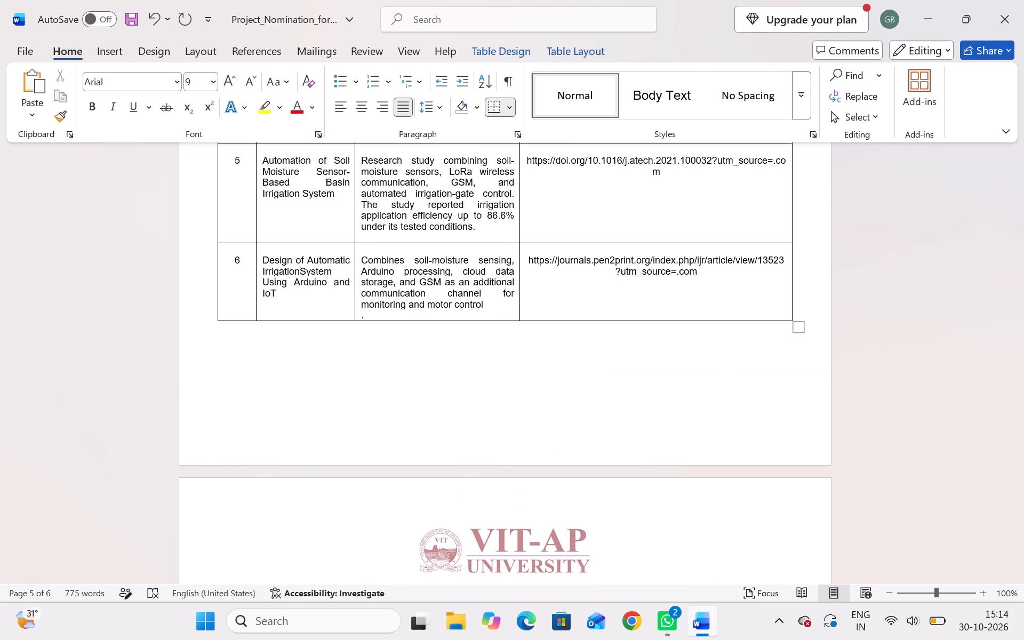
key("shift+Return")
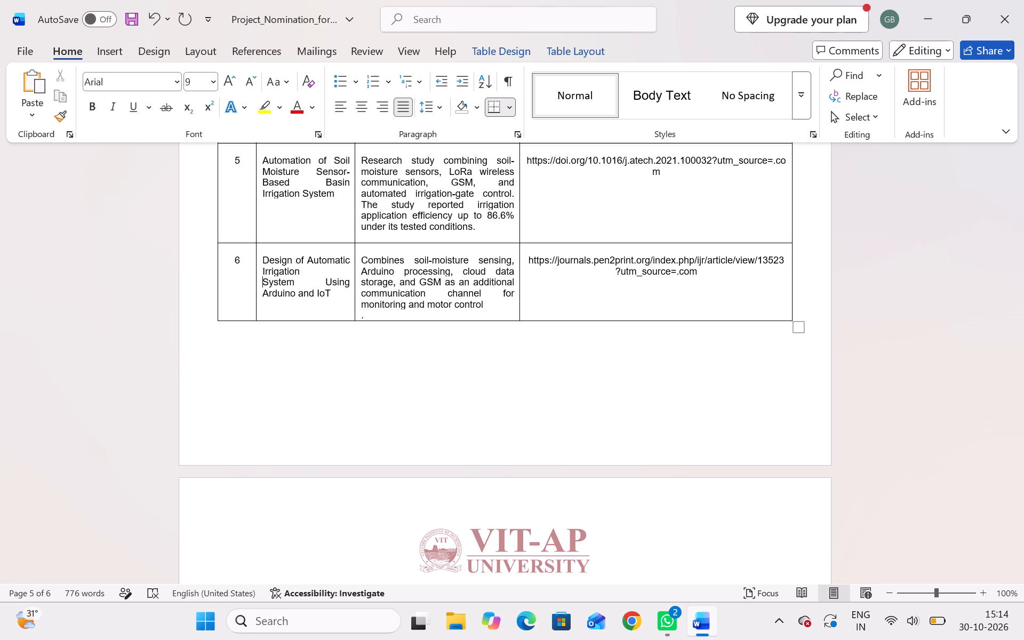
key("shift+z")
Remove the stray "Z" and undo the spacing edits before "System" in the sixth project's name.
key("BackSpace")
key("ctrl+z")
key("BackSpace")
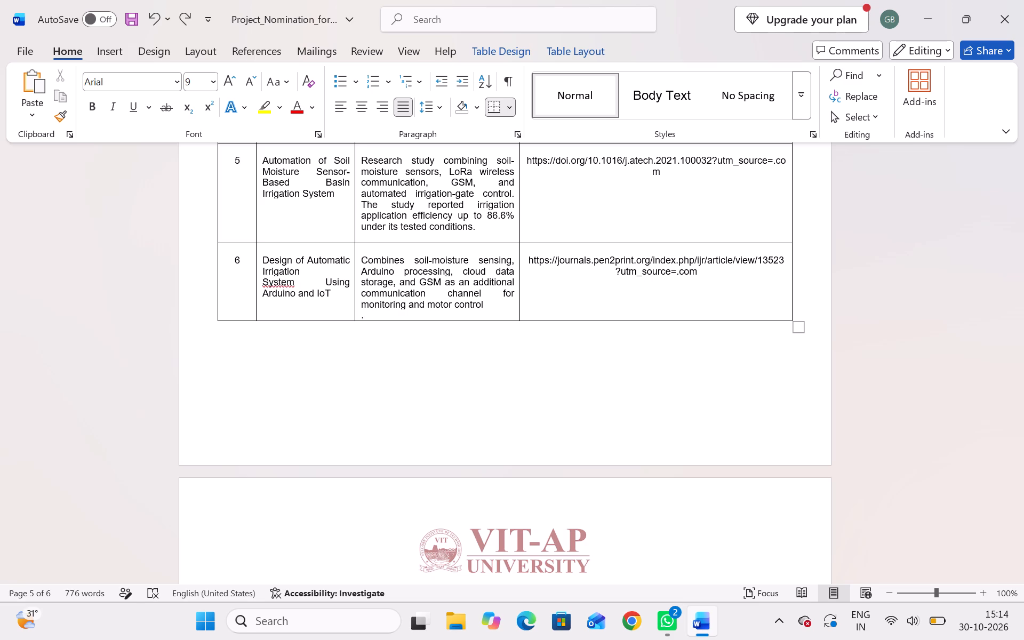
key("ctrl+z")
key("ctrl+z")
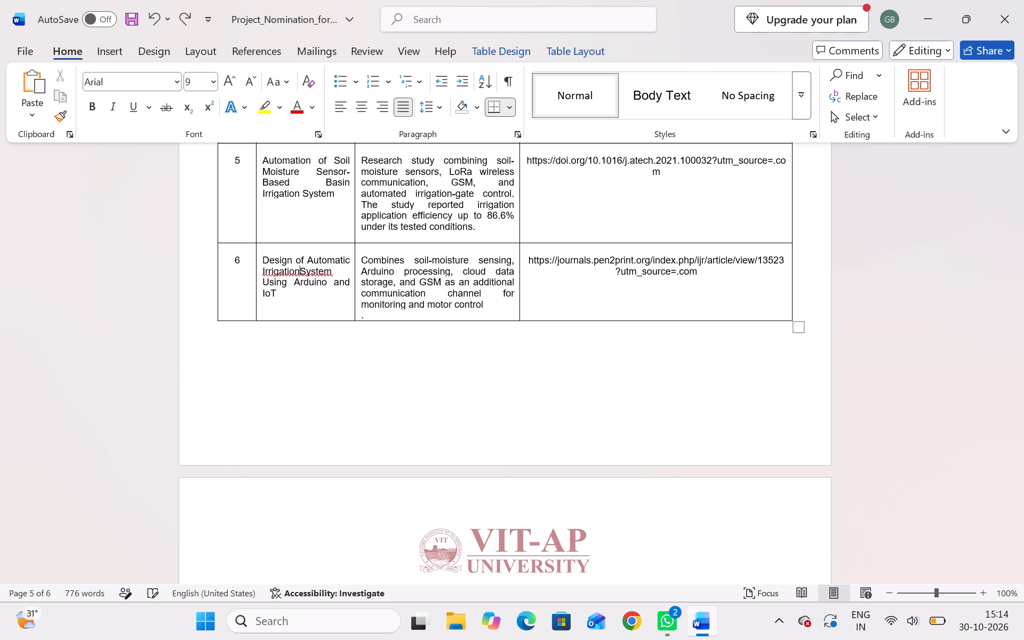
key("ctrl+z")
Left-align the feature descriptions in the existing projects table and join row 6's stray full stop to its sentence.
scroll(338, 316, "up", 1)
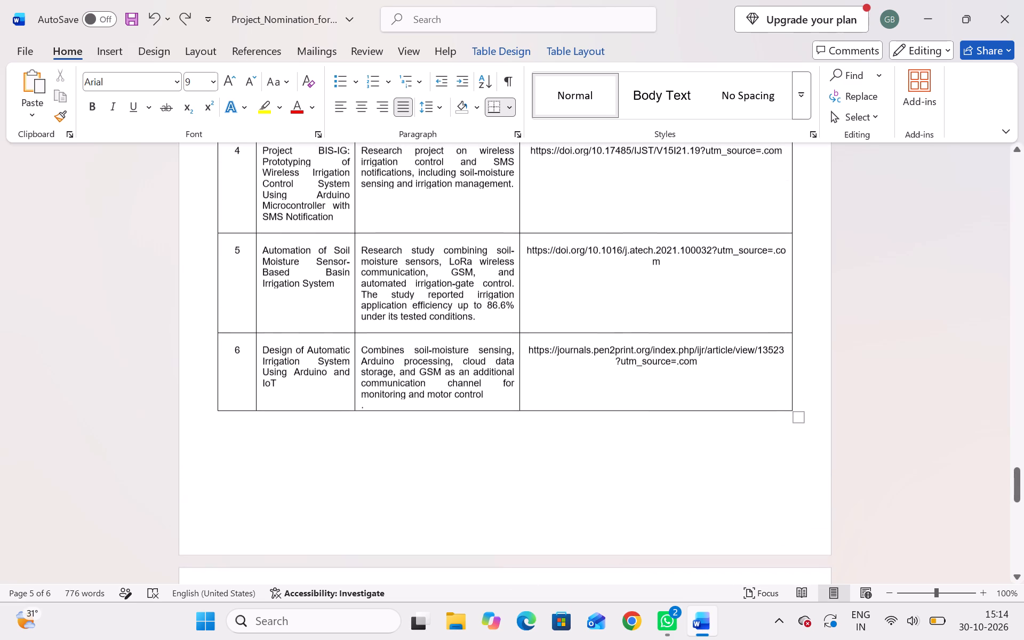
scroll(338, 316, "up", 1)
left_click_drag(490, 413, 411, 242)
scroll(416, 290, "down", 1)
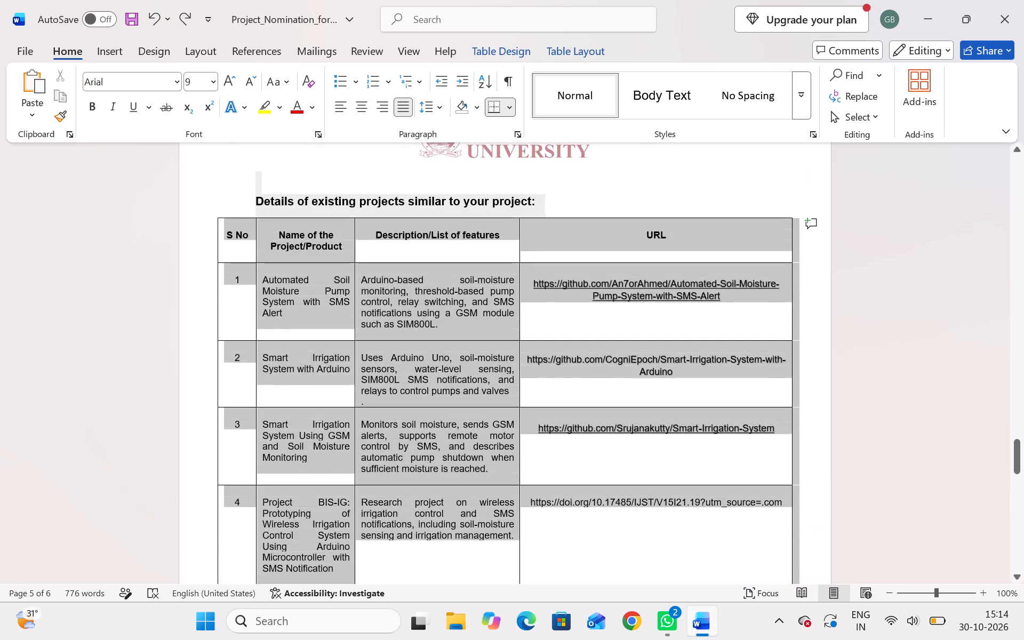
Left-align the whole Description/List of features column, header included, in the existing similar projects table.
left_click_drag(411, 242, 417, 261)
left_click(404, 110)
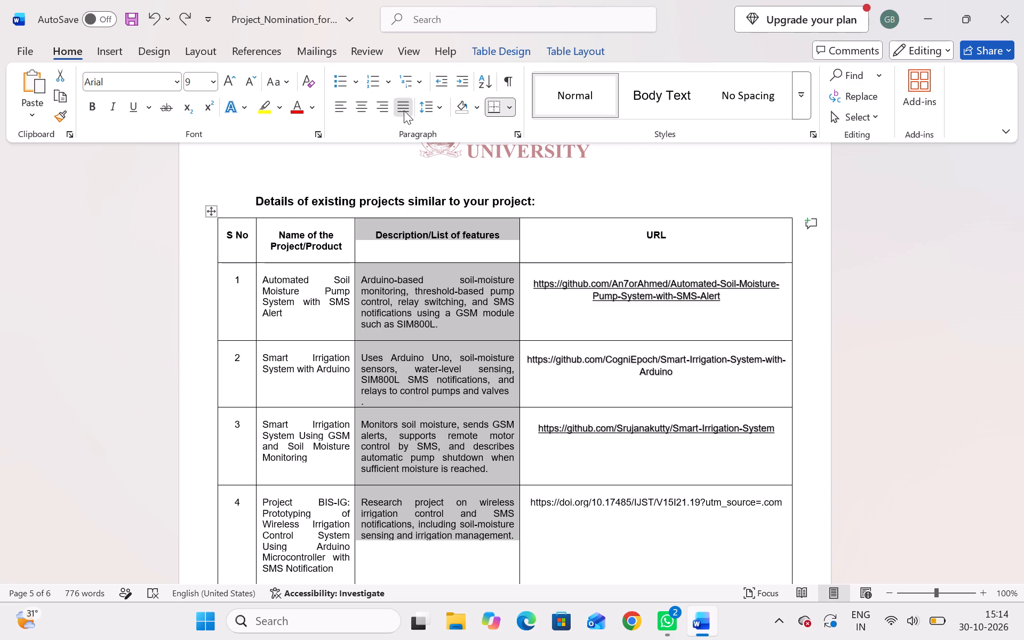
left_click(404, 110)
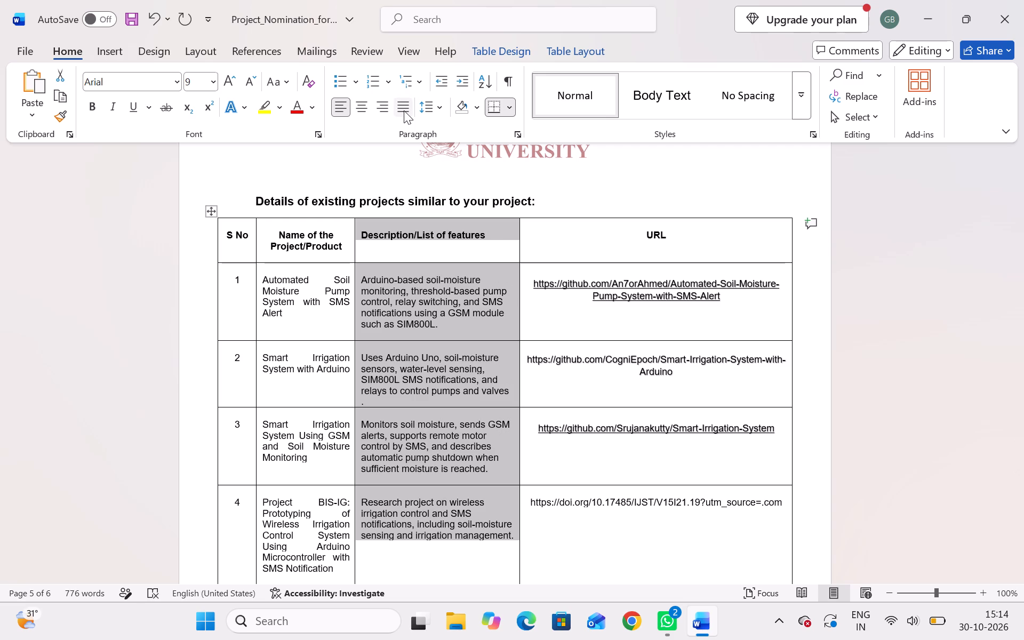
left_click(490, 361)
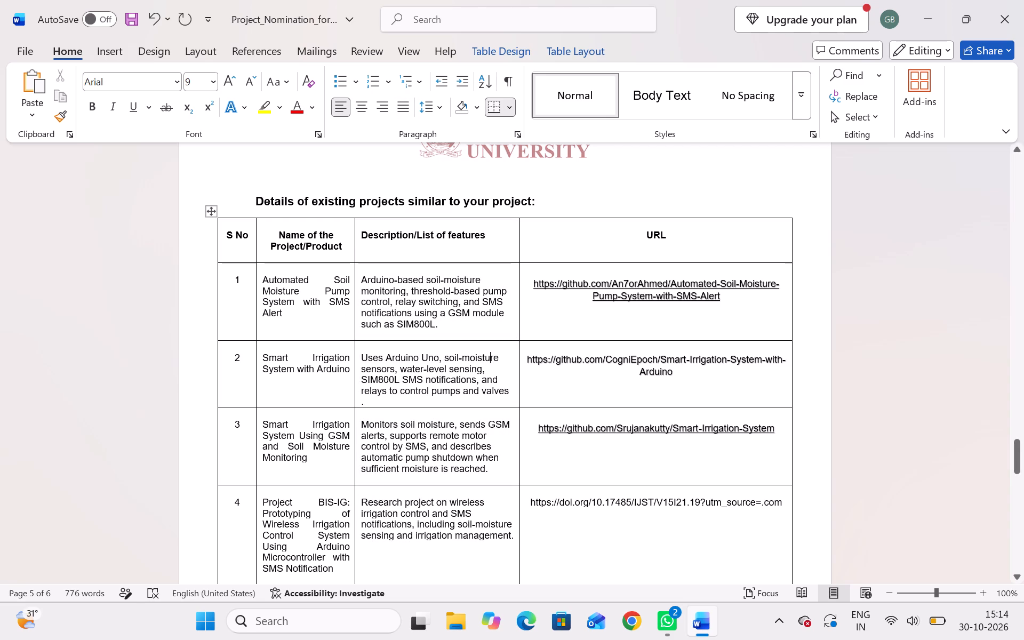
Move row 6's stray full stop up to directly follow "motor control" in its feature description.
scroll(509, 500, "down", 3)
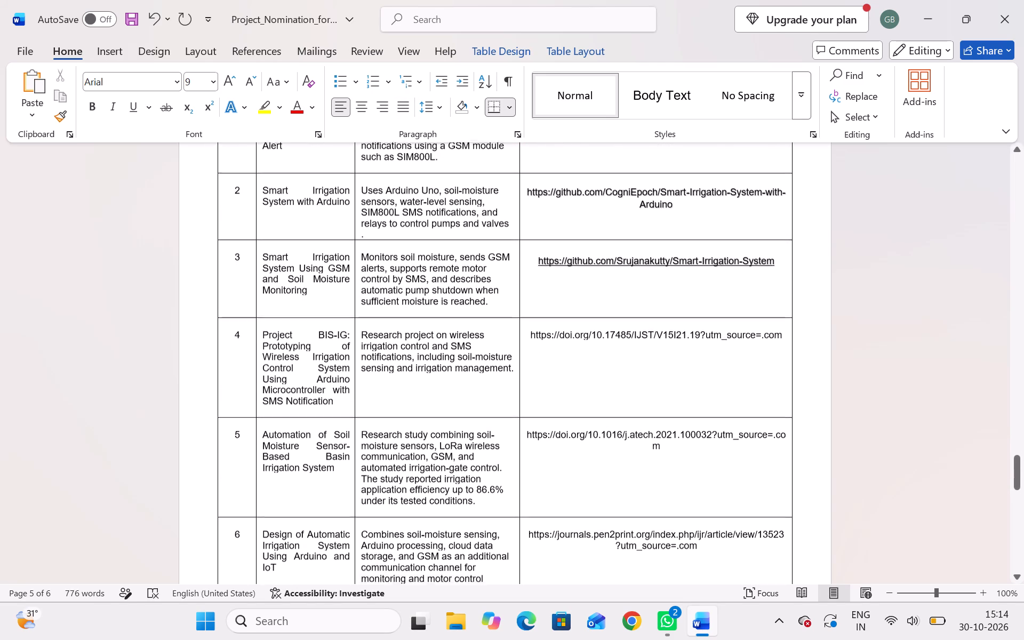
scroll(509, 500, "down", 1)
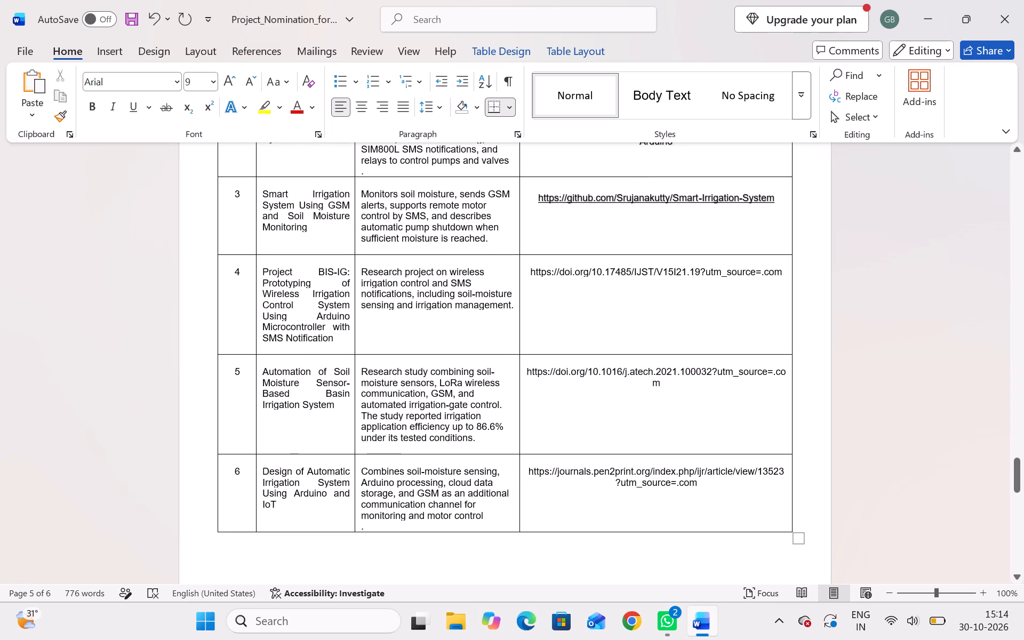
left_click(368, 528)
key("BackSpace")
key("Left")
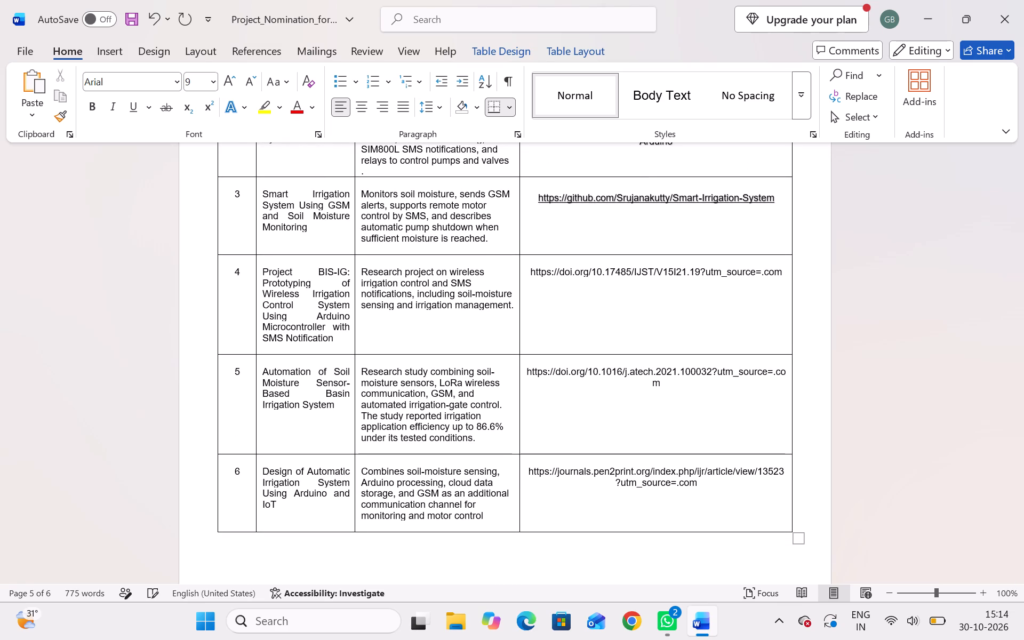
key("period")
Review the document's formatting from the abstract through the diagrams, similar projects table and additional features table.
scroll(366, 506, "down", 4)
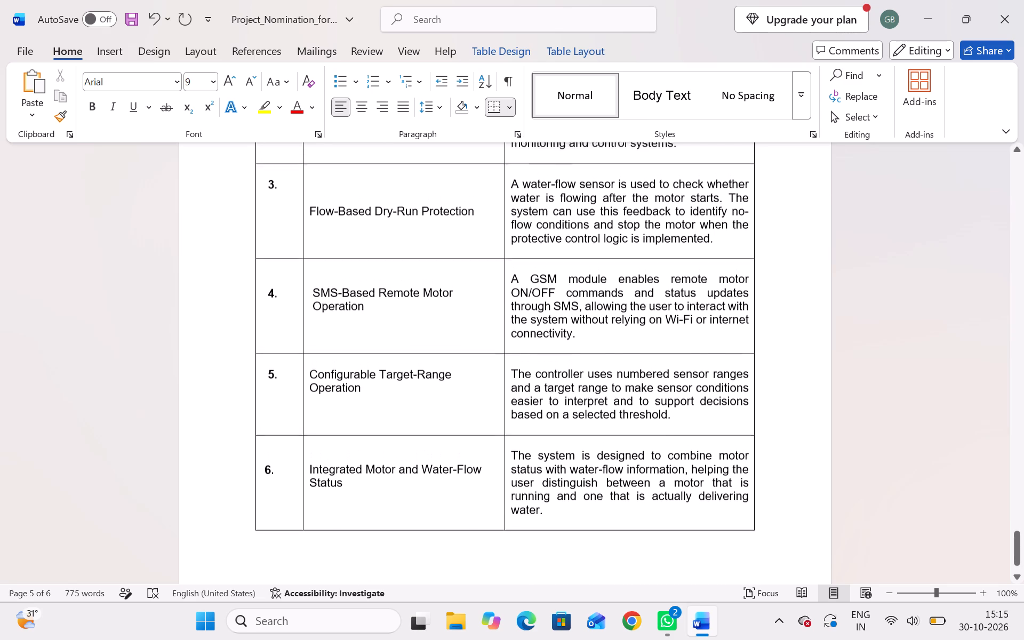
scroll(366, 506, "up", 4)
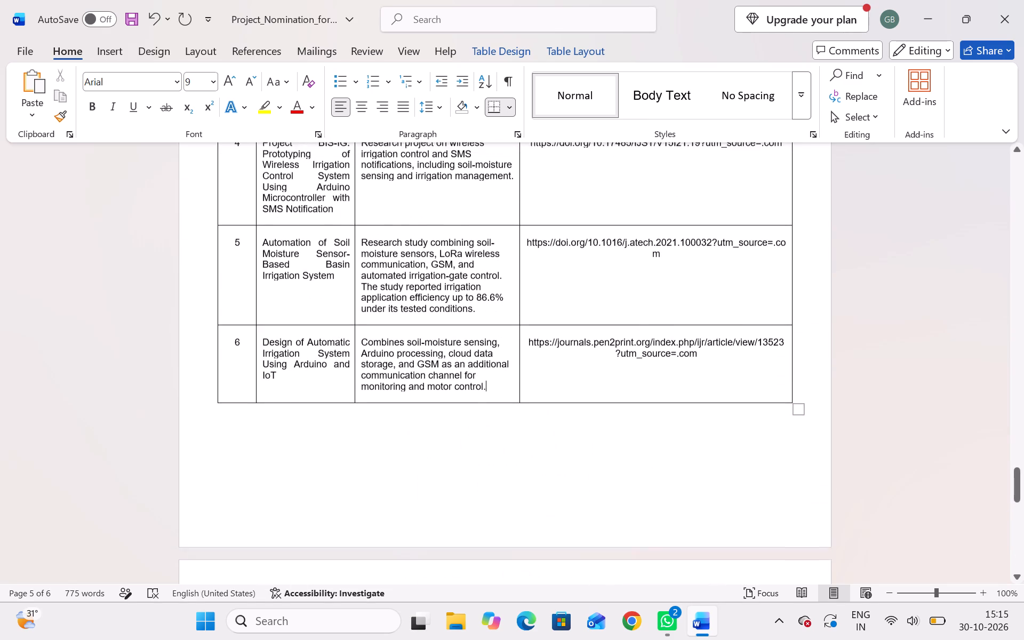
scroll(366, 506, "up", 3)
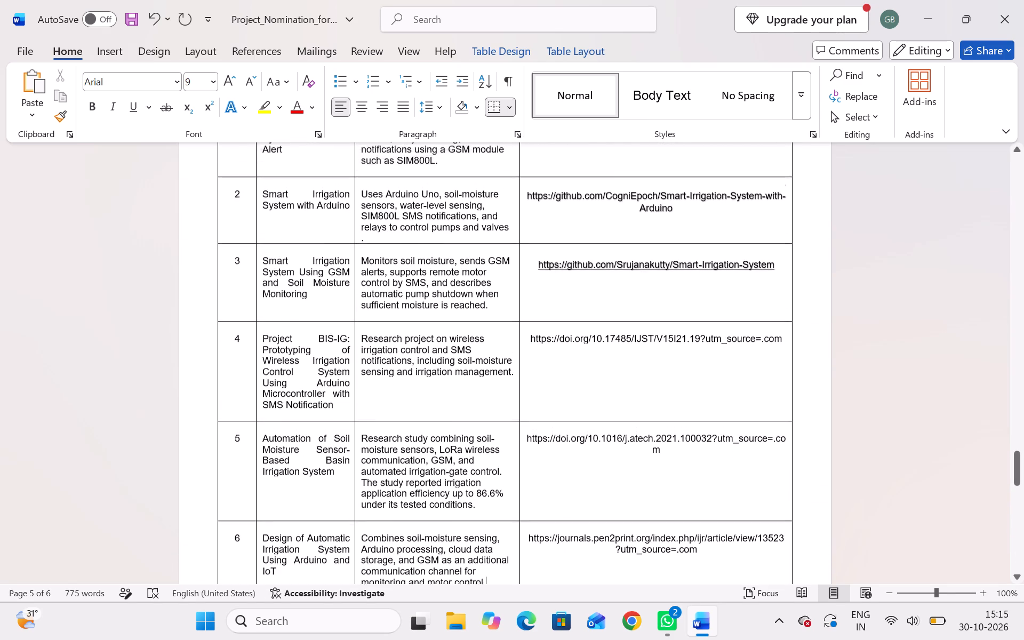
scroll(366, 506, "up", 6)
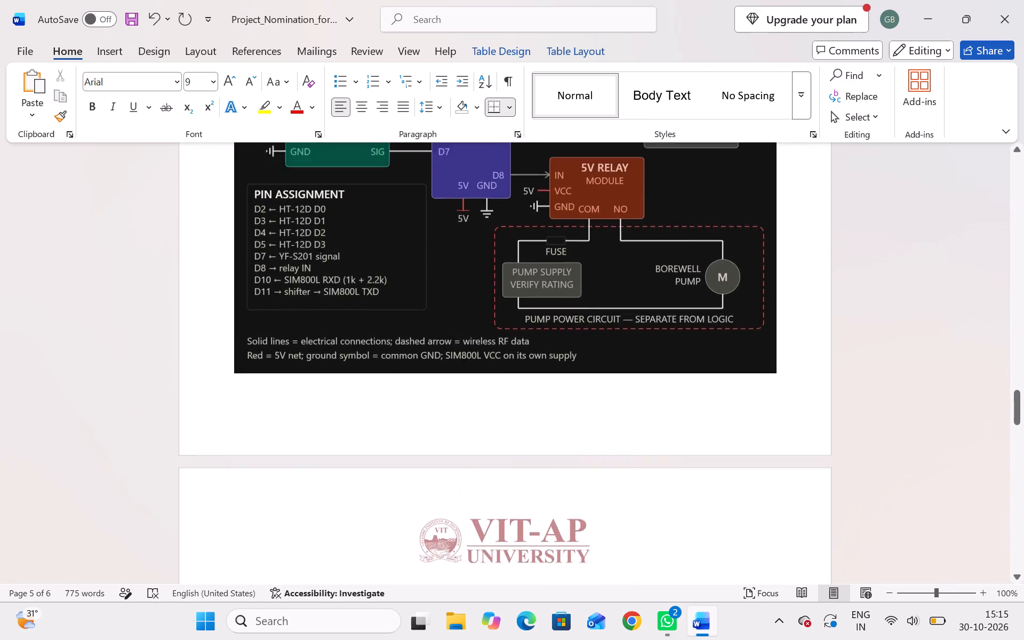
scroll(366, 506, "up", 10)
scroll(366, 506, "down", 1)
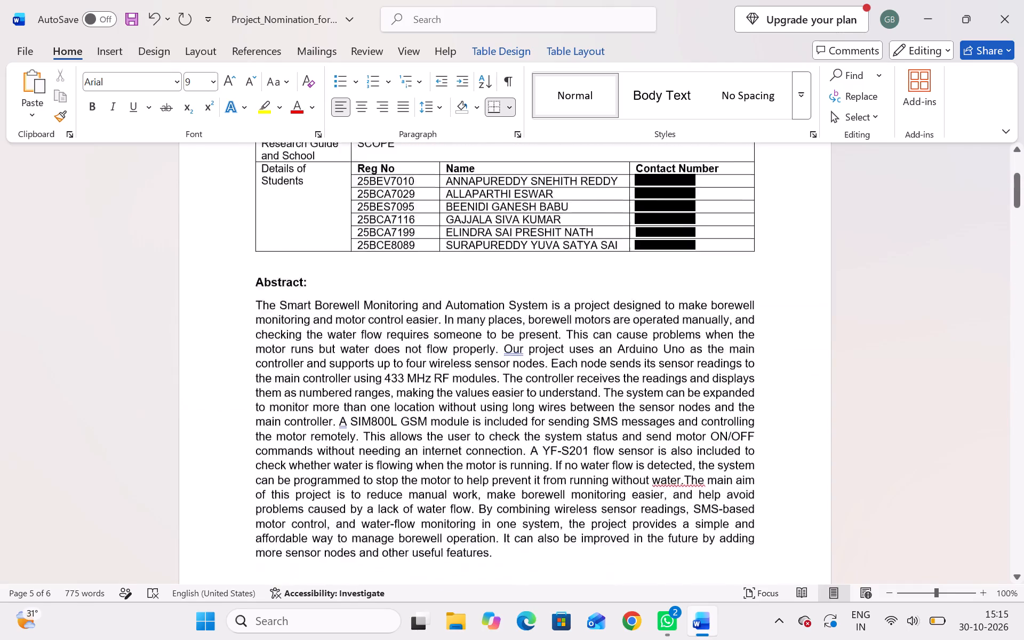
scroll(366, 506, "down", 2)
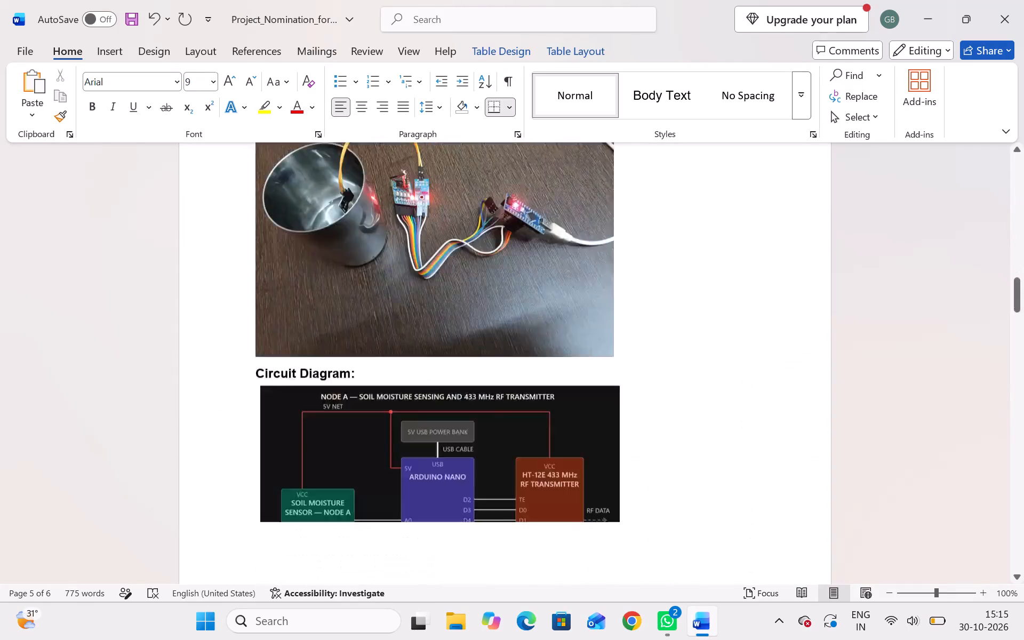
scroll(366, 506, "down", 15)
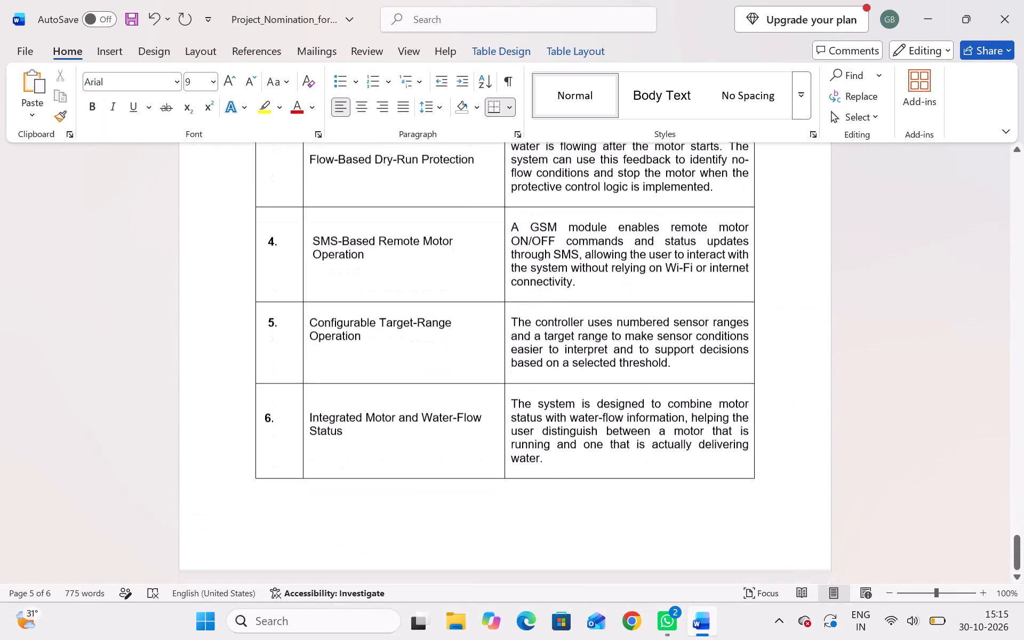
scroll(366, 506, "up", 7)
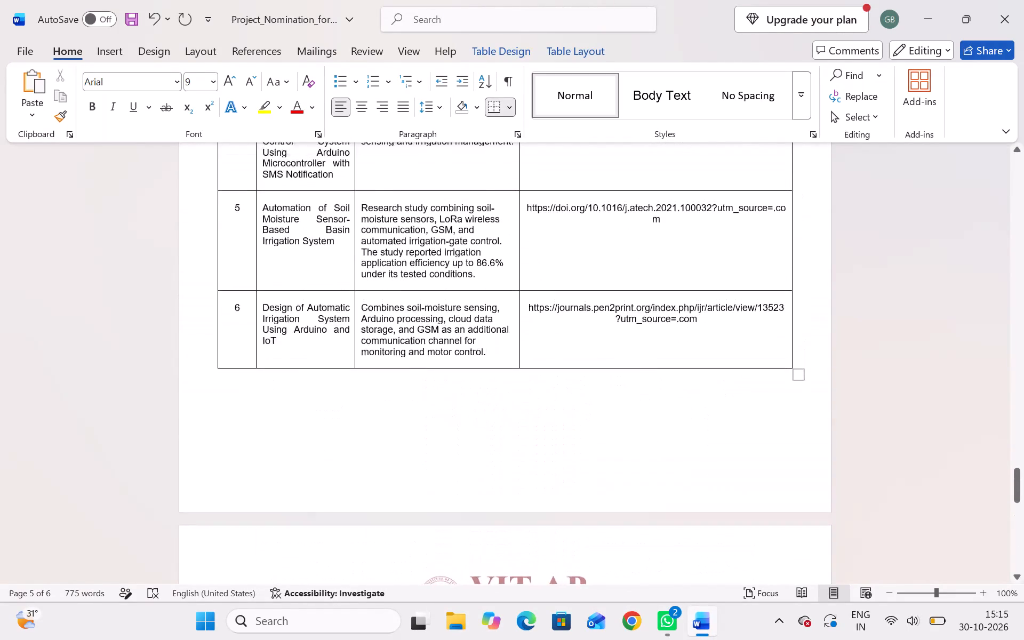
scroll(366, 506, "up", 2)
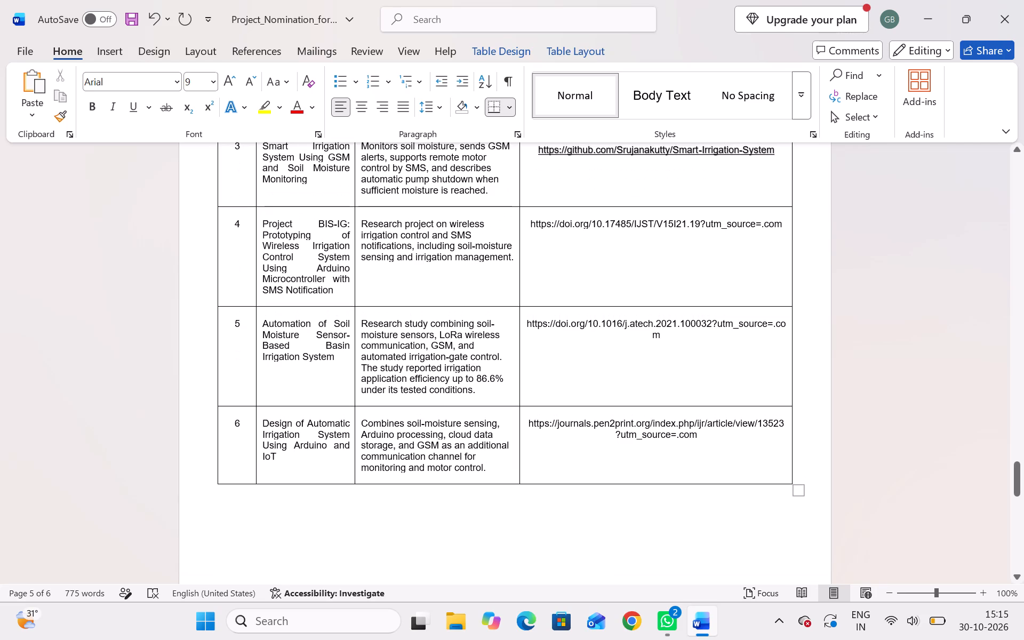
Delete everything after "Automated Soil" in the first existing project's name.
scroll(366, 506, "up", 1)
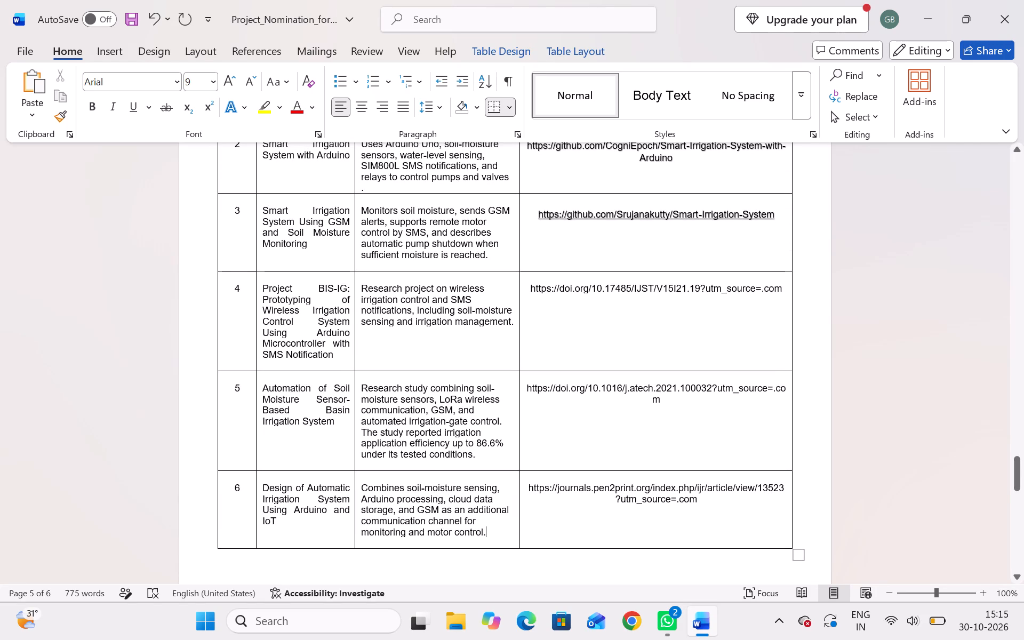
scroll(333, 350, "up", 2)
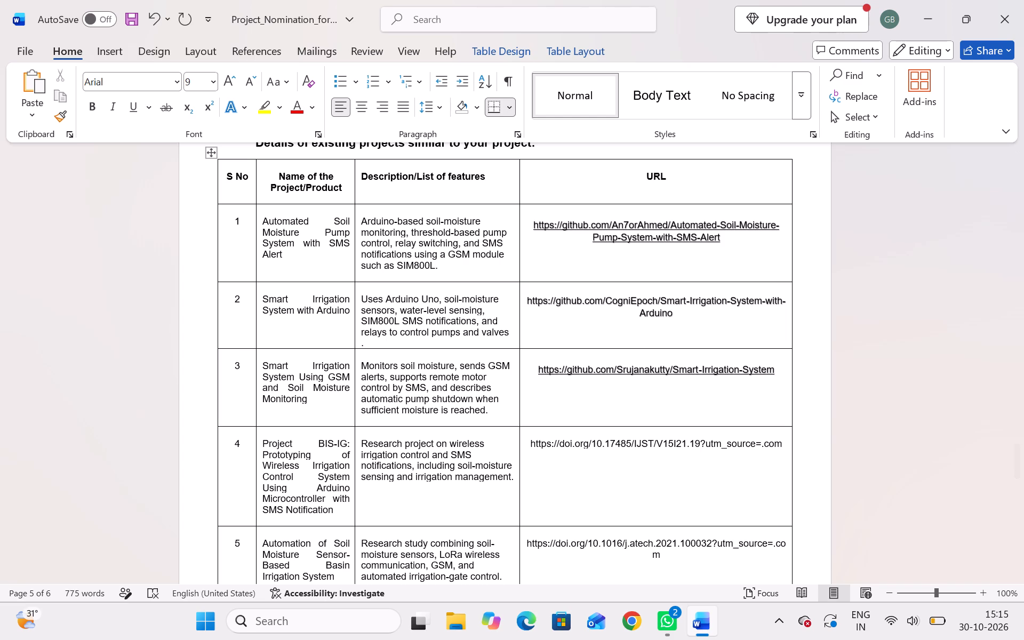
left_click(302, 242)
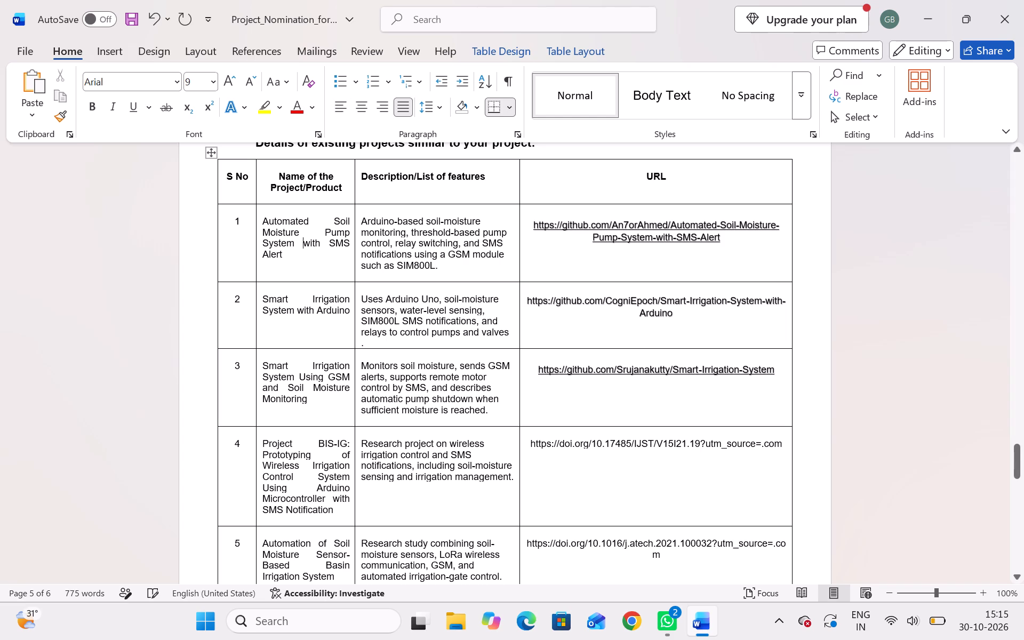
key("BackSpace")
key("BackSpace")
key("BackSpace")
key("BackSpace")
key("BackSpace")
key("BackSpace")
key("BackSpace")
key("BackSpace")
key("BackSpace")
key("BackSpace")
key("BackSpace")
key("BackSpace")
key("BackSpace")
key("BackSpace")
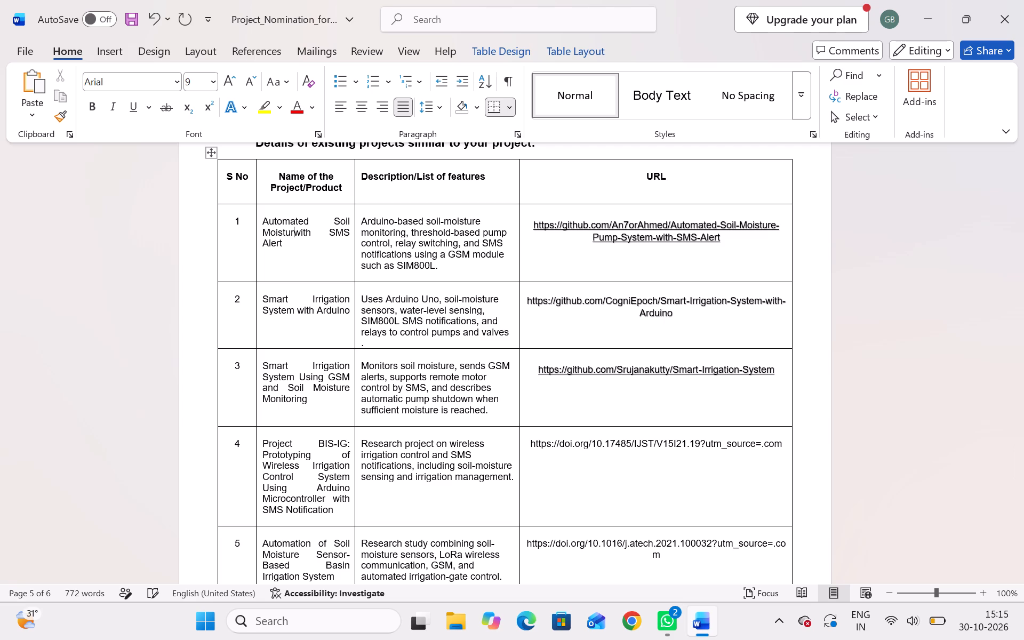
key("Down")
key("backslash")
key("BackSpace")
key("BackSpace")
key("BackSpace")
key("BackSpace")
key("BackSpace")
key("BackSpace")
key("BackSpace")
key("BackSpace")
key("BackSpace")
key("BackSpace")
key("BackSpace")
key("BackSpace")
key("BackSpace")
key("BackSpace")
key("BackSpace")
key("BackSpace")
key("BackSpace")
key("BackSpace")
key("BackSpace")
key("BackSpace")
key("BackSpace")
key("BackSpace")
key("BackSpace")
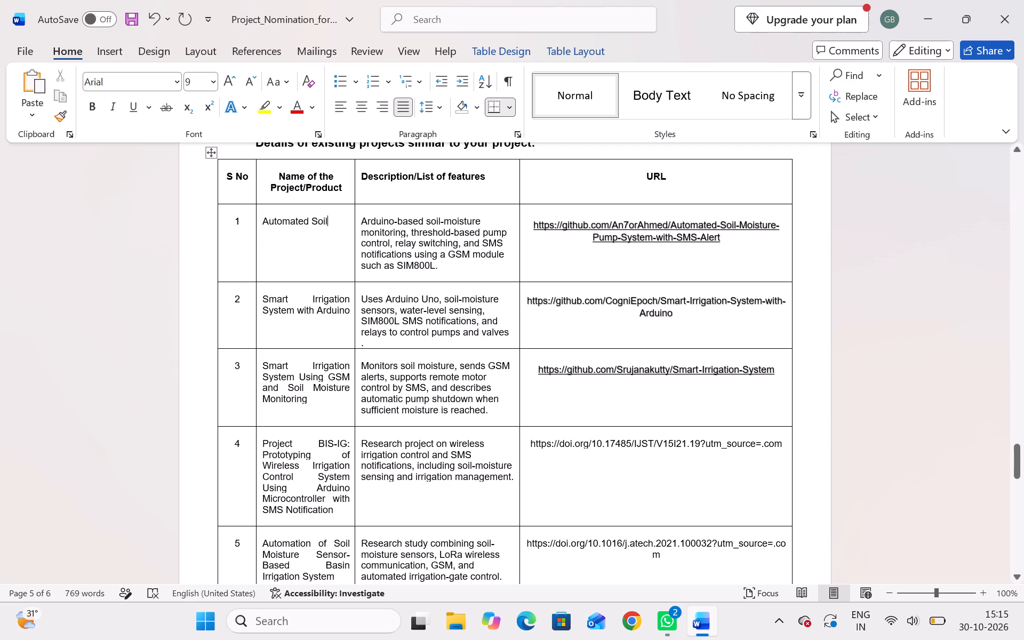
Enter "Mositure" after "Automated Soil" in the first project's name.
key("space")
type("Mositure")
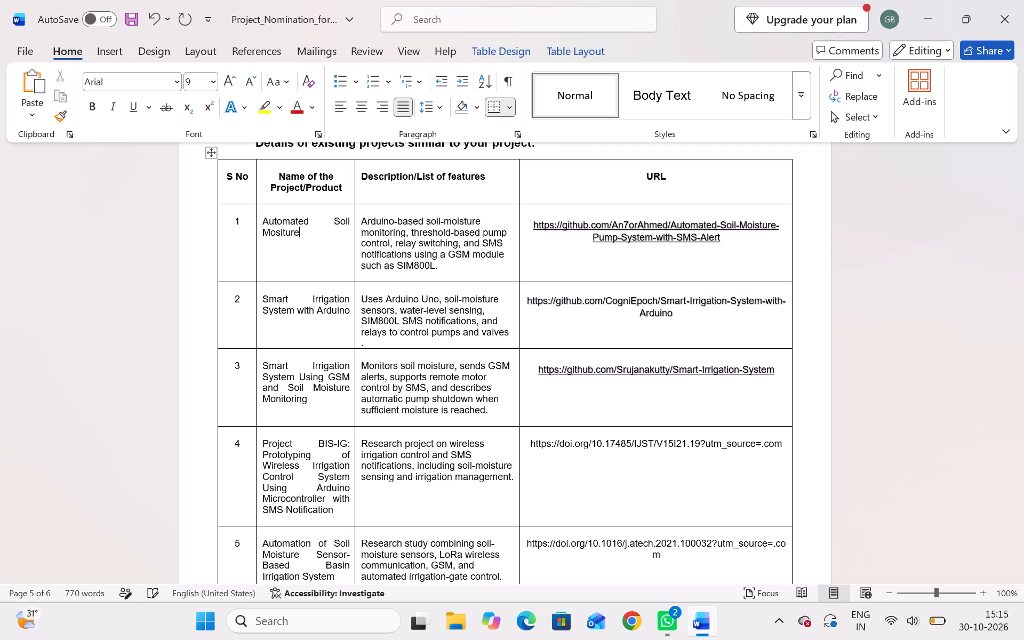
Clear all remaining text from the first project's name cell and start a new line in it.
left_click(334, 222)
key("BackSpace")
key("Right")
key("Right")
key("Right")
key("BackSpace")
key("BackSpace")
key("BackSpace")
key("BackSpace")
key("BackSpace")
key("BackSpace")
key("BackSpace")
key("BackSpace")
key("BackSpace")
key("BackSpace")
key("BackSpace")
key("BackSpace")
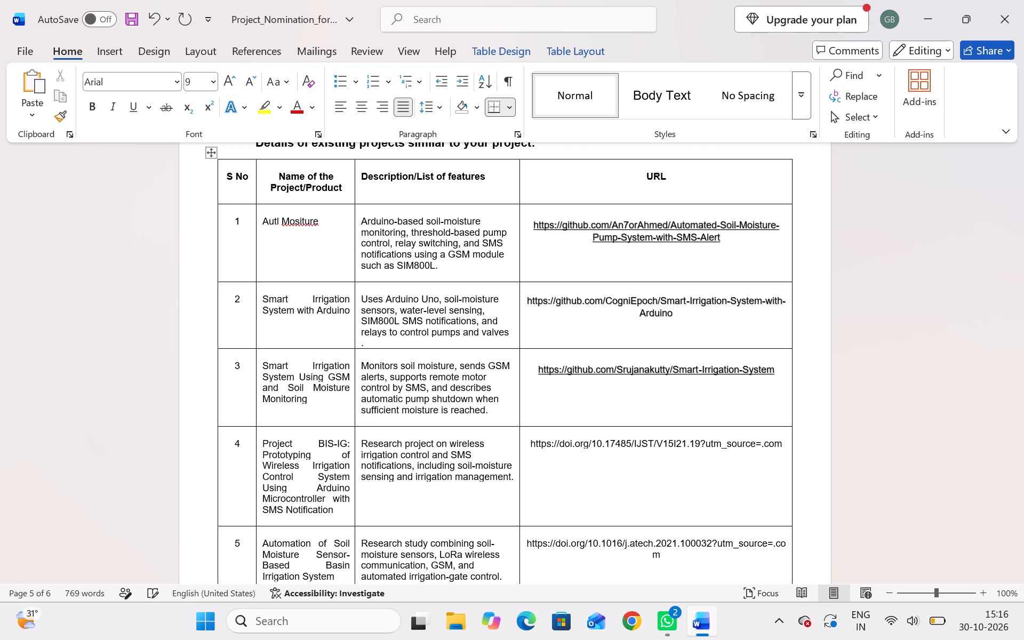
key("Right")
key("Right")
key("Right")
key("Right")
key("Right")
key("Right")
key("Right")
key("Right")
key("Right")
key("Right")
key("Right")
key("Right")
key("Right")
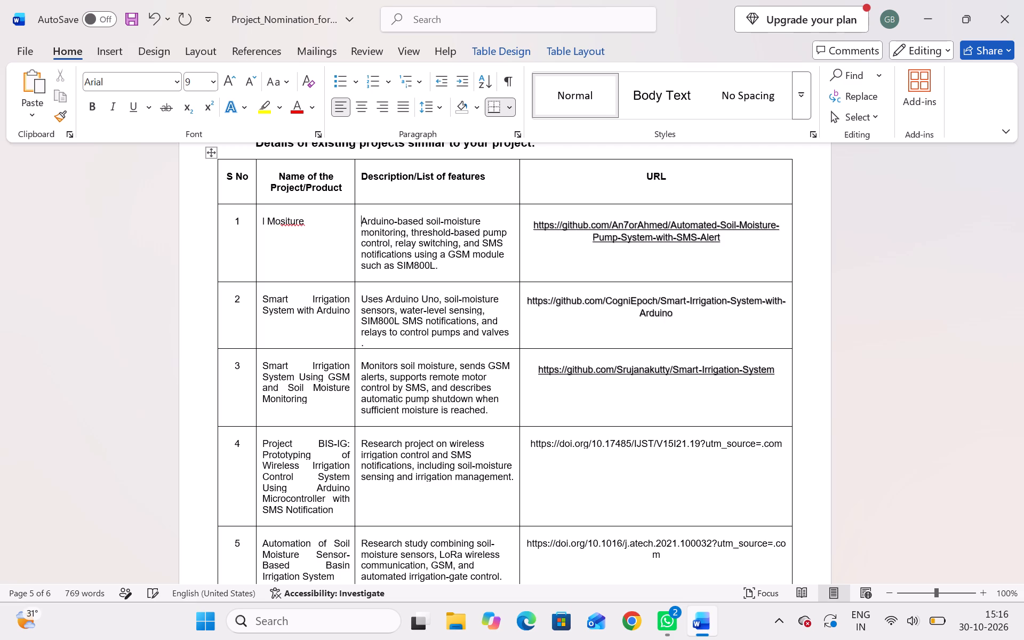
key("Left")
key("Left")
key("Left")
key("BackSpace")
key("BackSpace")
key("BackSpace")
key("BackSpace")
key("BackSpace")
key("BackSpace")
key("BackSpace")
key("BackSpace")
key("BackSpace")
key("BackSpace")
key("BackSpace")
key("BackSpace")
key("BackSpace")
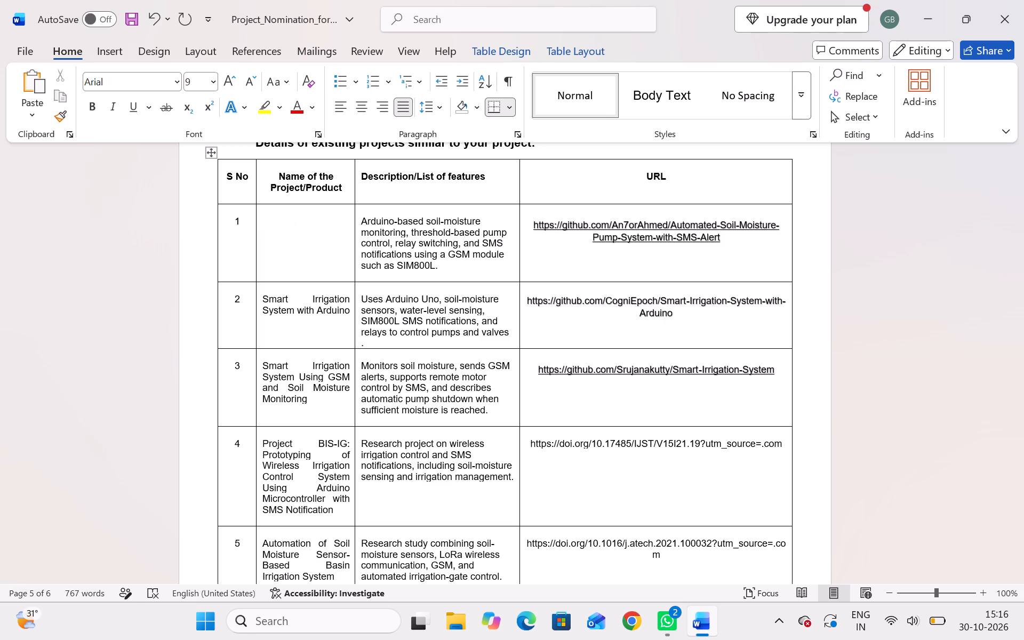
key("Return")
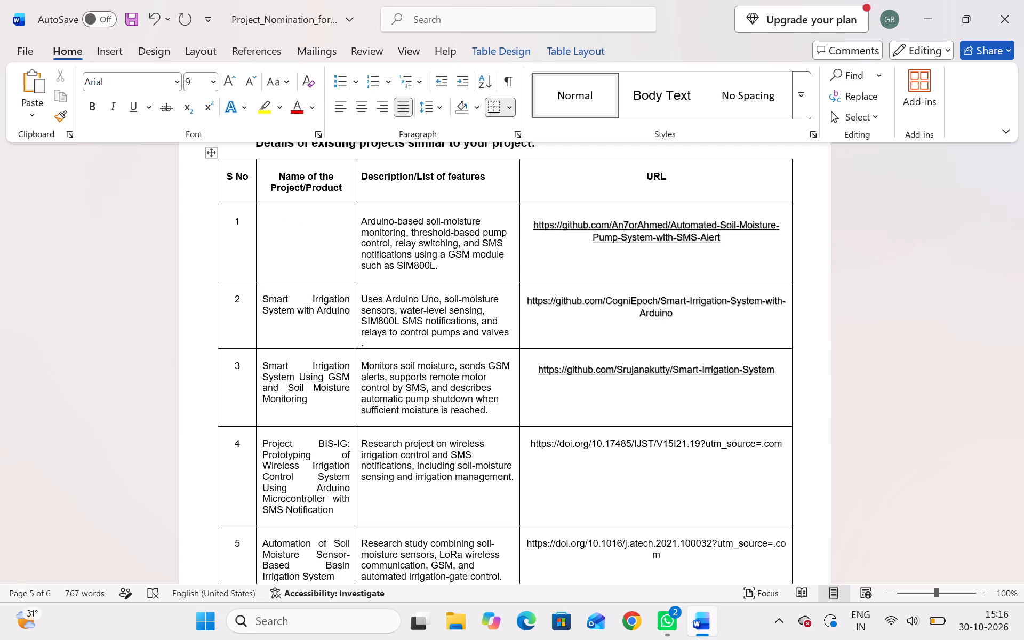
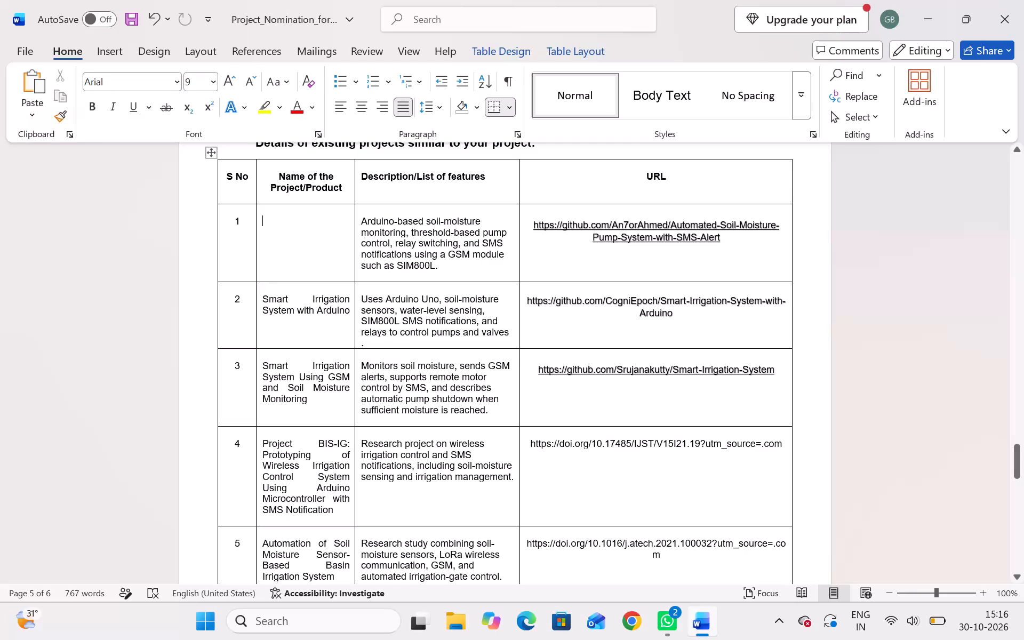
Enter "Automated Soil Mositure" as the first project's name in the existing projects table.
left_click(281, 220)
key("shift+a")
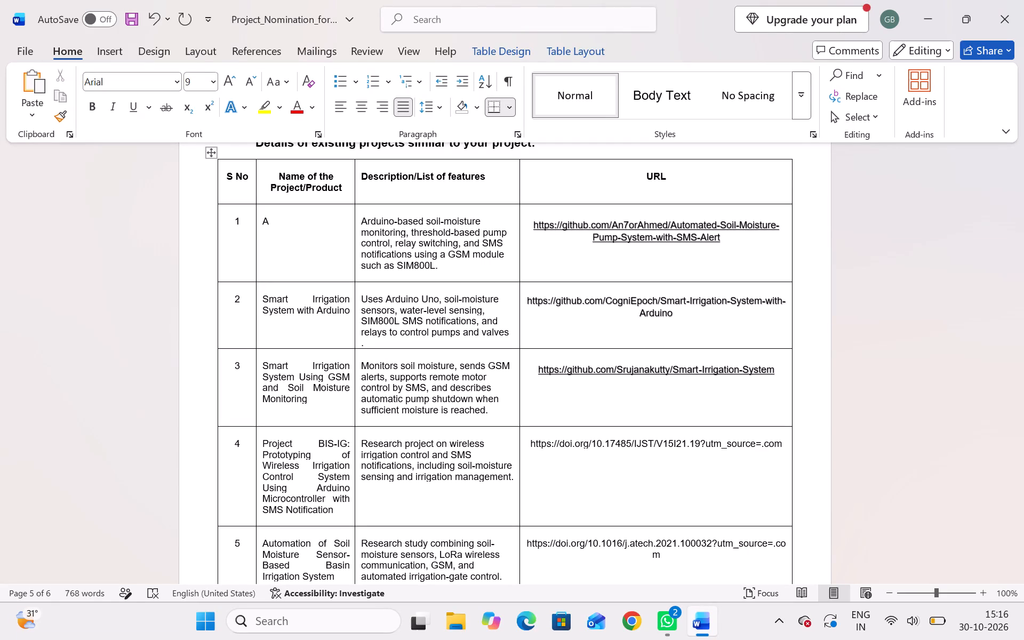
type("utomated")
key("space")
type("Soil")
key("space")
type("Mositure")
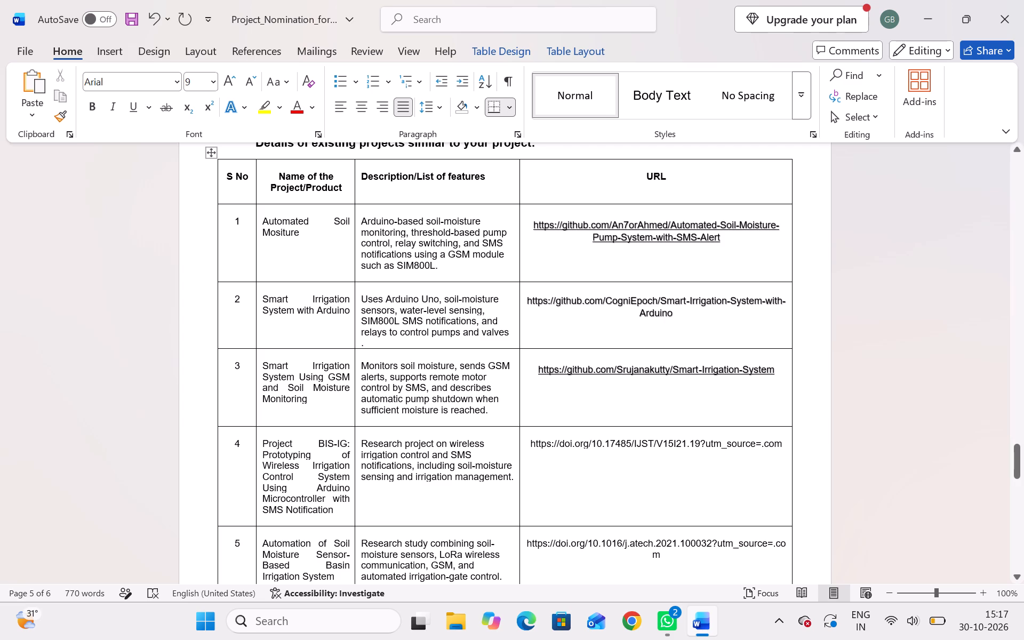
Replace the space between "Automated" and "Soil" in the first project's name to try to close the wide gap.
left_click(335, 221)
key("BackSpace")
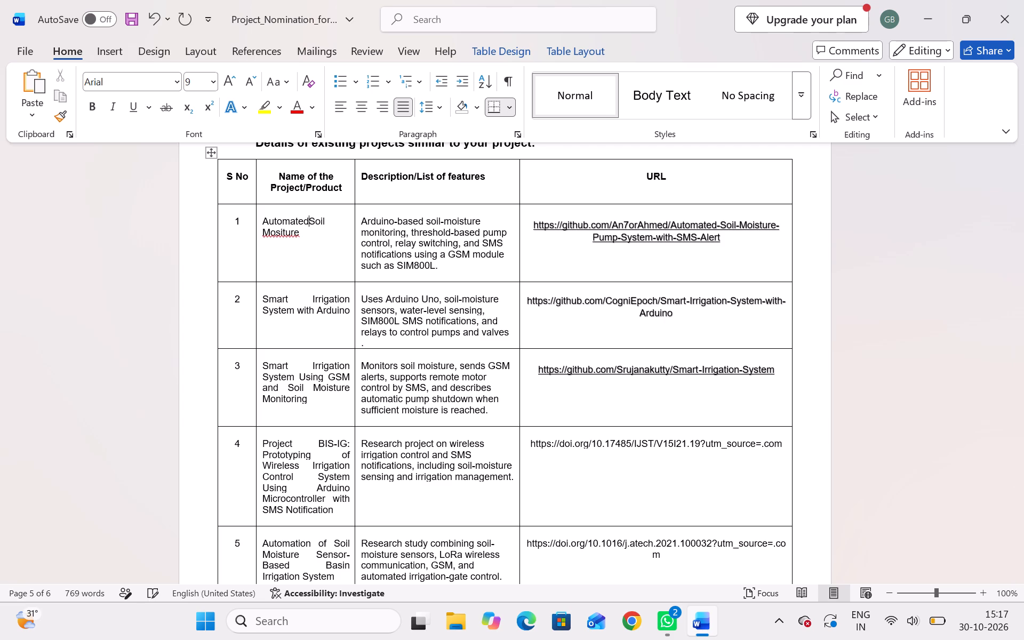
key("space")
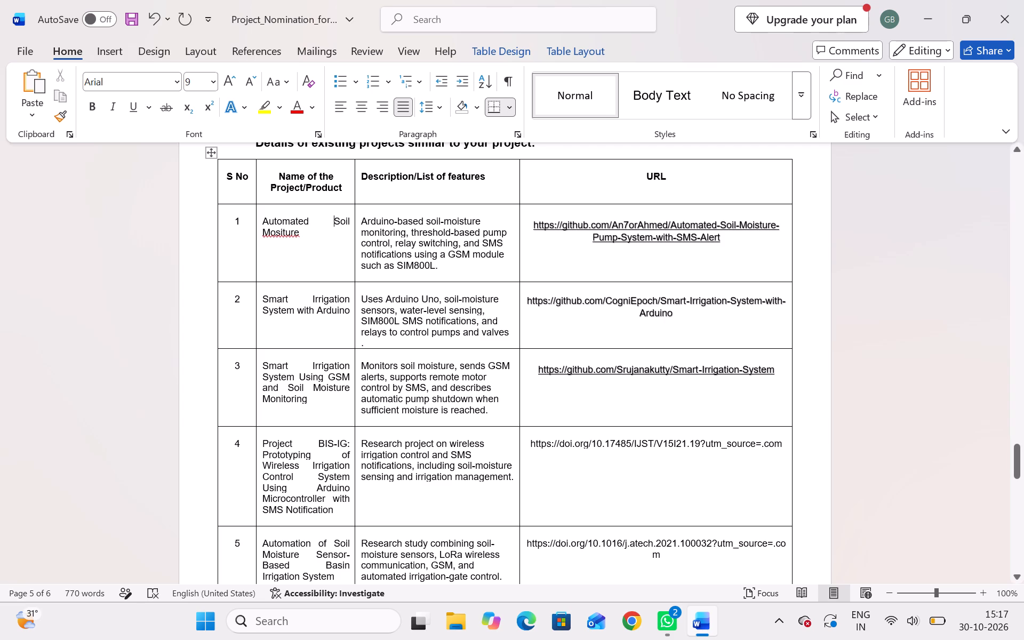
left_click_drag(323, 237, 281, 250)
Undo the recent edits to the first project's name back to "Automated Soil Moisture Pump System with SMS Alert".
key("ctrl+z")
key("ctrl+z")
key("ctrl+z")
key("z")
key("ctrl+z")
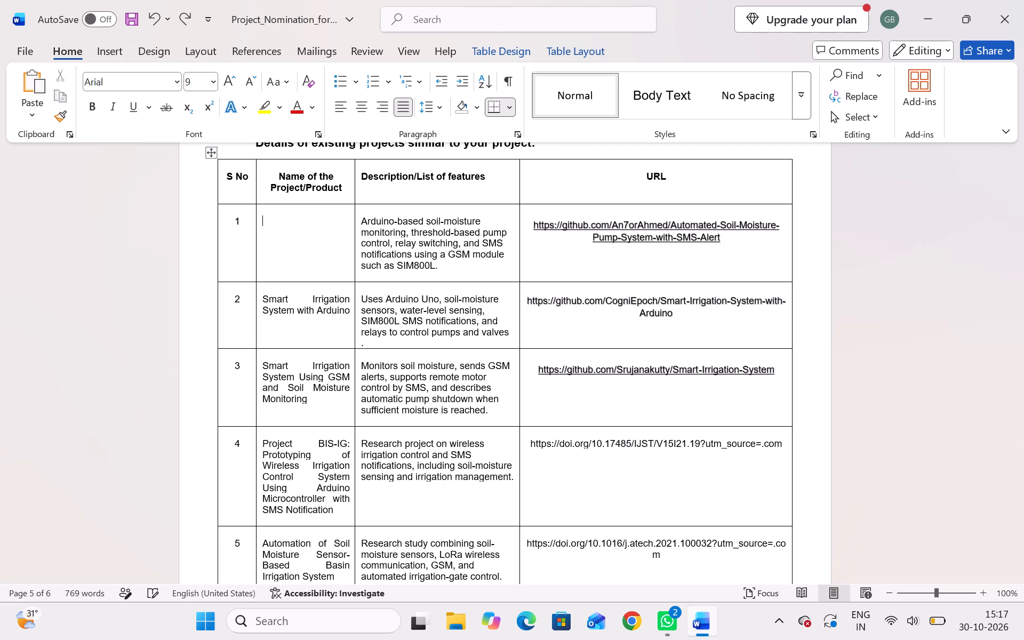
key("ctrl+z")
key("ctrl+z")
key("ctrl+z")
key("ctrl+z")
key("ctrl+z")
key("ctrl+z")
key("ctrl+z")
key("ctrl+z")
key("ctrl+z")
key("ctrl+z")
key("ctrl+z")
key("ctrl+z")
key("ctrl+z")
key("ctrl+z")
key("ctrl+z")
key("ctrl+z")
key("ctrl+z")
key("ctrl+z")
key("ctrl+z")
key("ctrl+z")
key("ctrl+z")
key("ctrl+z")
key("ctrl+z")
key("ctrl+z")
key("ctrl+z")
key("ctrl+z")
key("ctrl+z")
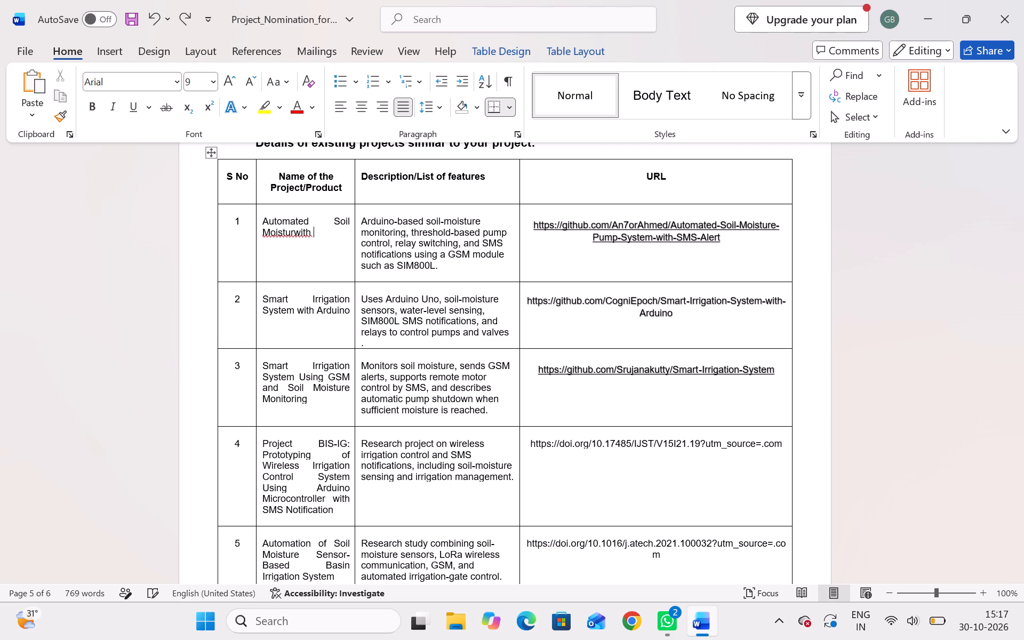
key("ctrl+z")
key("ctrl+z")
key("ctrl+z")
key("ctrl+z")
key("ctrl+z")
key("ctrl+z")
key("ctrl+z")
key("ctrl+z")
key("ctrl+z")
key("ctrl+z")
key("ctrl+z")
key("ctrl+z")
key("ctrl+z")
key("ctrl+z")
key("ctrl+z")
key("ctrl+z")
key("ctrl+z")
key("ctrl+z")
key("ctrl+z")
key("ctrl+z")
key("ctrl+z")
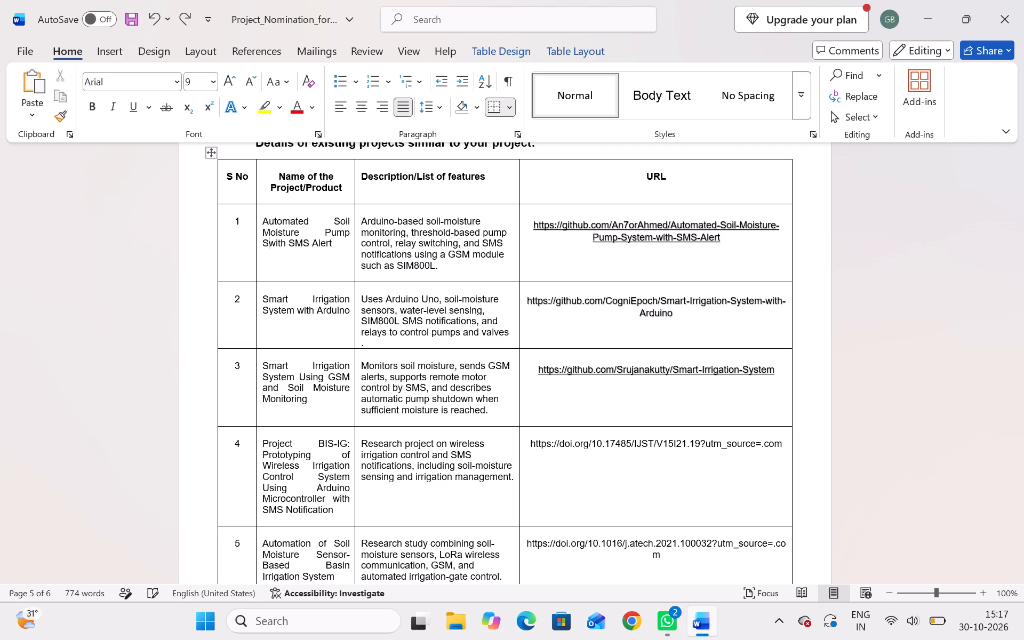
key("ctrl+z")
type("zzzz")
key("ctrl+z")
key("ctrl+z")
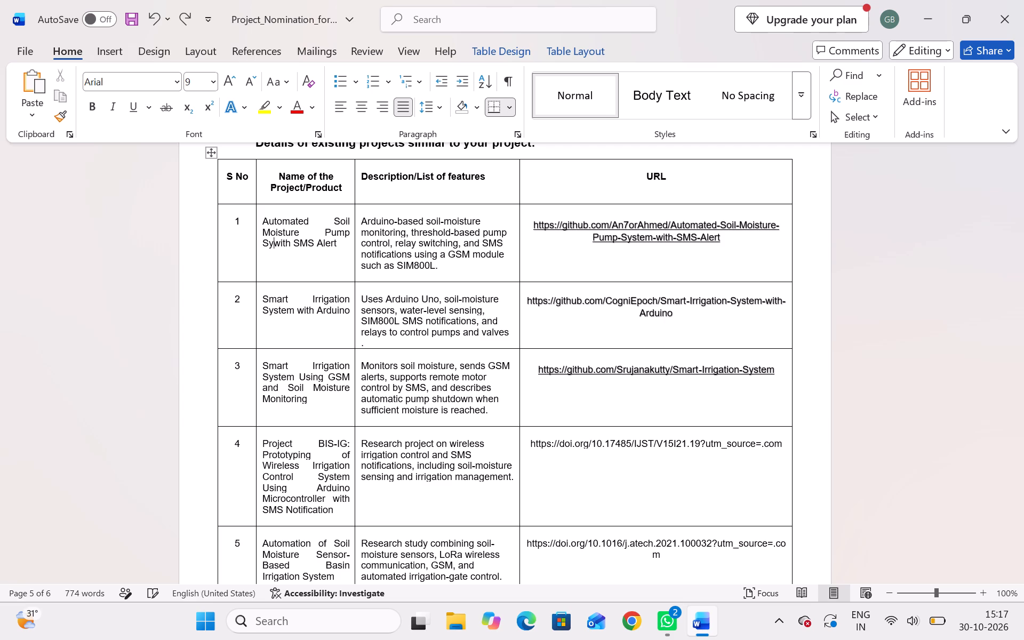
key("ctrl+z")
key("z")
key("ctrl+z")
key("ctrl+z")
key("z")
key("ctrl+z")
key("z")
key("ctrl+z")
type("zzzzz")
key("ctrl+z")
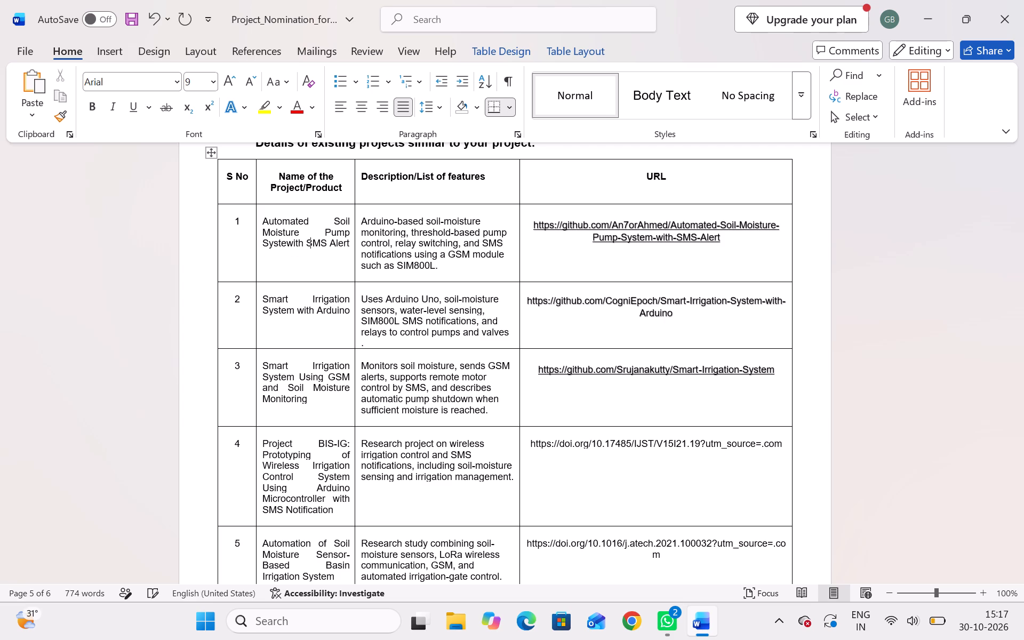
key("ctrl+z")
key("ctrl+z")
key("ctrl+z")
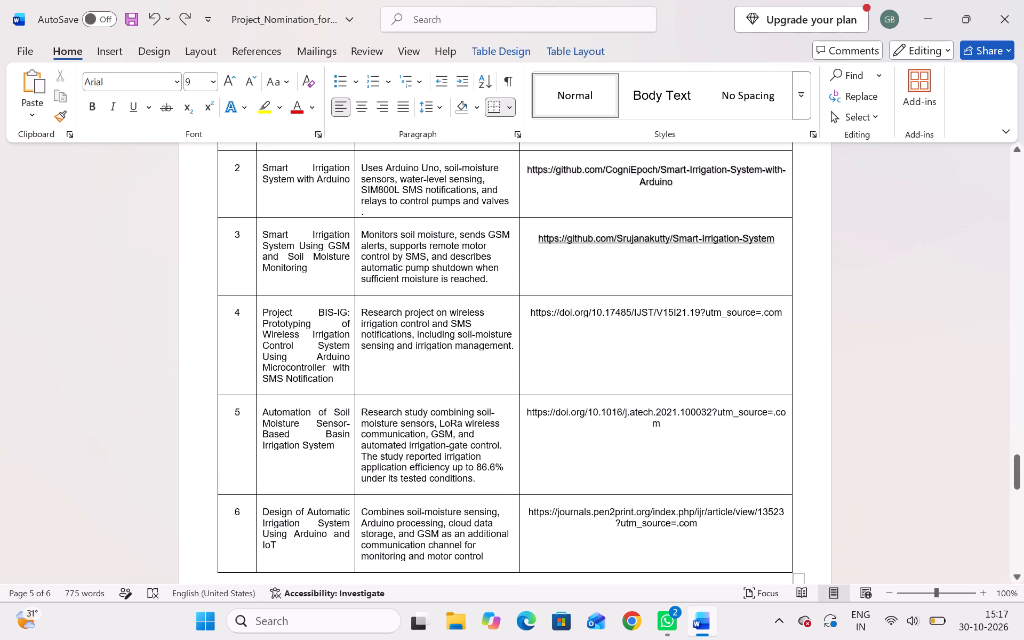
Left-align the first project's name in the existing projects table.
scroll(281, 250, "up", 1)
left_click_drag(308, 268, 286, 221)
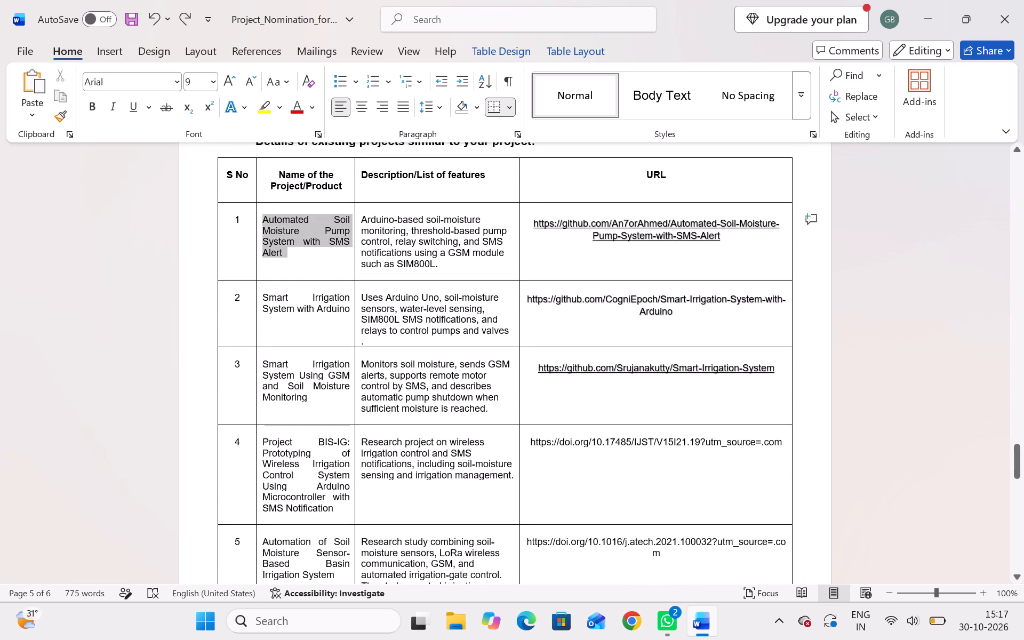
left_click_drag(286, 221, 274, 206)
left_click(376, 106)
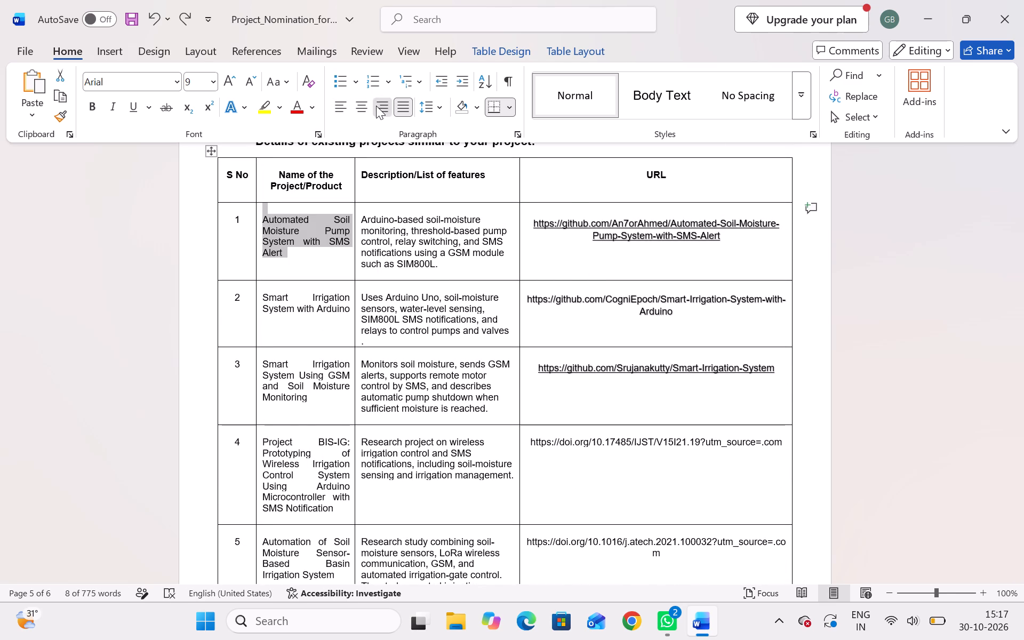
left_click(361, 105)
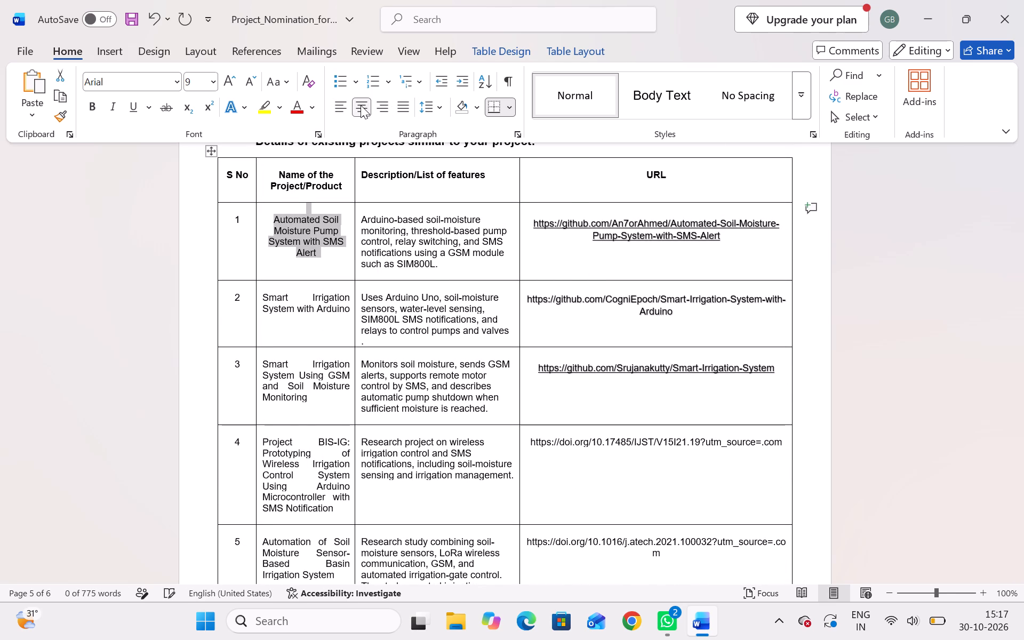
left_click(342, 104)
Left-align the project names in rows 2 to 6 of the existing projects table.
left_click(335, 294)
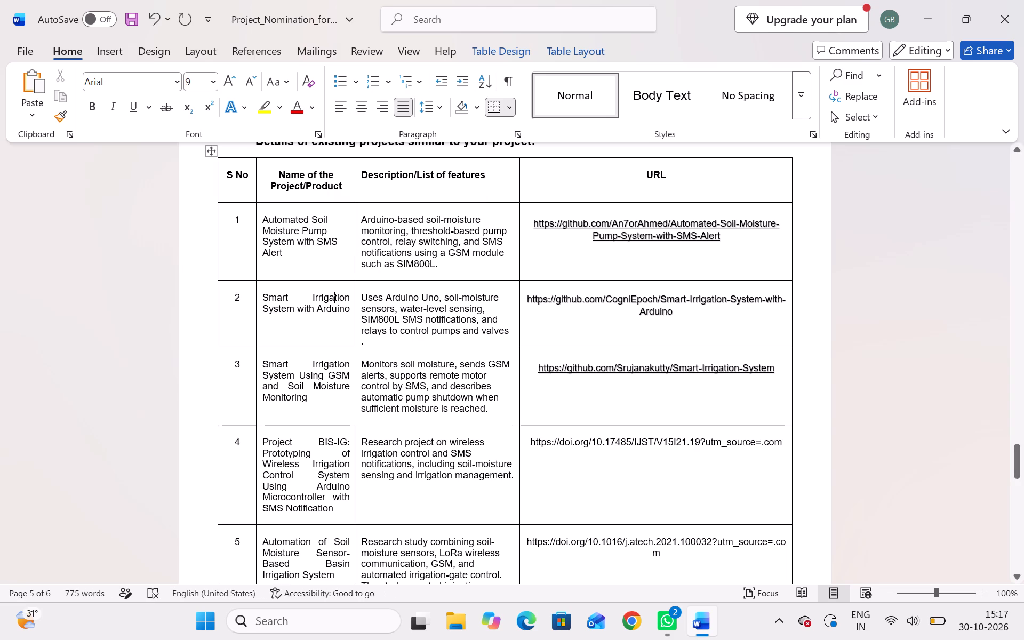
scroll(324, 553, "down", 1)
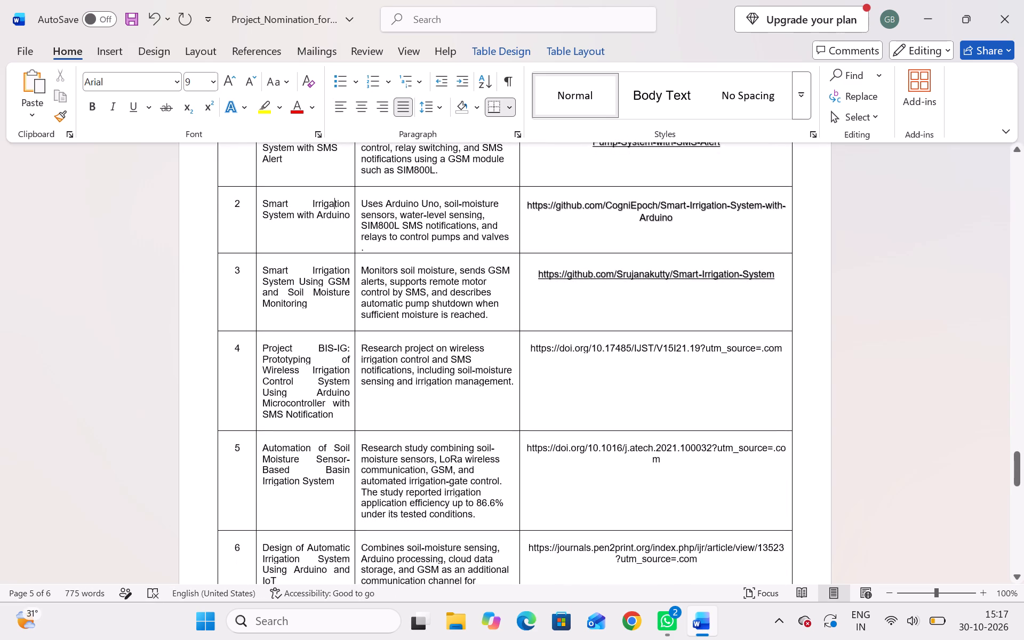
scroll(329, 510, "down", 1)
left_click_drag(329, 510, 291, 149)
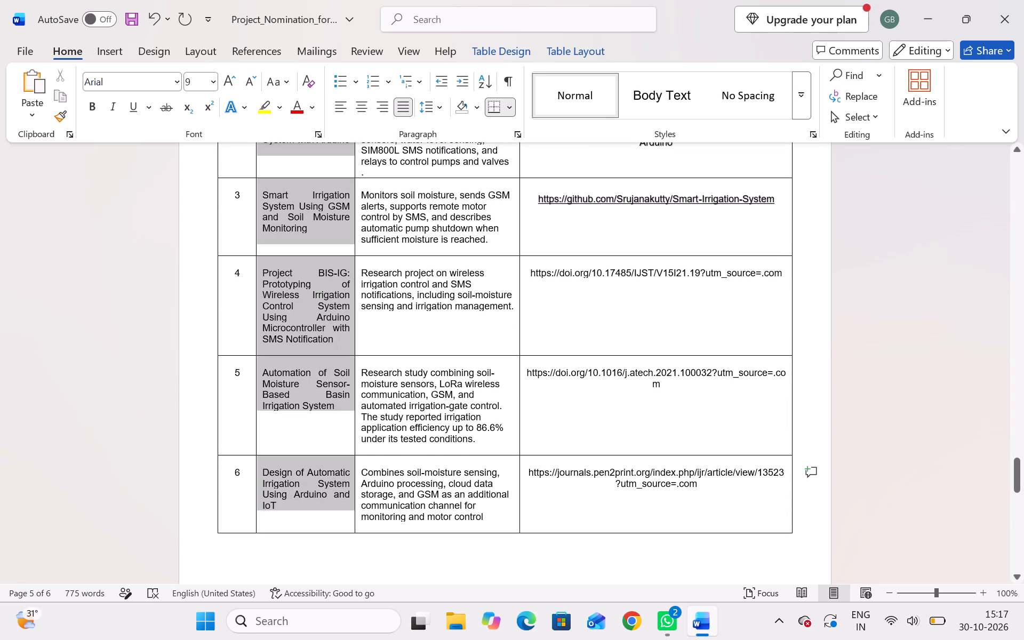
left_click_drag(291, 149, 291, 166)
scroll(291, 166, "up", 1)
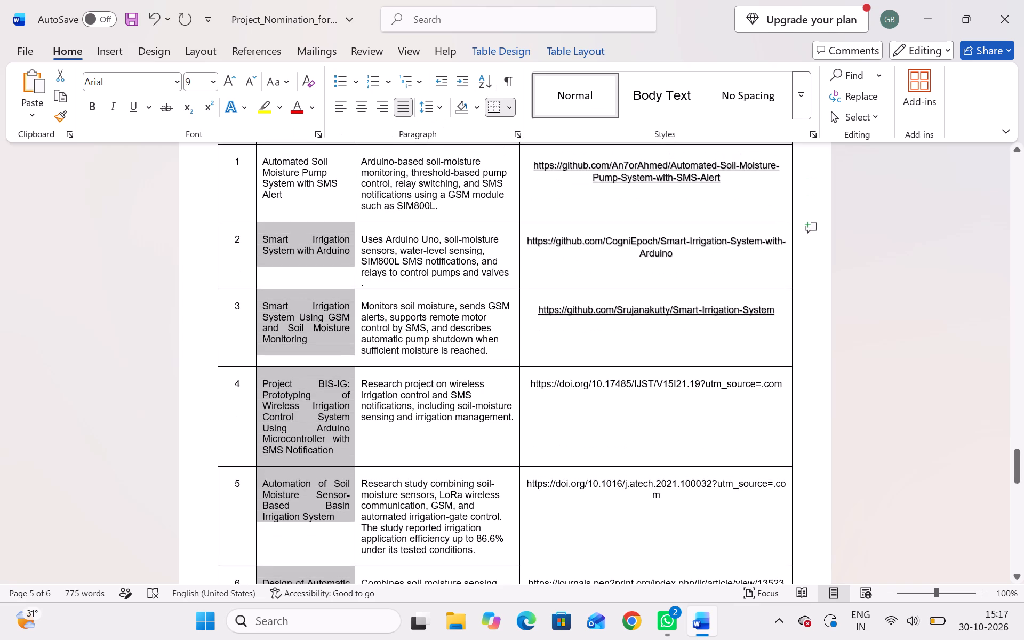
left_click(341, 107)
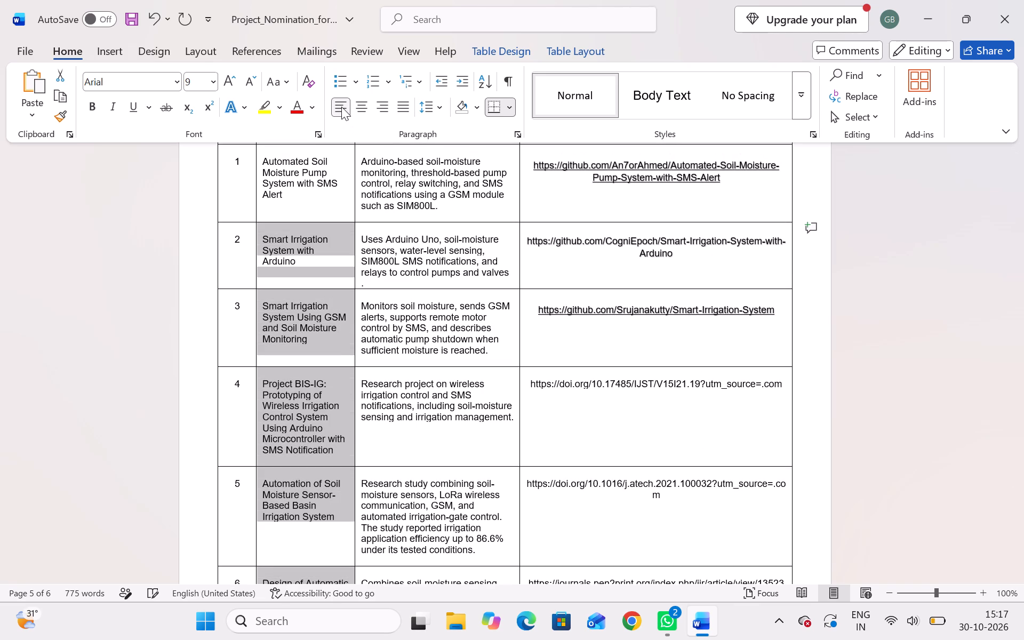
left_click(386, 326)
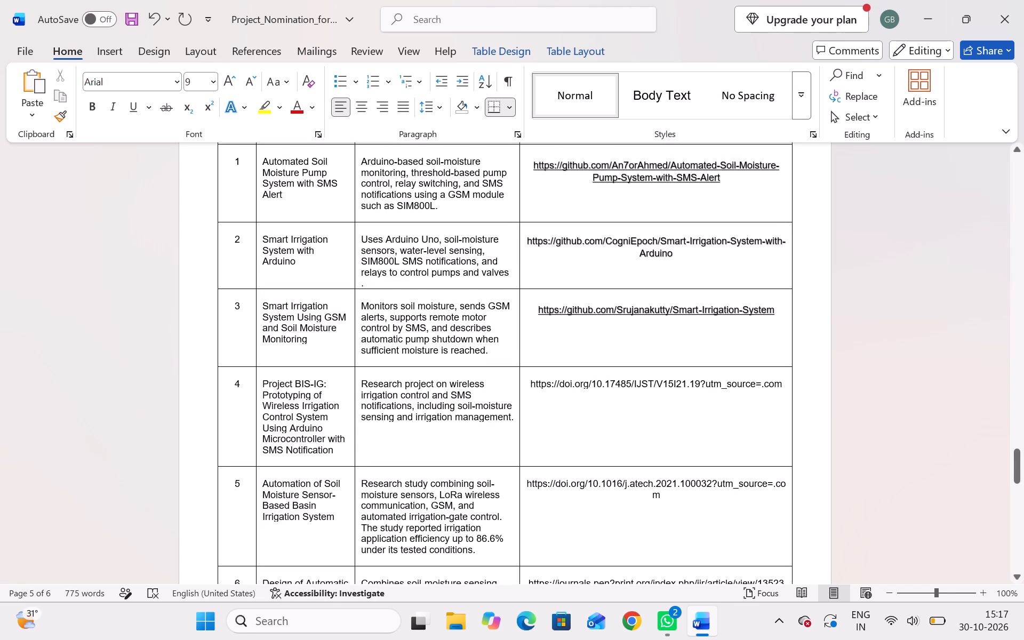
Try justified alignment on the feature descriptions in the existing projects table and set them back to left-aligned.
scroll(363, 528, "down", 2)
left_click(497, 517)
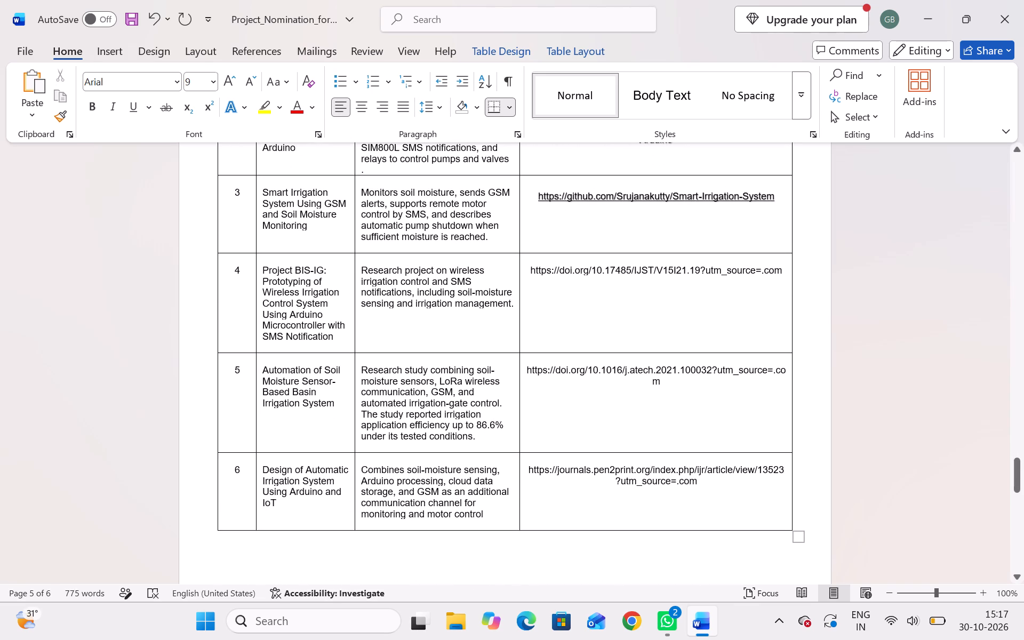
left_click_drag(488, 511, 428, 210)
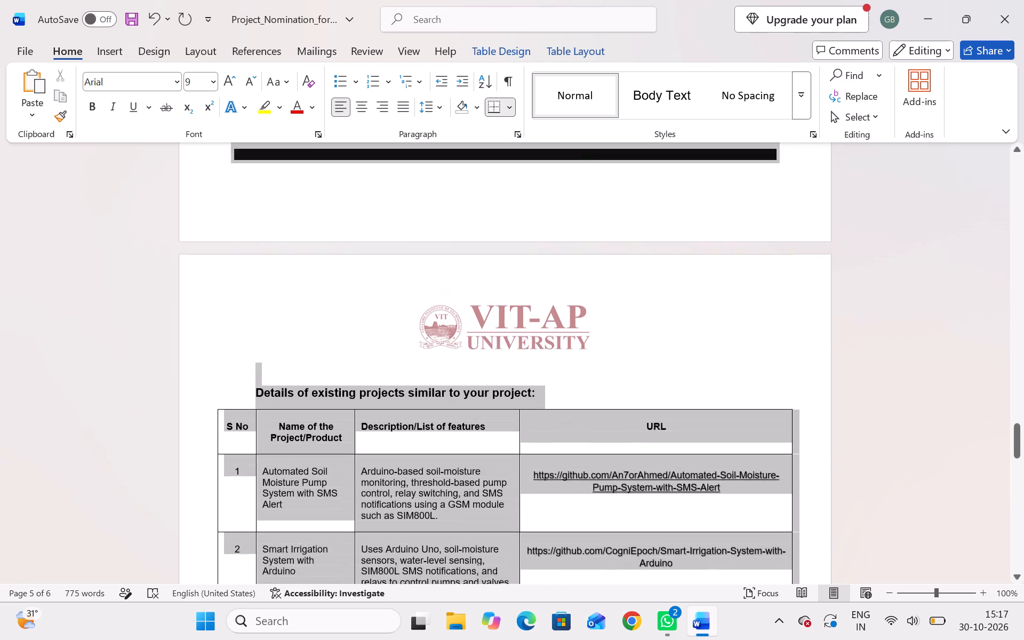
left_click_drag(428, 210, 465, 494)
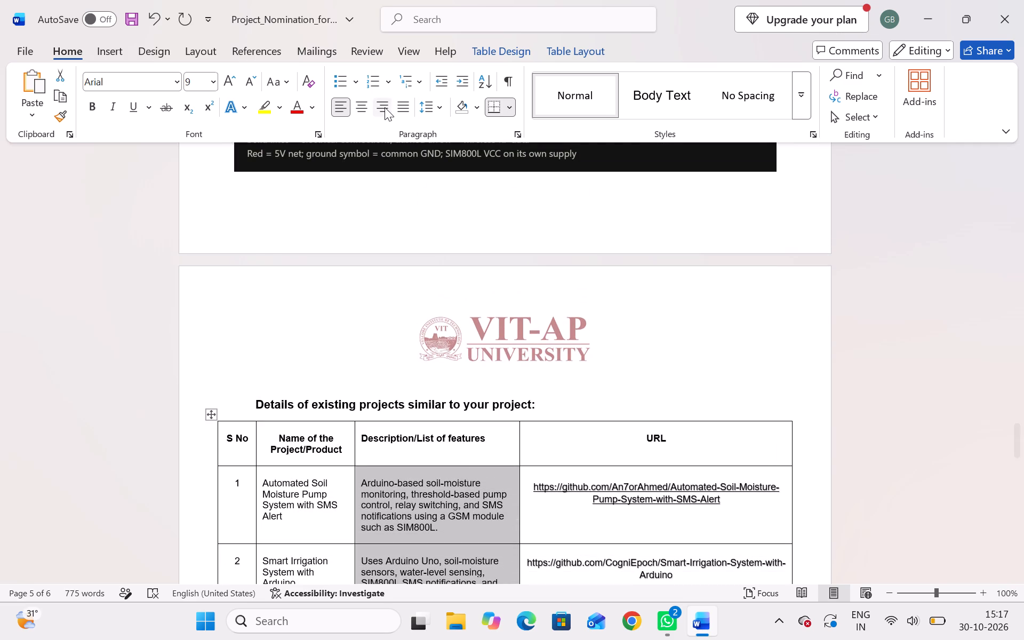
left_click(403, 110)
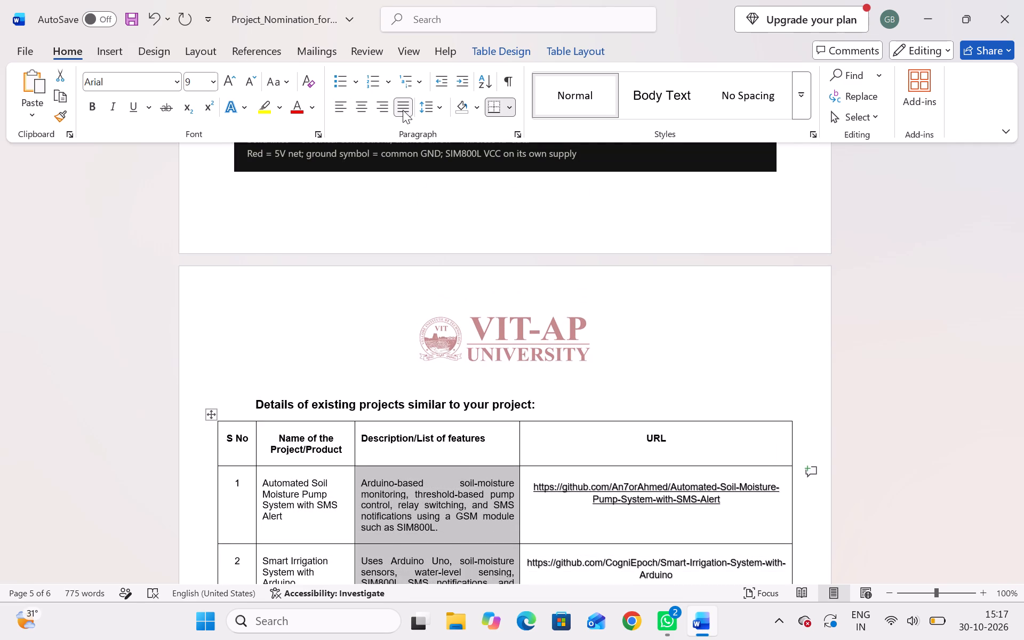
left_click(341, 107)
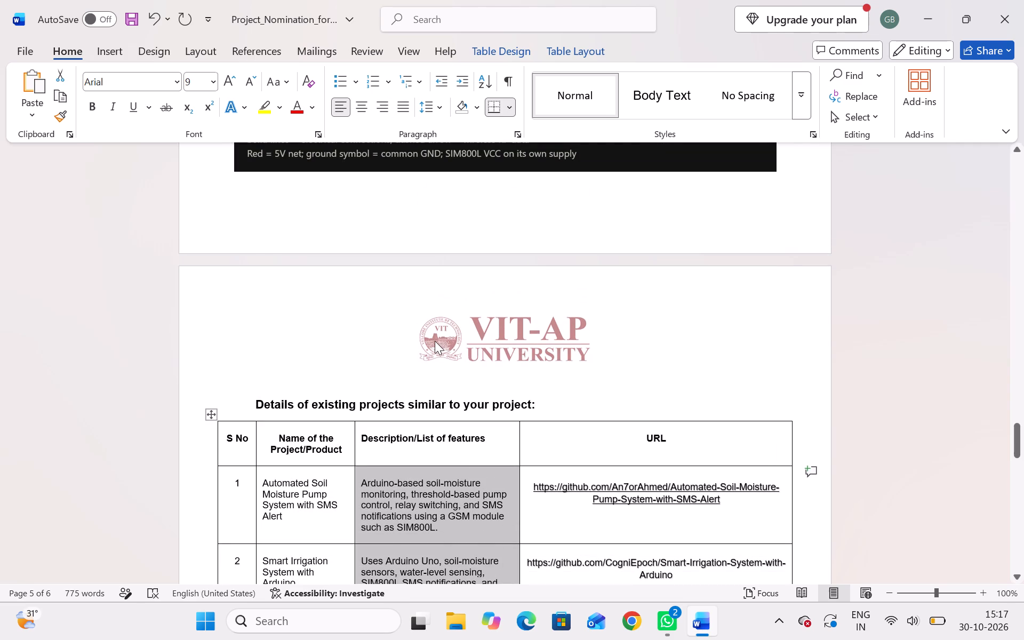
Left-align the descriptions in rows 3 to 6 of the feature table, from Flow-Based Dry-Run Protection to Integrated Motor and Water-Flow Status.
scroll(435, 341, "down", 9)
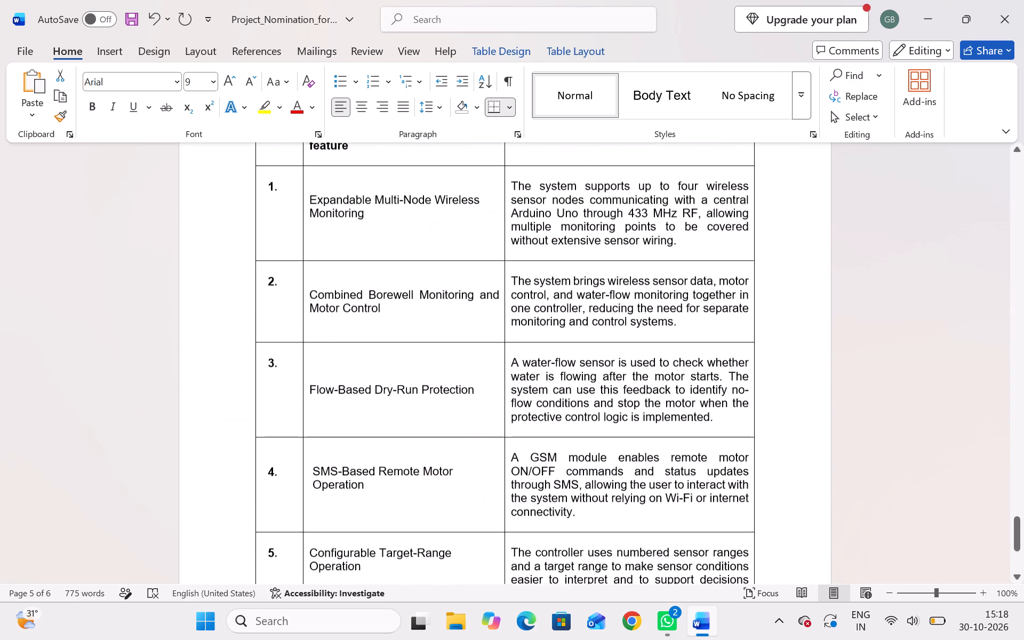
scroll(434, 334, "down", 2)
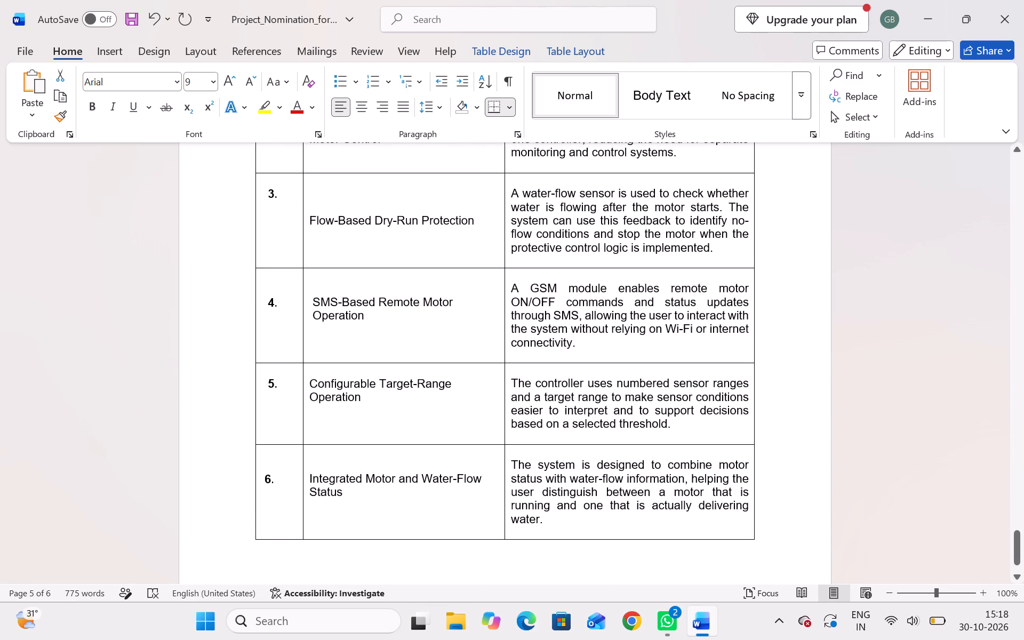
left_click_drag(569, 525, 545, 235)
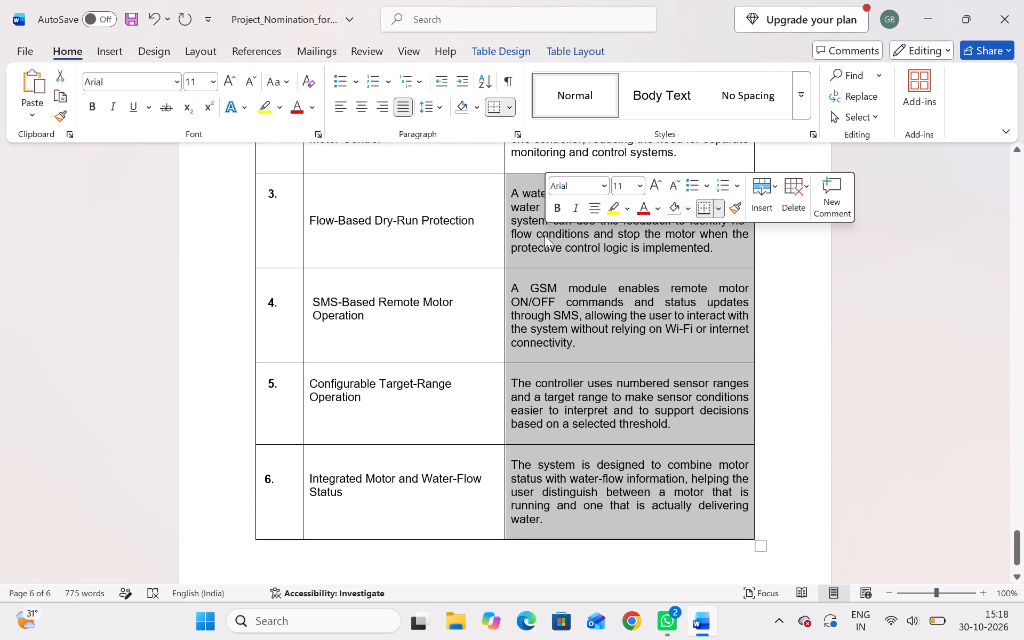
left_click(338, 101)
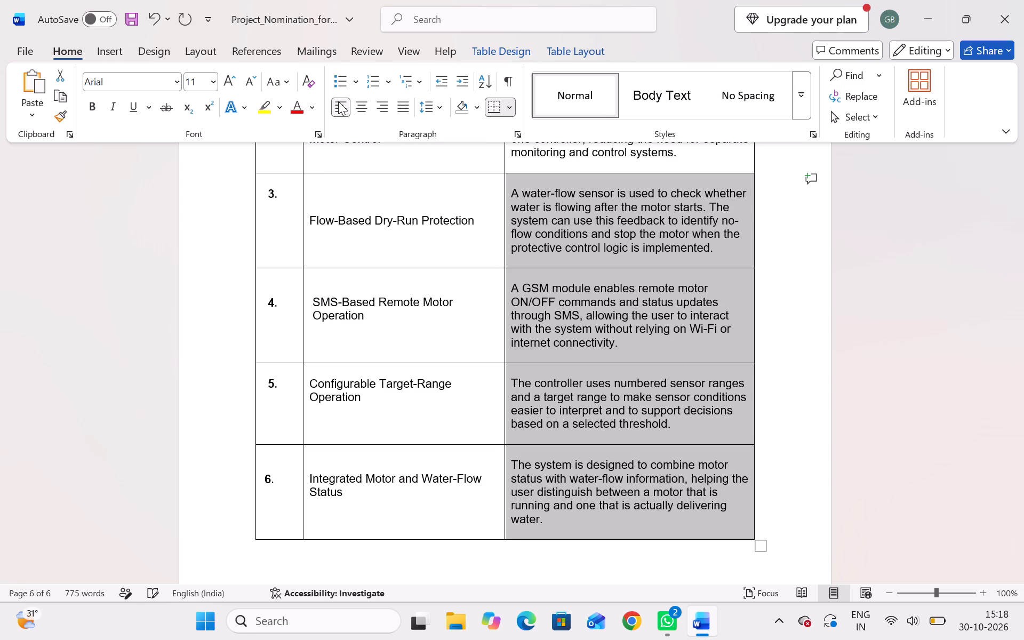
Left-align the descriptions in rows 1 and 2 of the feature table, Expandable Multi-Node Wireless Monitoring and Combined Borewell Monitoring and Motor Control.
scroll(503, 365, "up", 2)
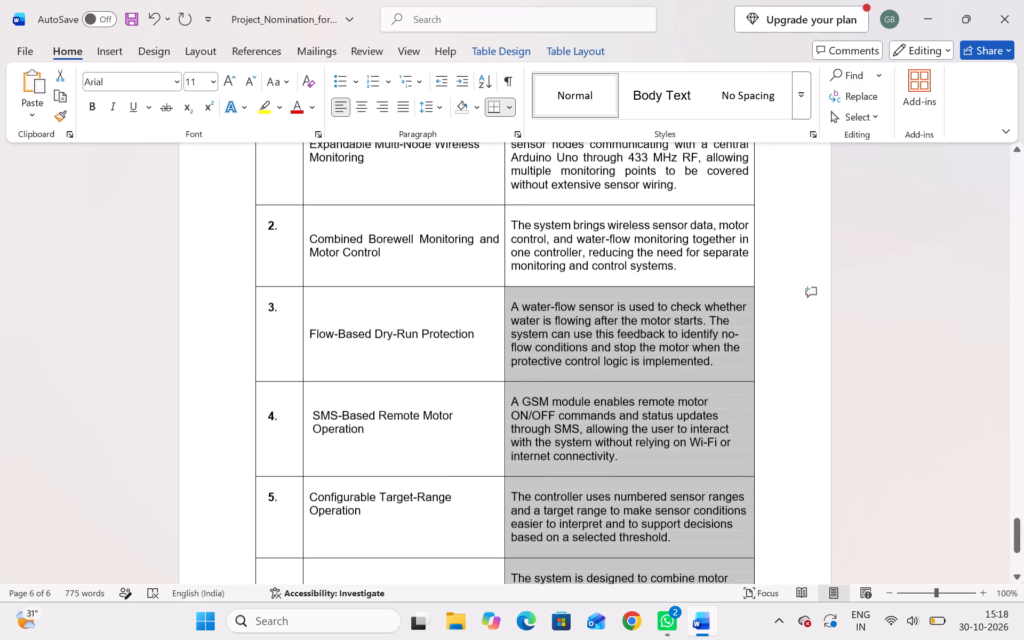
scroll(503, 365, "up", 1)
left_click_drag(685, 308, 654, 193)
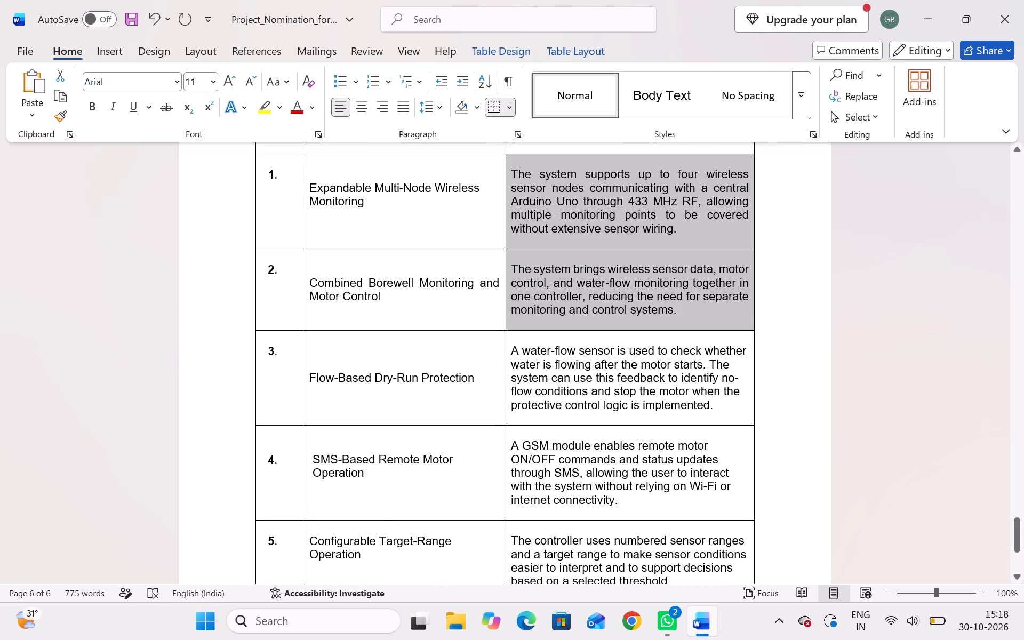
left_click_drag(654, 193, 610, 155)
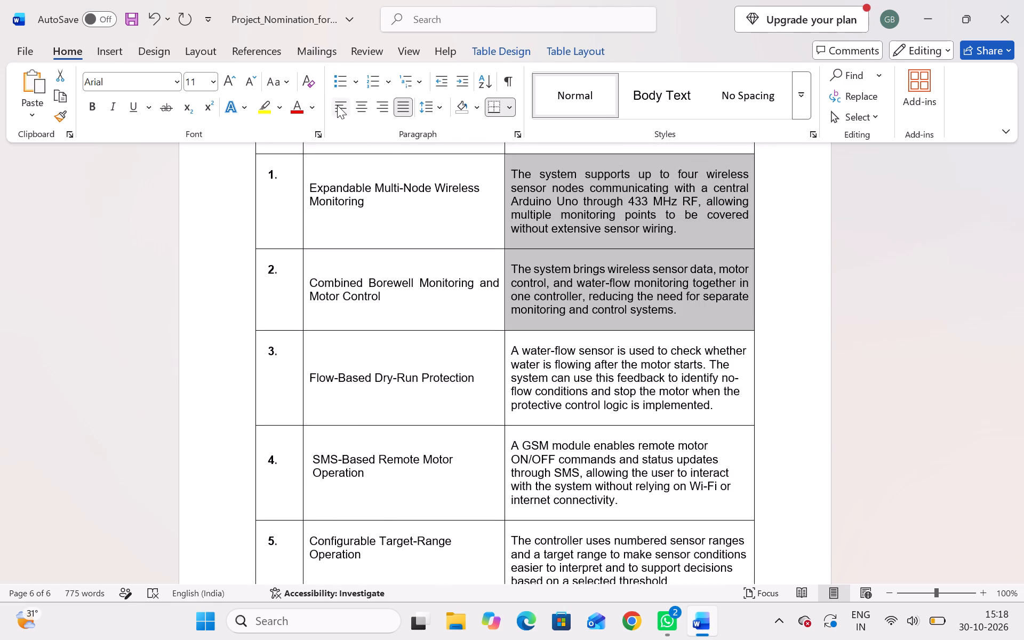
left_click(337, 105)
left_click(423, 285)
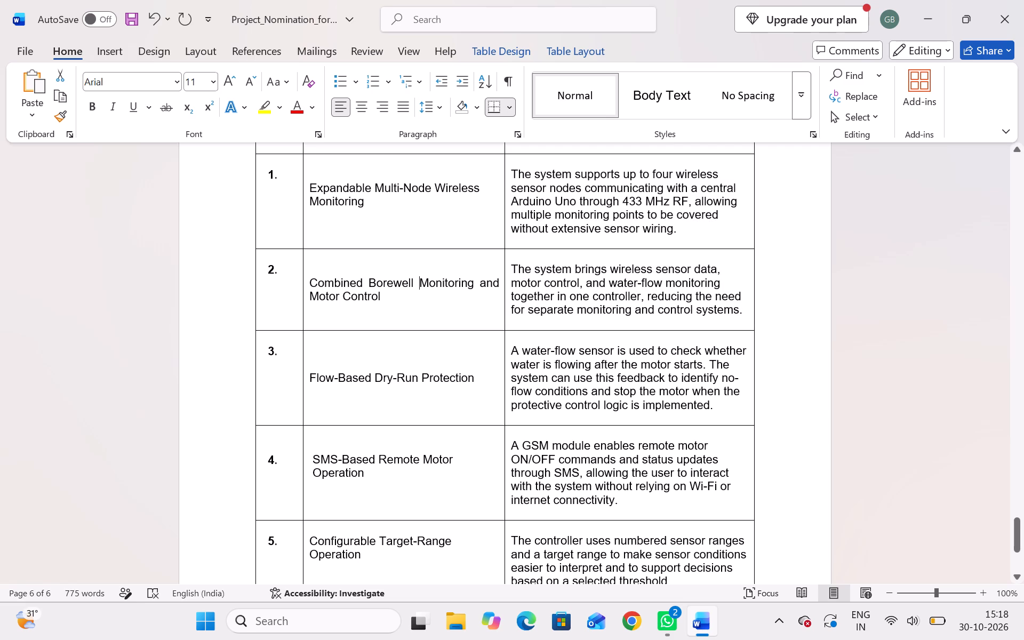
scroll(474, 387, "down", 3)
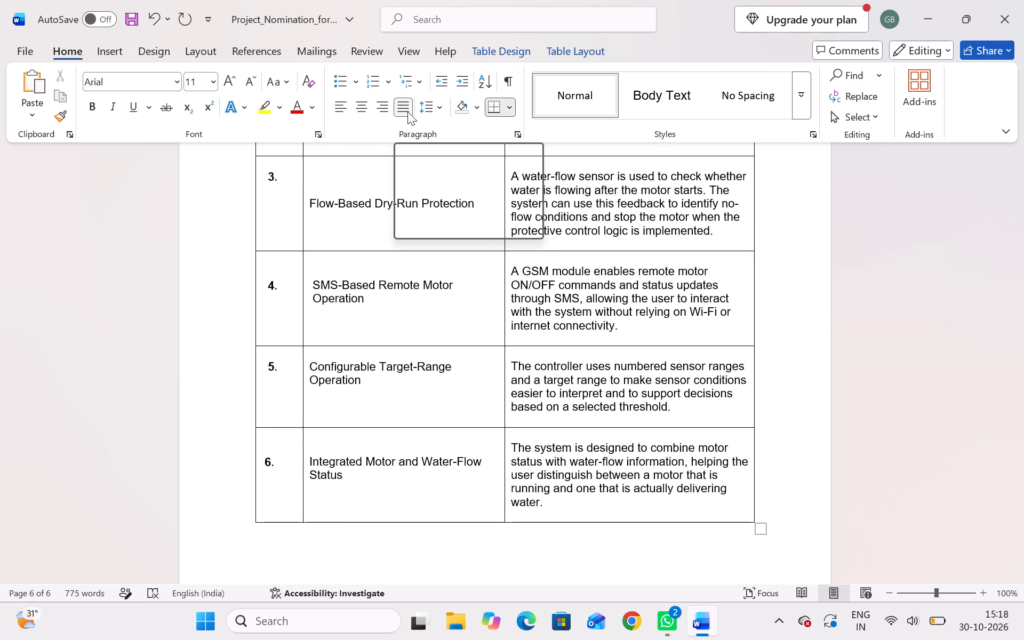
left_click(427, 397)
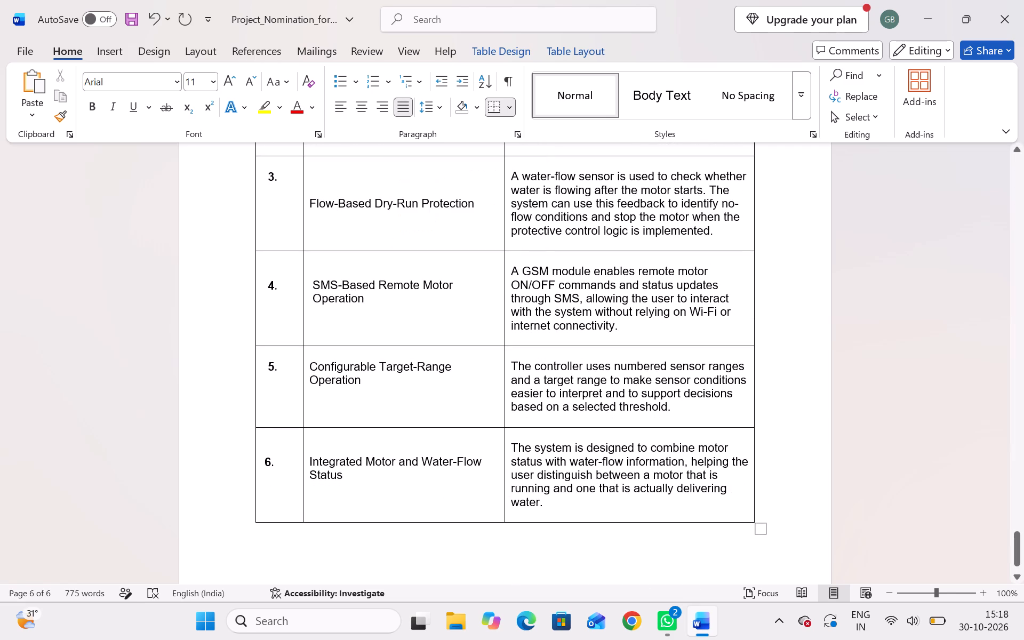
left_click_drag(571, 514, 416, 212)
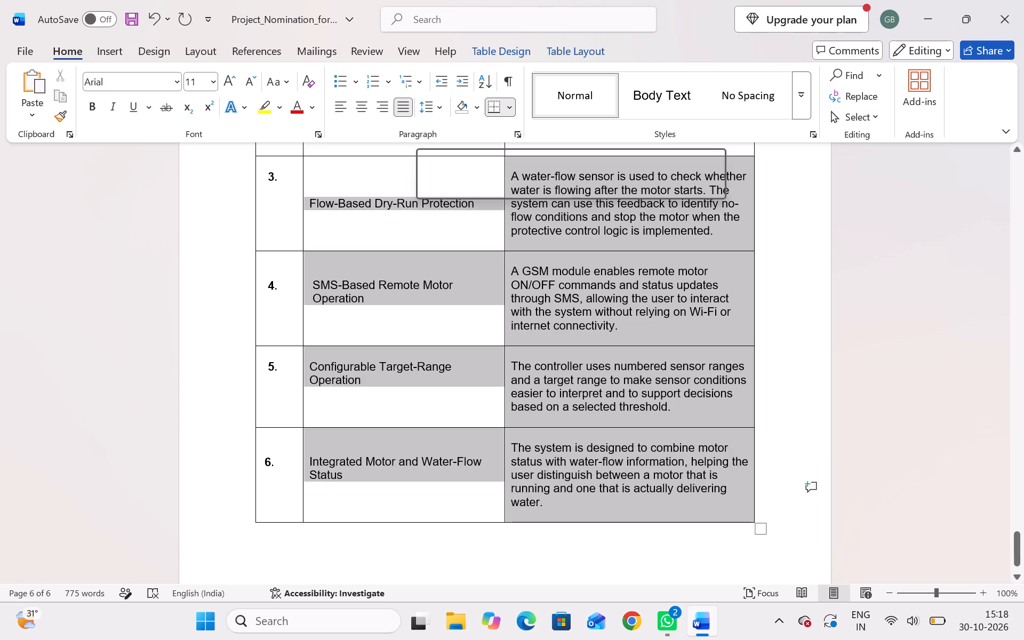
Left-align all text from the existing projects table's Name of the Project/Product header through the end of the feature table.
scroll(416, 212, "down", 1)
scroll(427, 495, "up", 8)
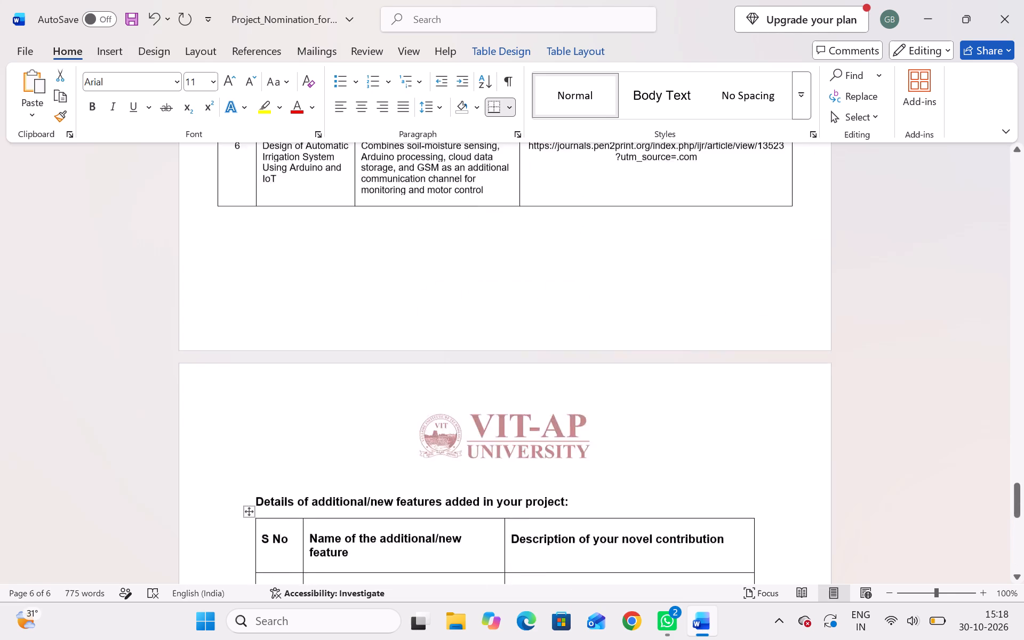
scroll(427, 495, "up", 9)
scroll(427, 495, "down", 2)
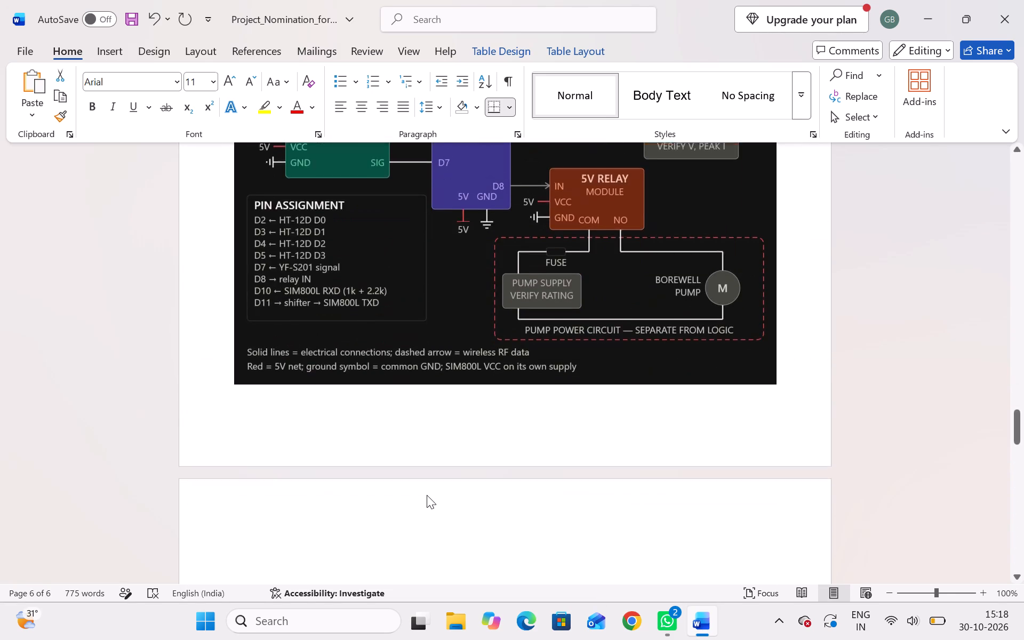
scroll(427, 495, "down", 2)
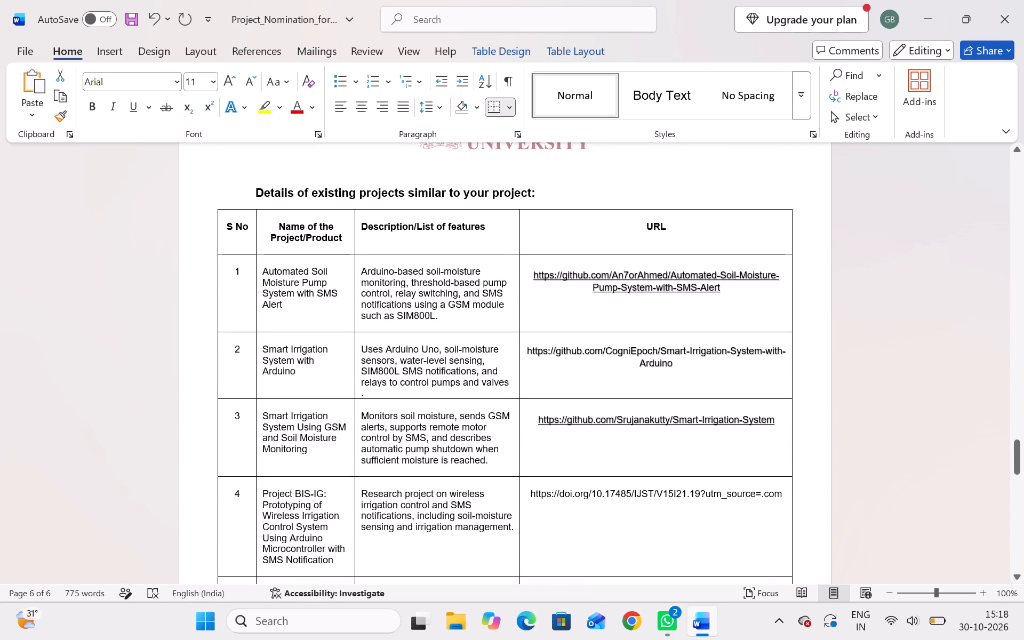
left_click_drag(266, 222, 462, 395)
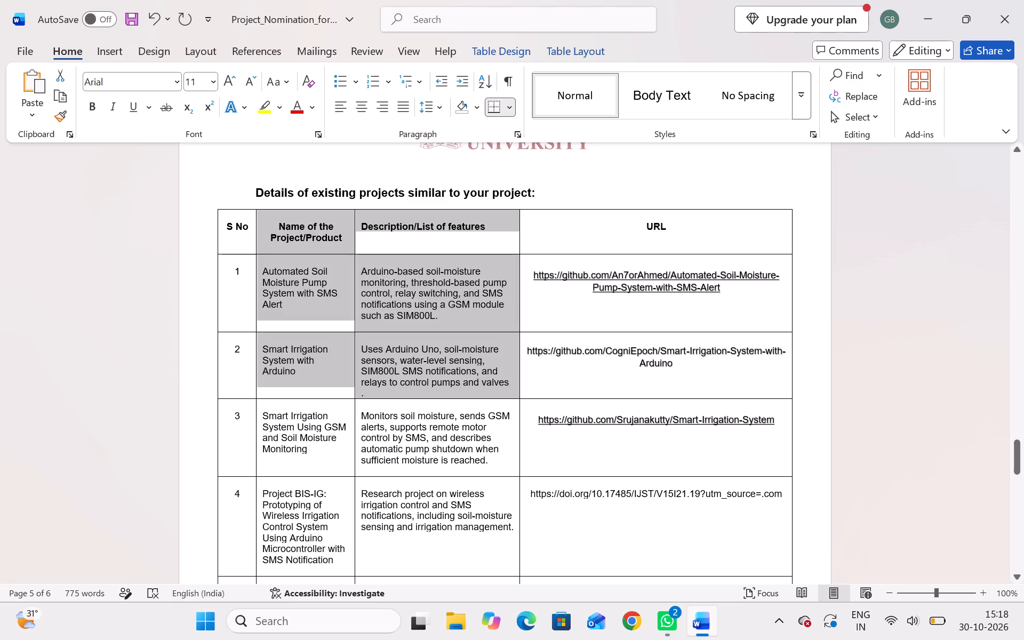
left_click_drag(462, 395, 626, 630)
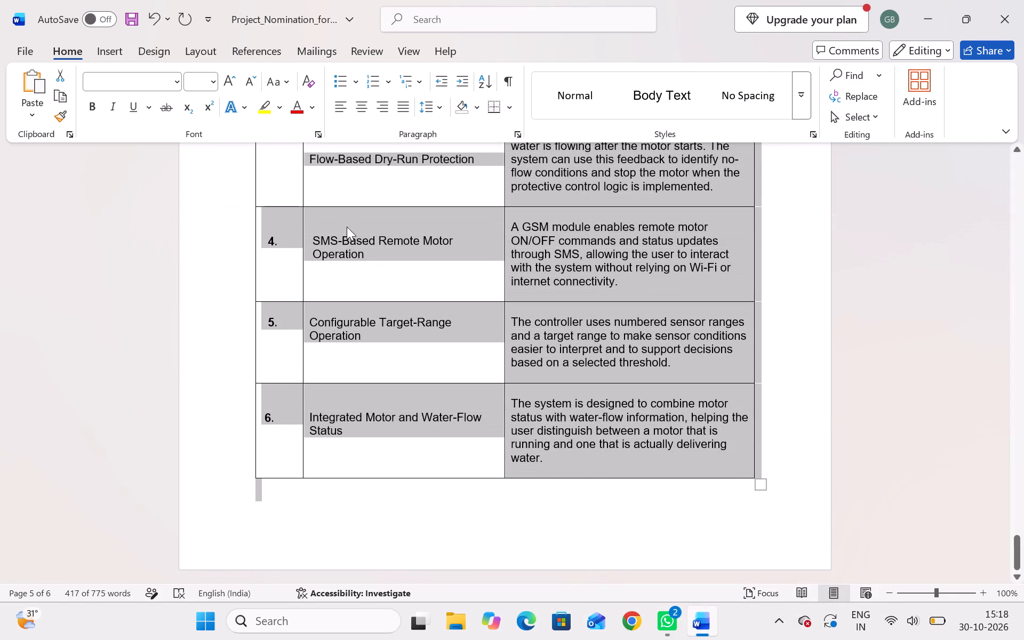
left_click(342, 107)
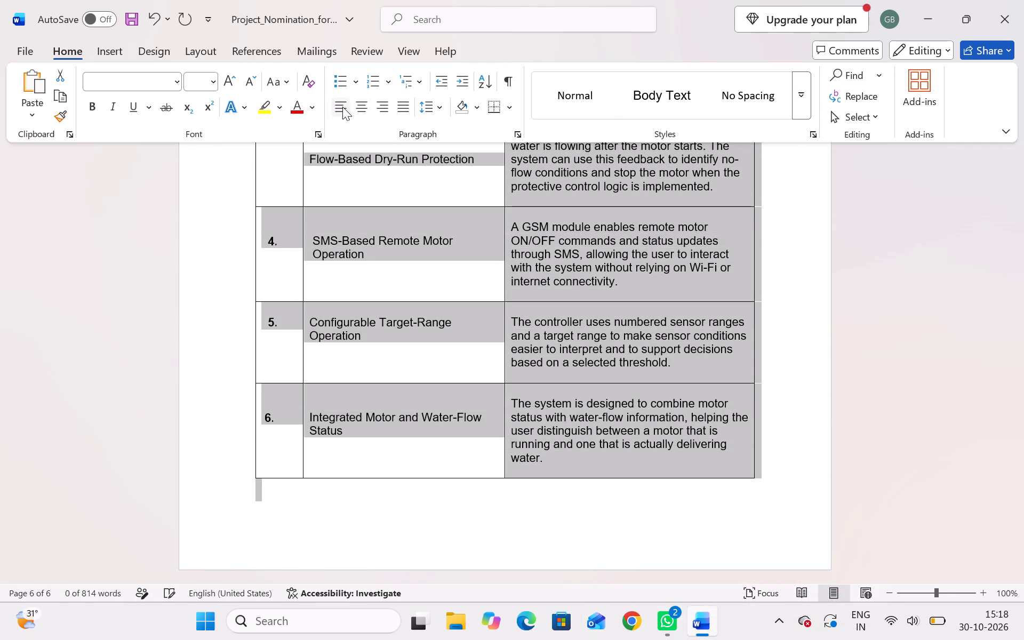
left_click(342, 107)
double_click(342, 107)
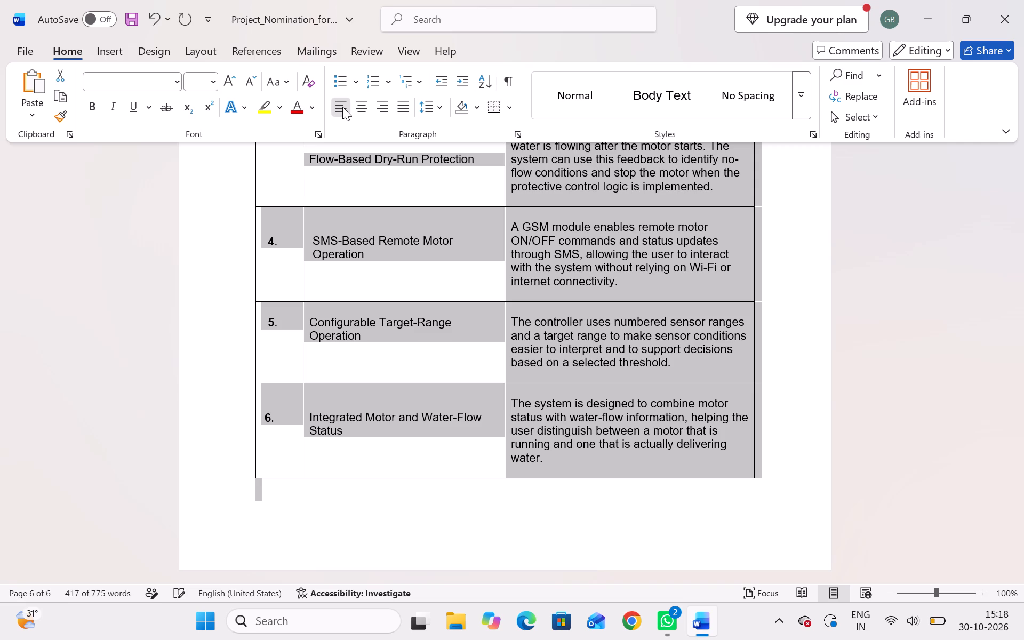
left_click(228, 251)
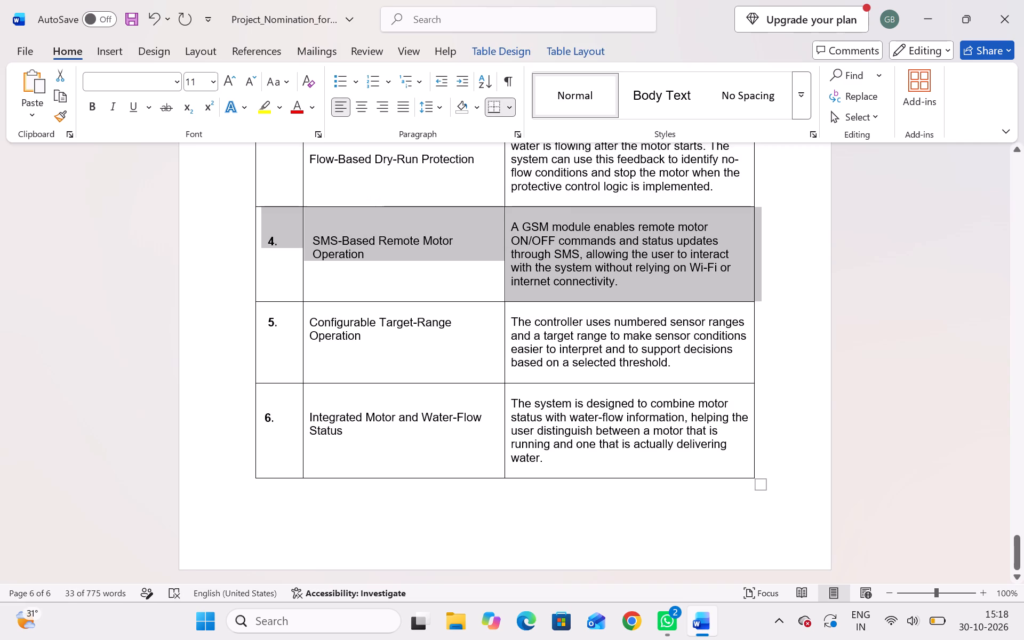
left_click(211, 283)
left_click(211, 283)
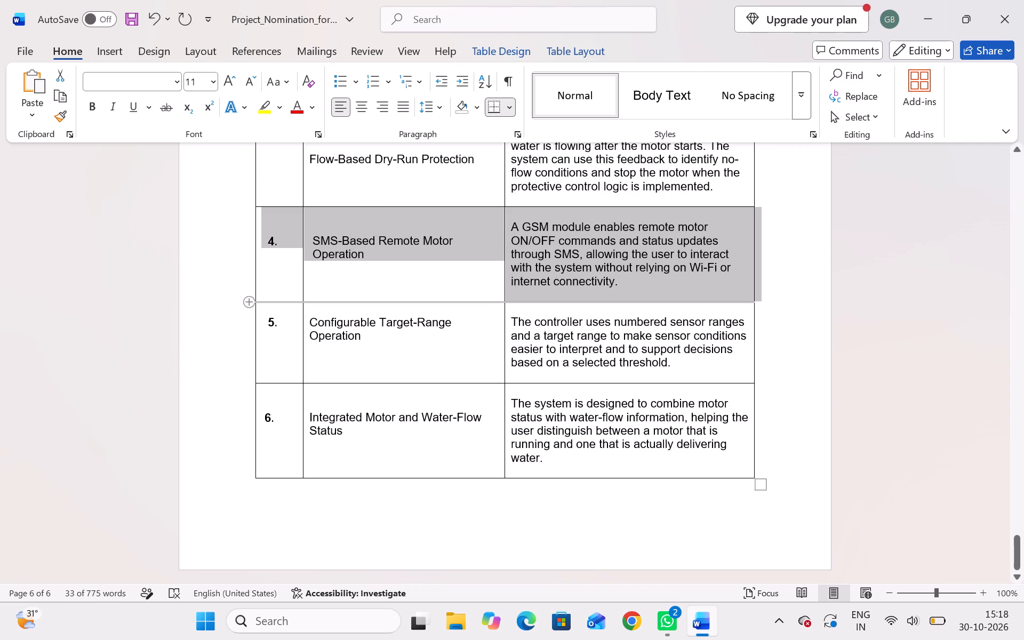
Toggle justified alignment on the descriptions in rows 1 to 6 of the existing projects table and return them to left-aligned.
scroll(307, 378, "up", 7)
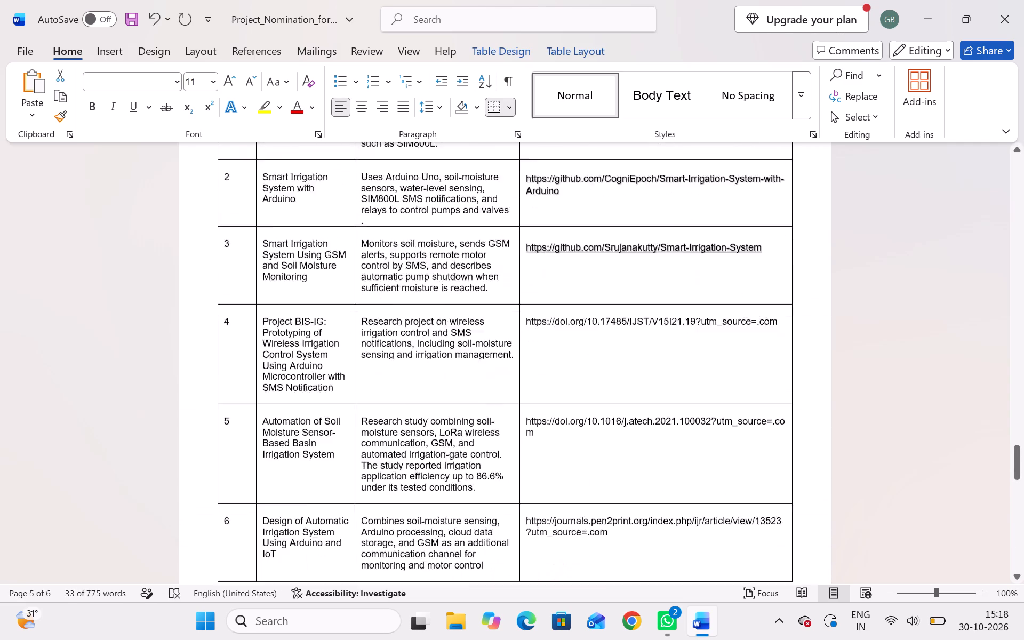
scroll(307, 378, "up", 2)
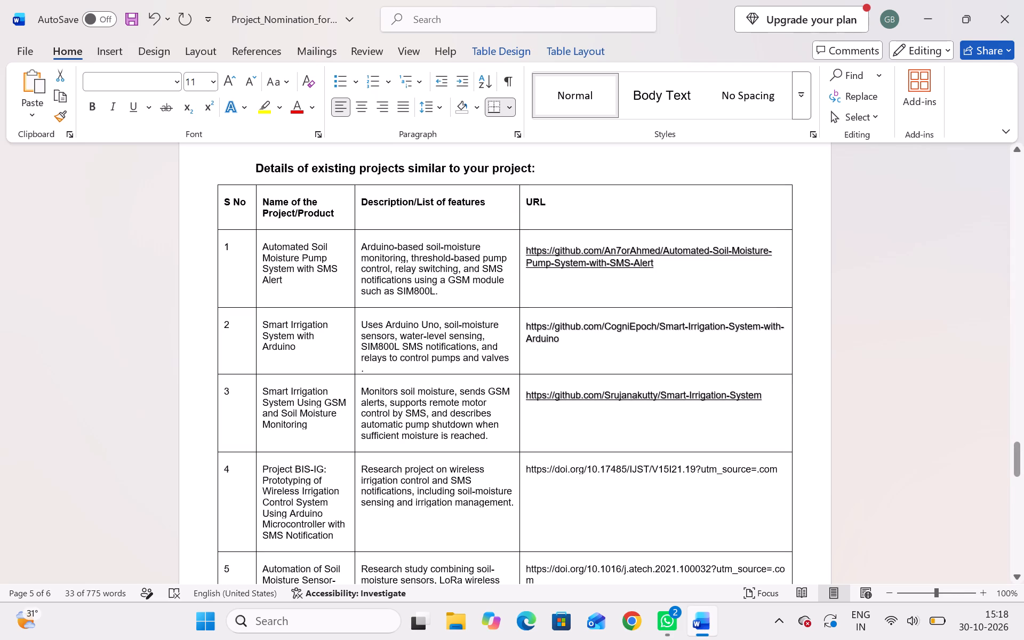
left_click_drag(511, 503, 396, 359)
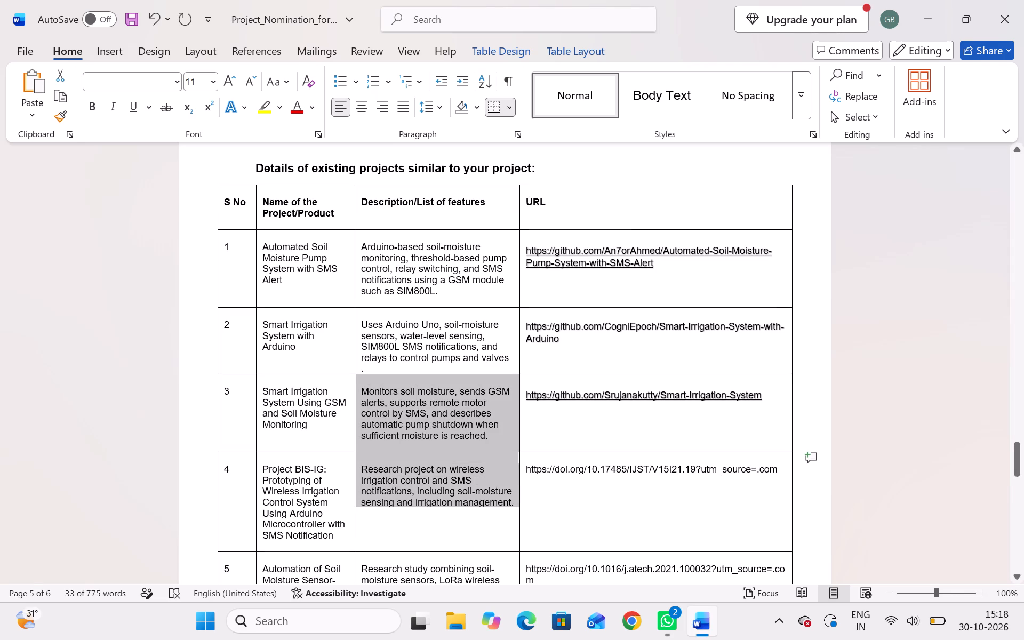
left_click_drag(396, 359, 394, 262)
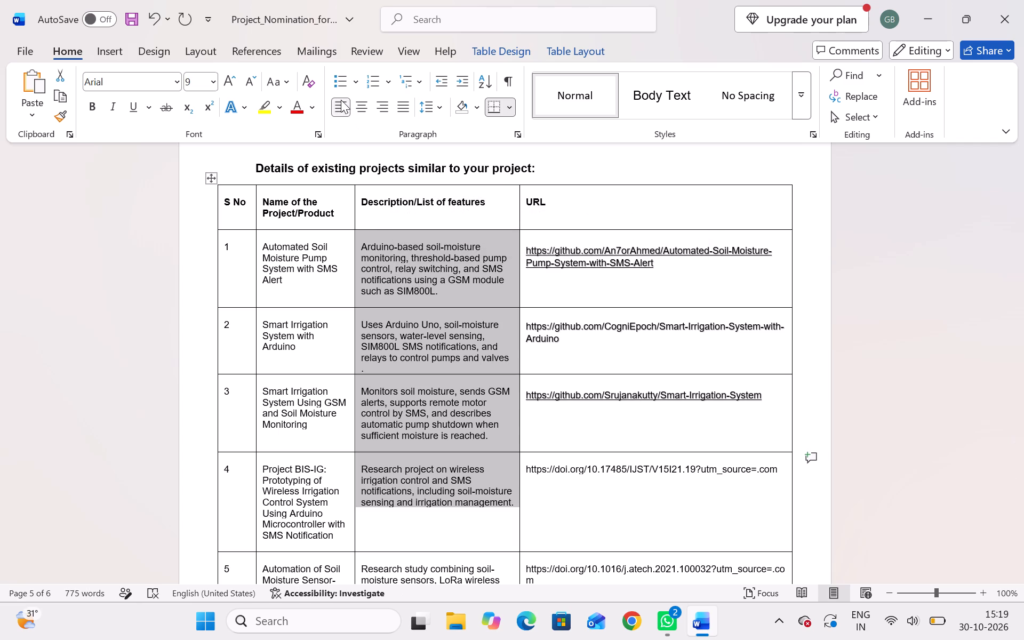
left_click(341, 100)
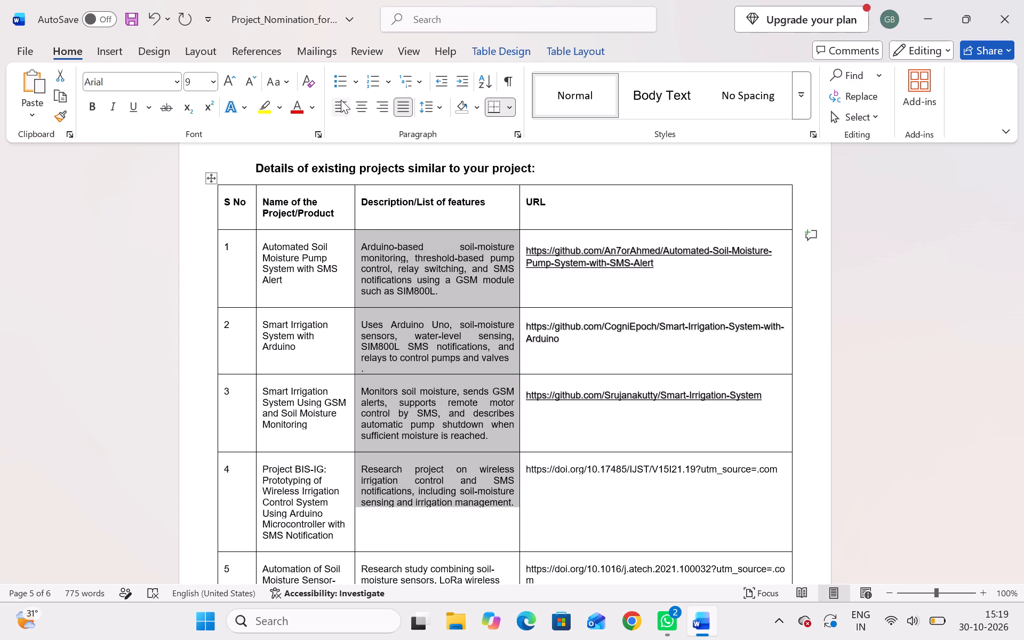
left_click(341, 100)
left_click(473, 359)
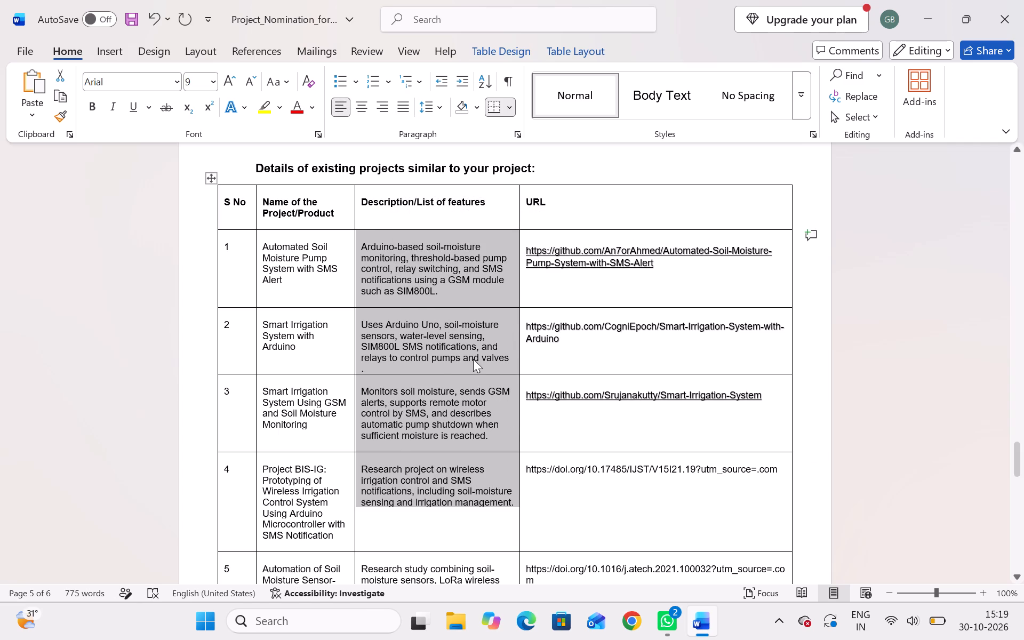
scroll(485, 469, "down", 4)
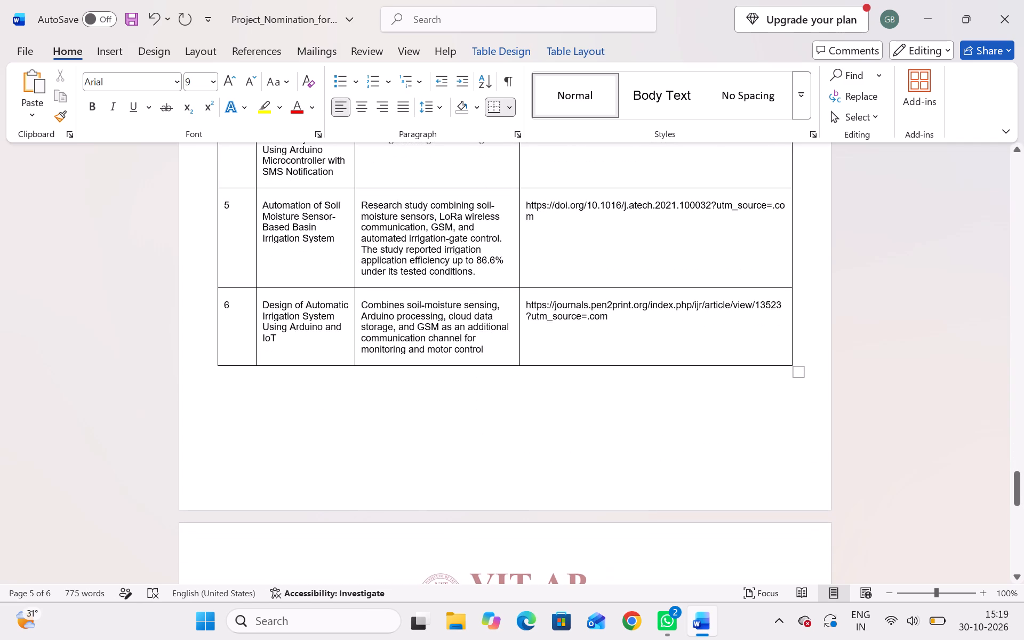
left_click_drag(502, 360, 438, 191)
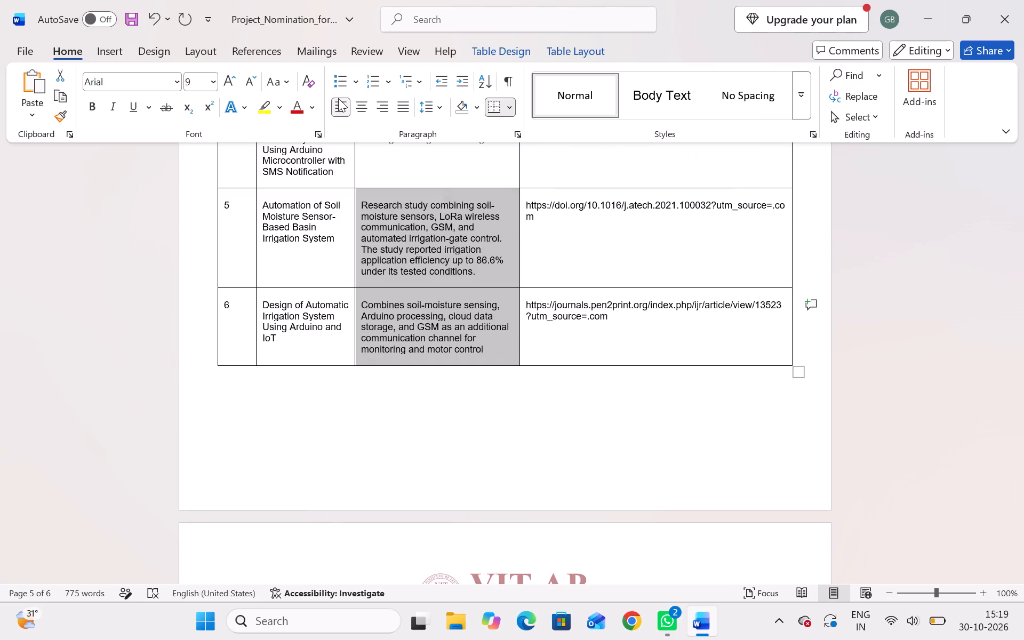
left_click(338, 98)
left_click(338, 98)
Review the whole nomination form, from the title page and abstract through the prototype section to the feature table.
scroll(406, 226, "up", 5)
scroll(406, 226, "up", 18)
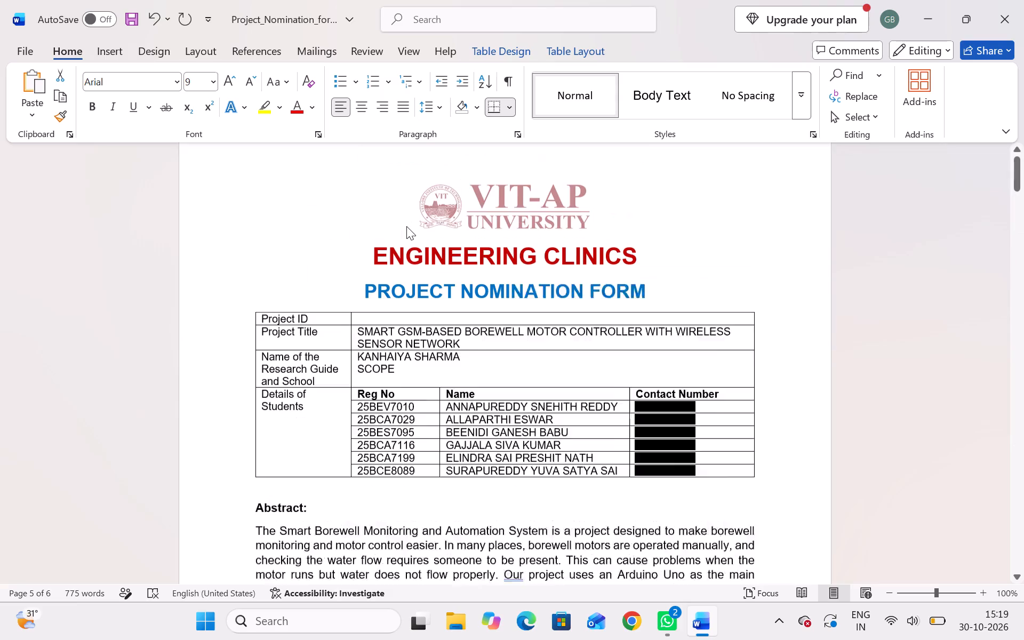
scroll(404, 203, "down", 4)
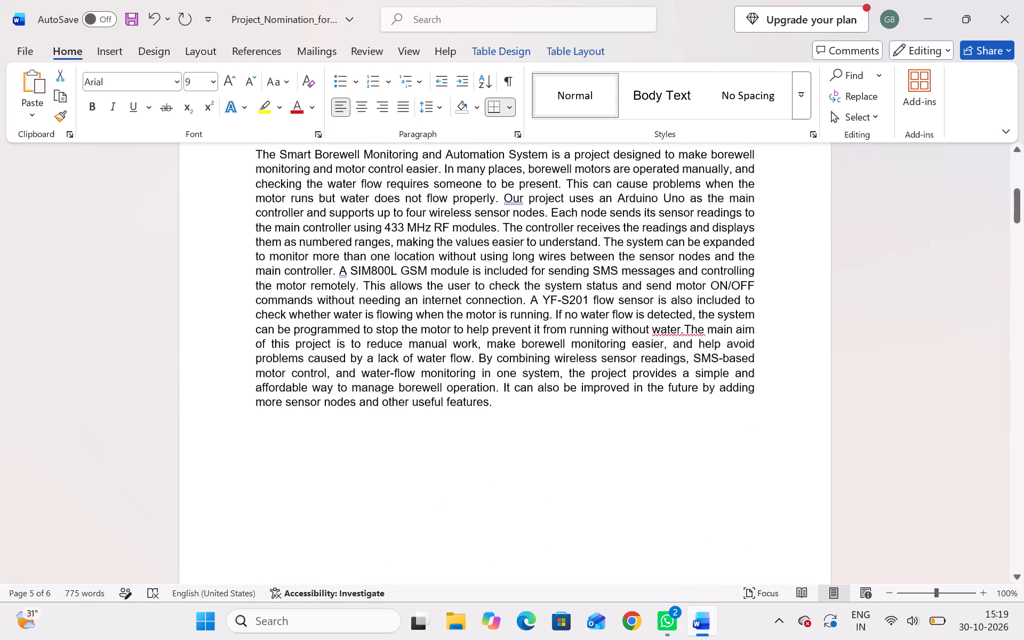
scroll(404, 229, "up", 1)
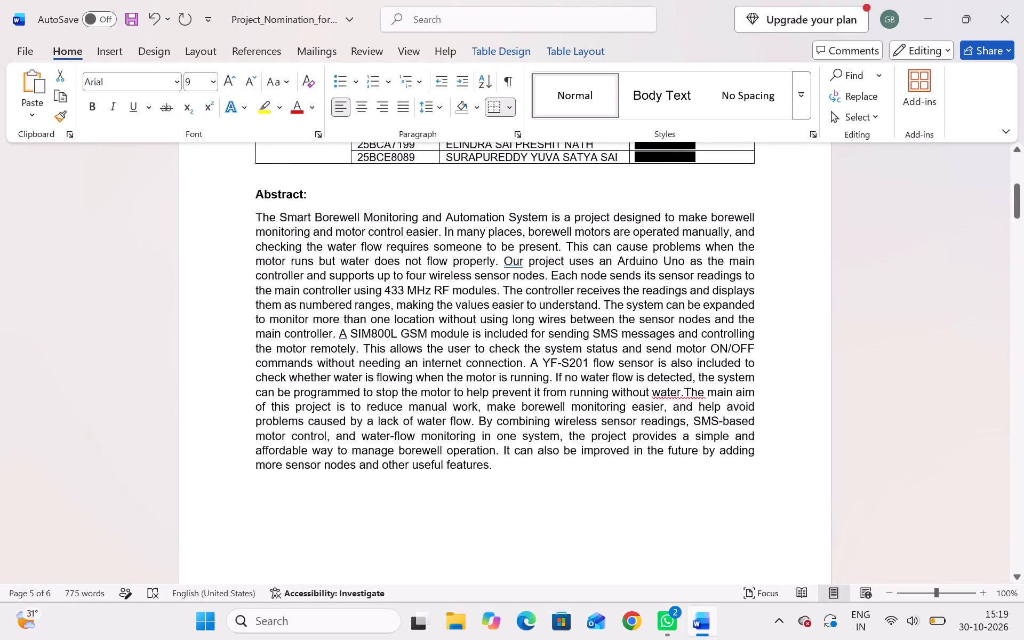
left_click(511, 264)
scroll(527, 396, "down", 4)
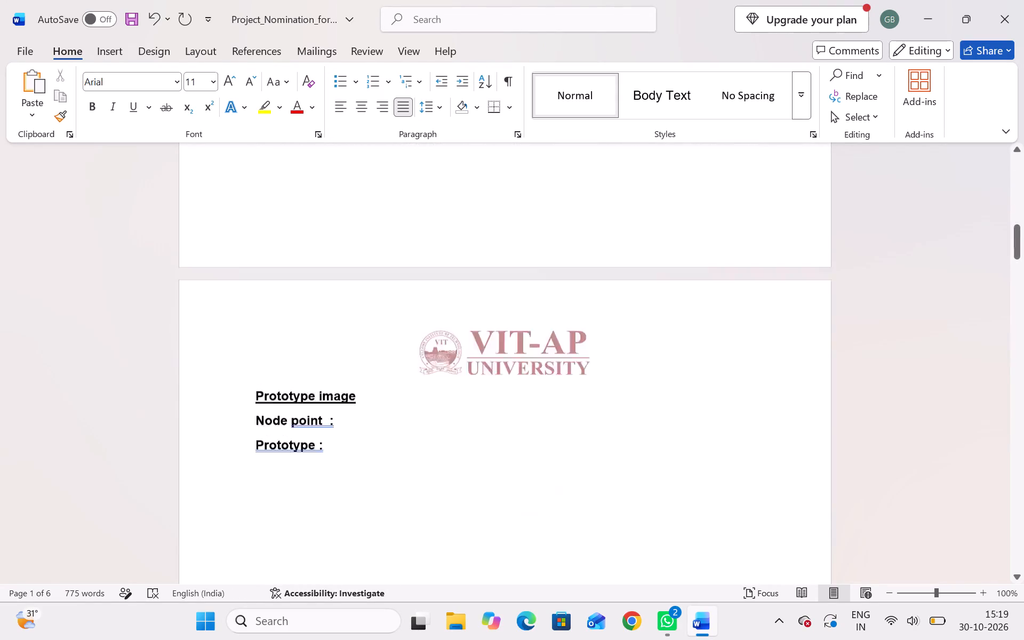
scroll(527, 396, "down", 6)
scroll(527, 396, "down", 16)
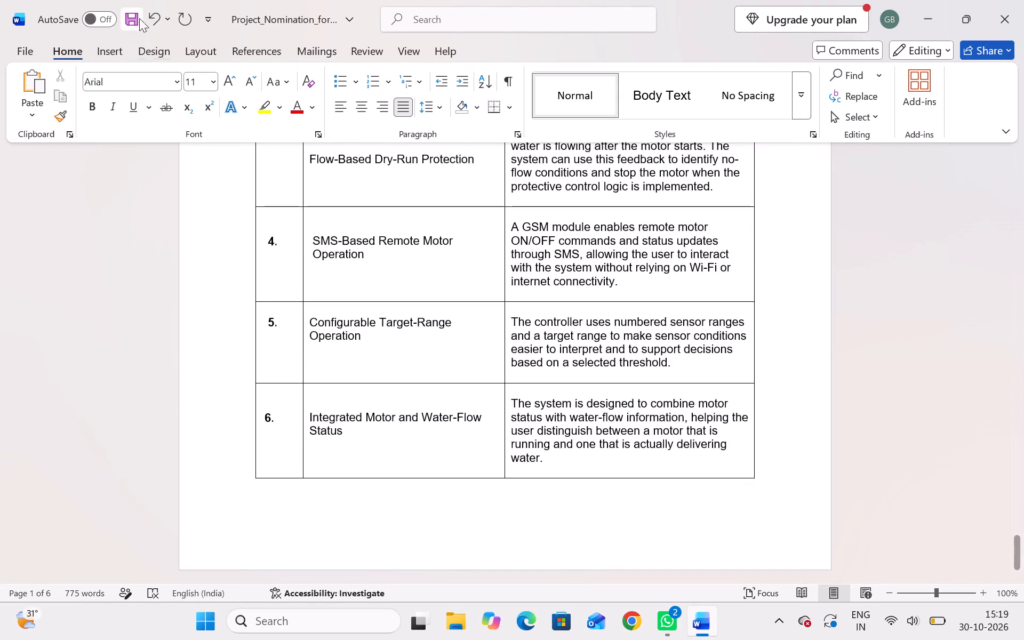
Turn on AutoSave by uploading a copy of the document to OneDrive - Personal.
left_click(99, 18)
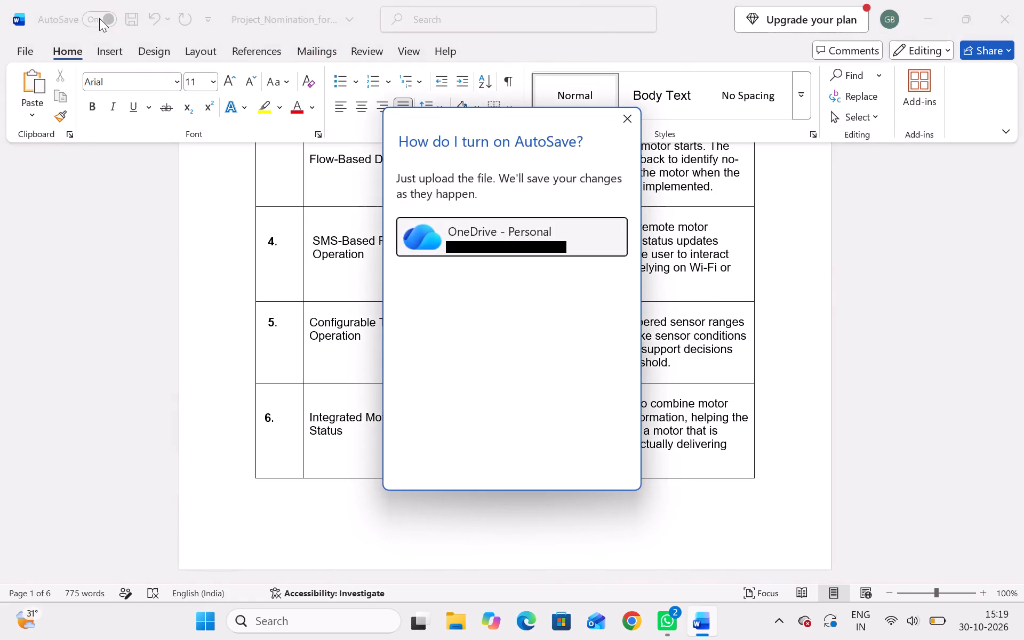
left_click(476, 249)
left_click(485, 241)
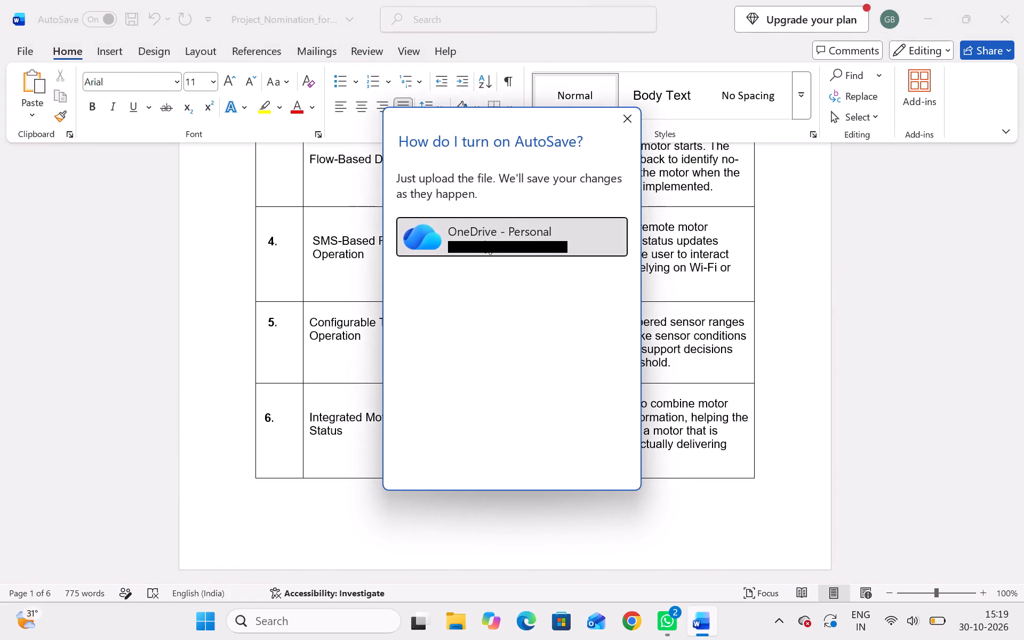
left_click(622, 120)
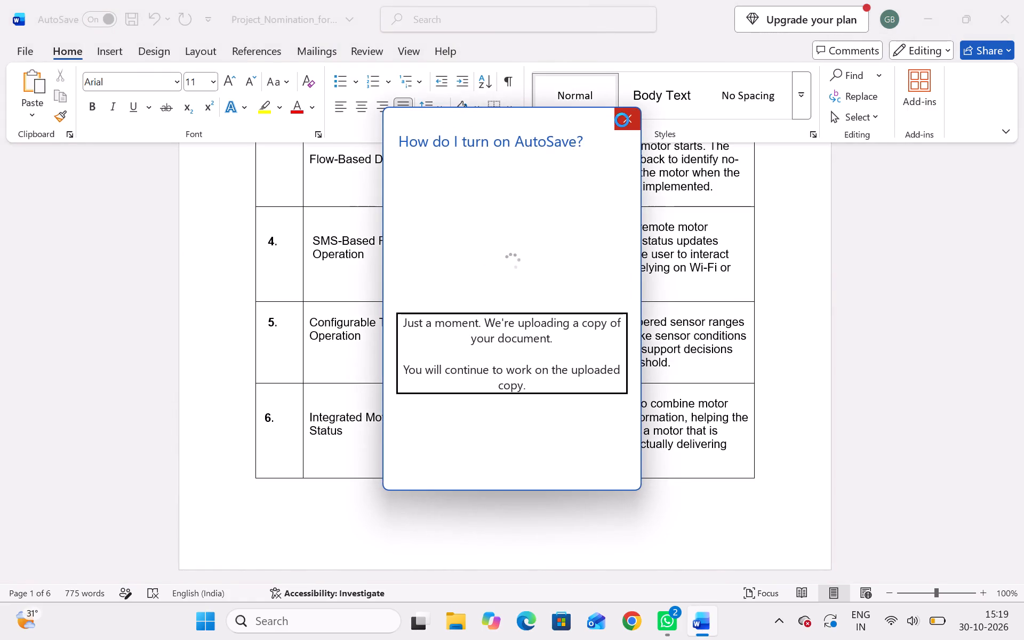
left_click(622, 120)
left_click(622, 120)
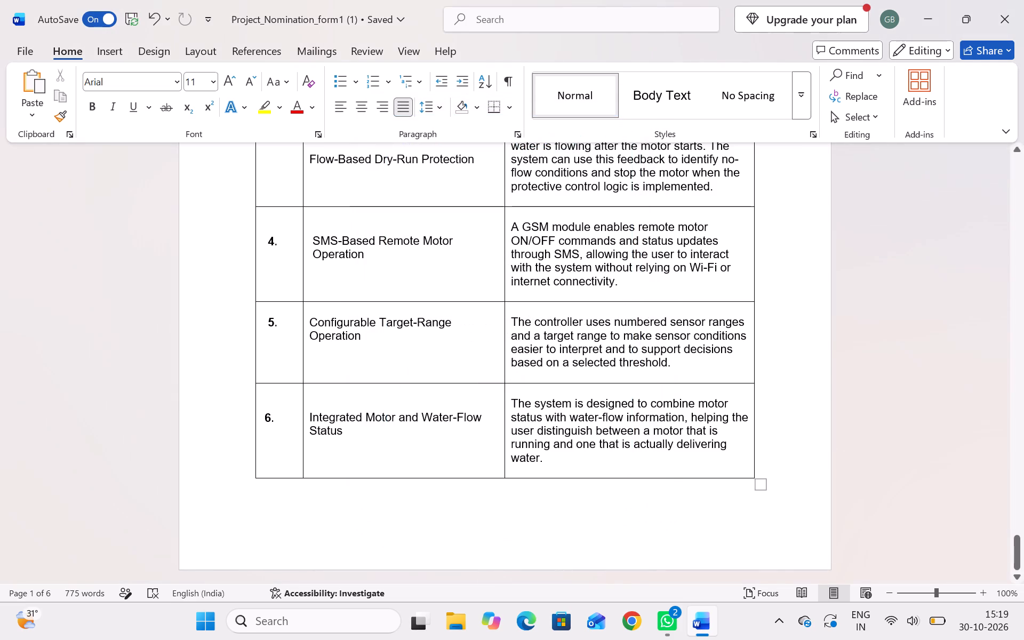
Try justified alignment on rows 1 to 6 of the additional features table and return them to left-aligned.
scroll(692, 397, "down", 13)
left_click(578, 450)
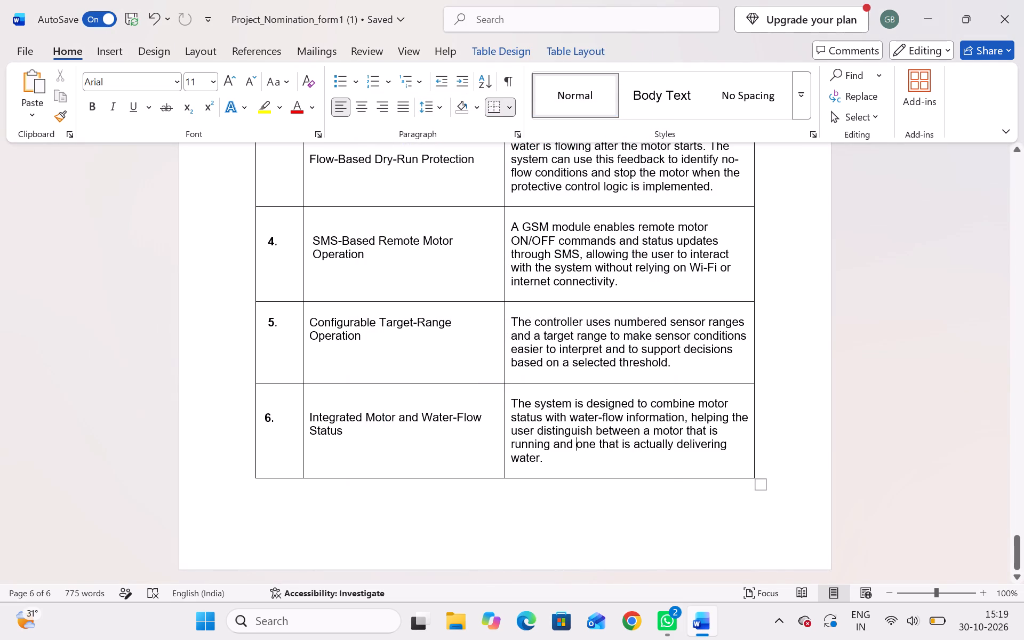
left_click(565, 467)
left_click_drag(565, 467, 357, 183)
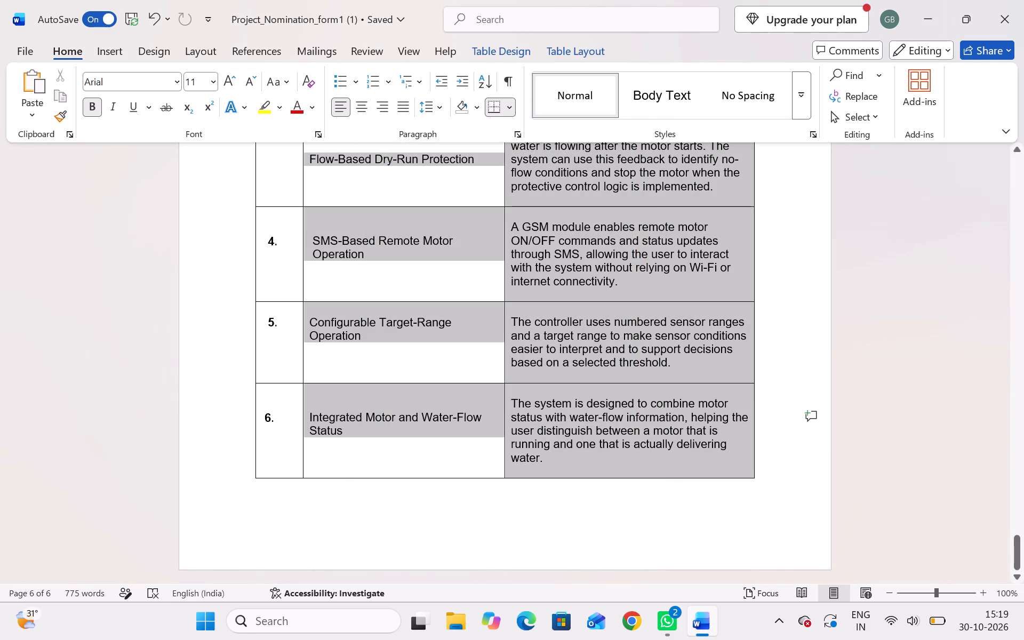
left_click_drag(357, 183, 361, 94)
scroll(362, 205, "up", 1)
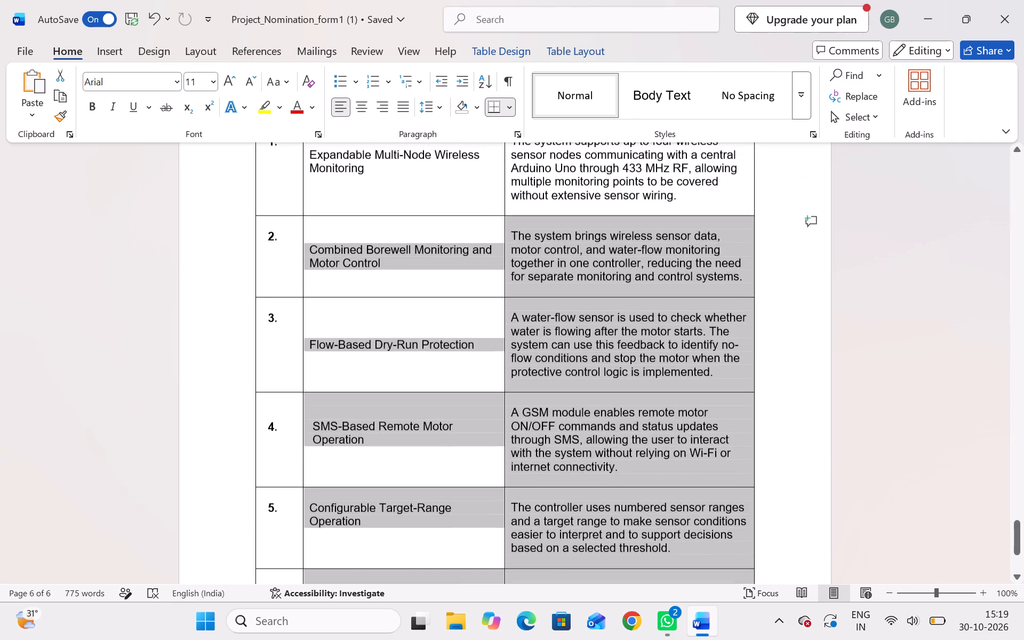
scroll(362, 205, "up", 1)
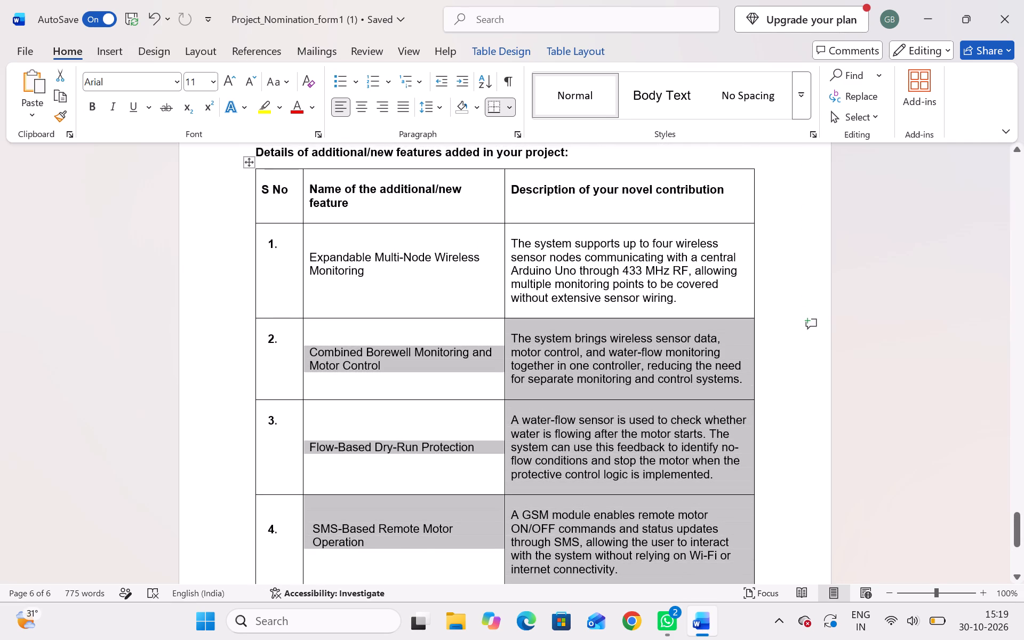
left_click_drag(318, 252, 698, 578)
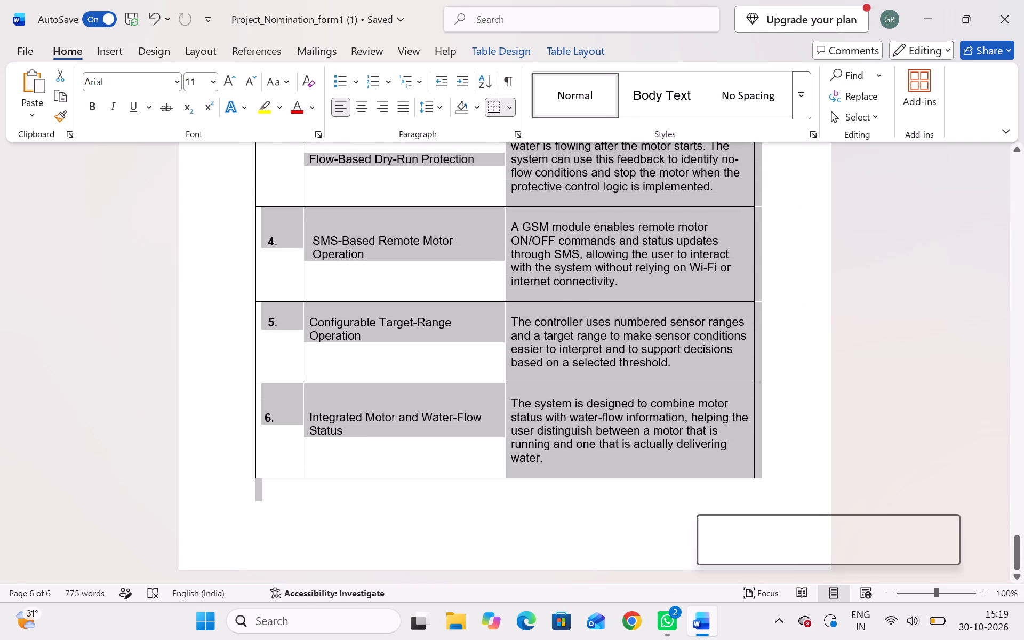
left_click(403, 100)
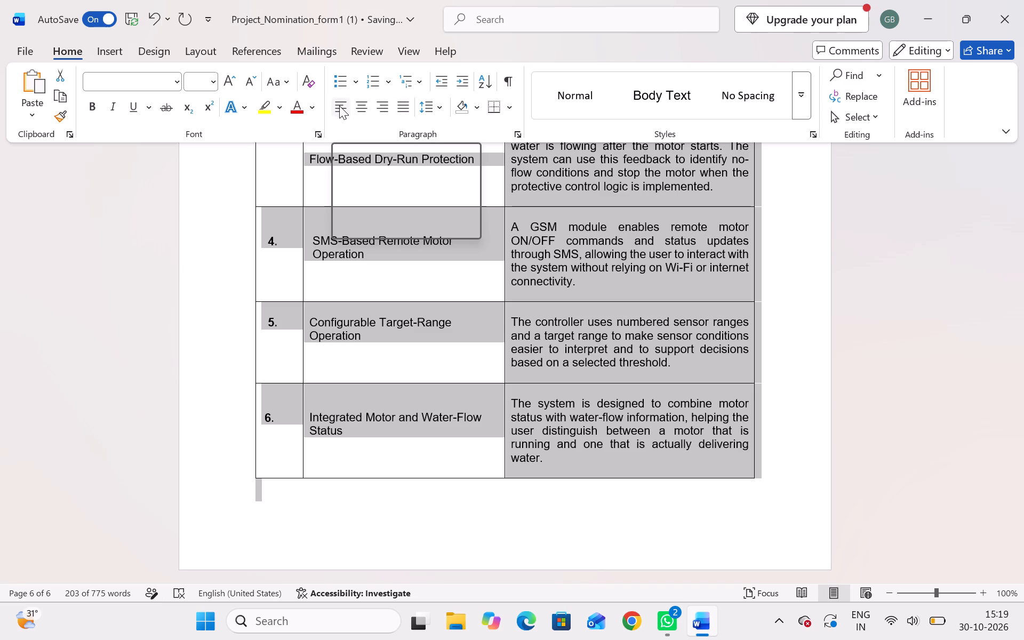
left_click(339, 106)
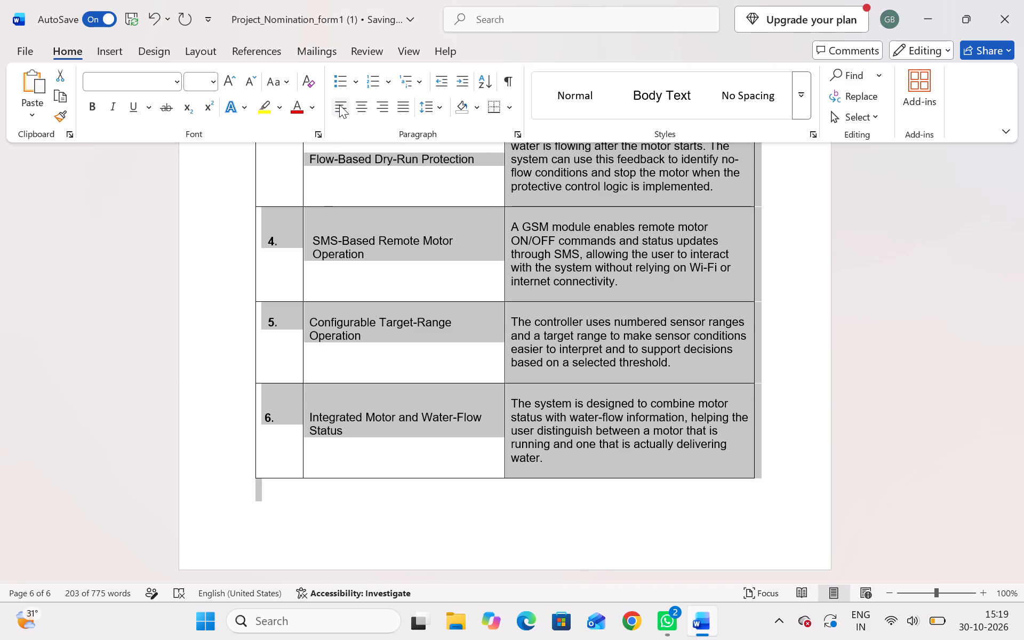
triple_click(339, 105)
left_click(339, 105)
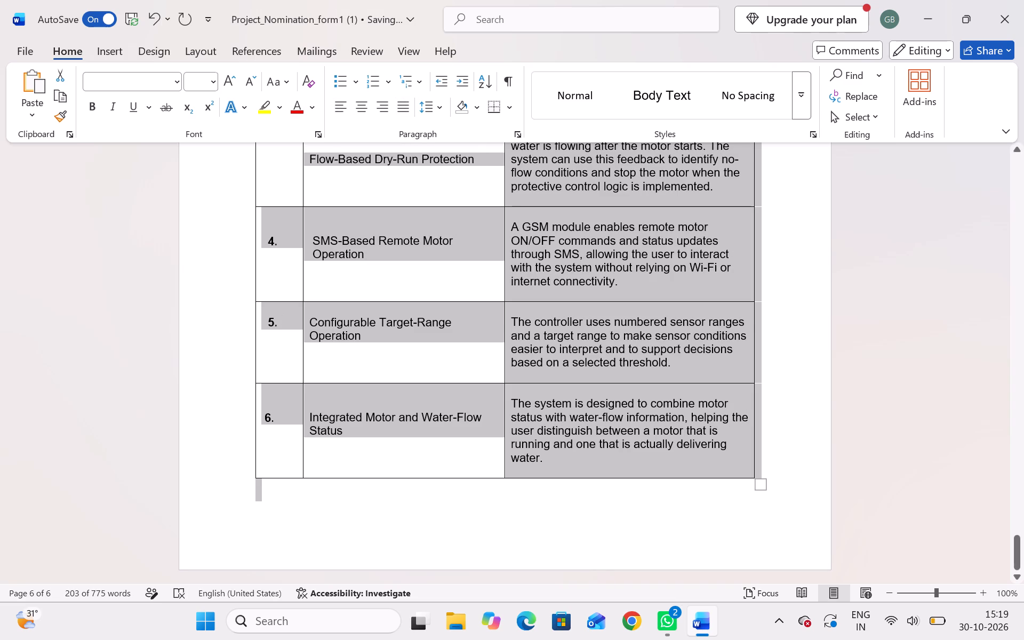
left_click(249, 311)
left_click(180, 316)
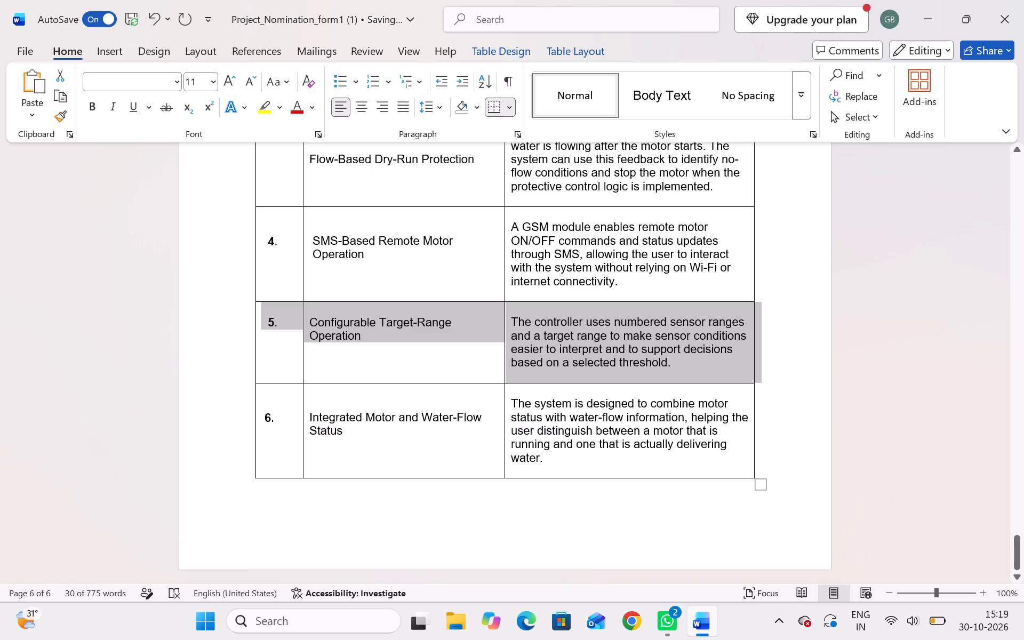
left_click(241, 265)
Select row 6 of the existing projects table, Design of Automatic Irrigation System Using Arduino and IoT.
scroll(260, 338, "up", 2)
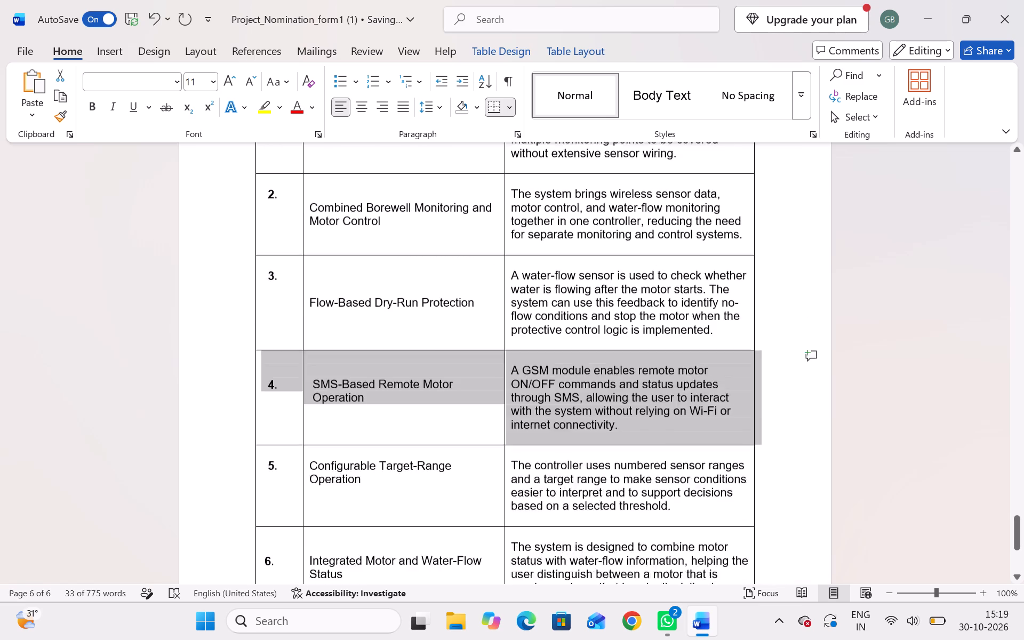
scroll(260, 338, "up", 8)
scroll(260, 338, "down", 1)
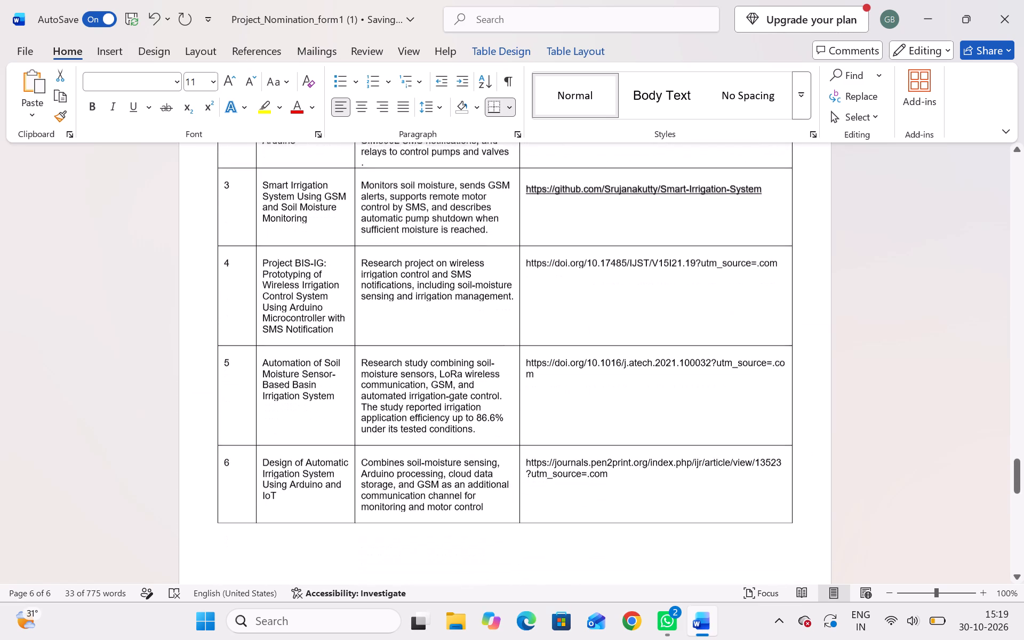
scroll(260, 338, "down", 1)
left_click_drag(502, 519, 442, 410)
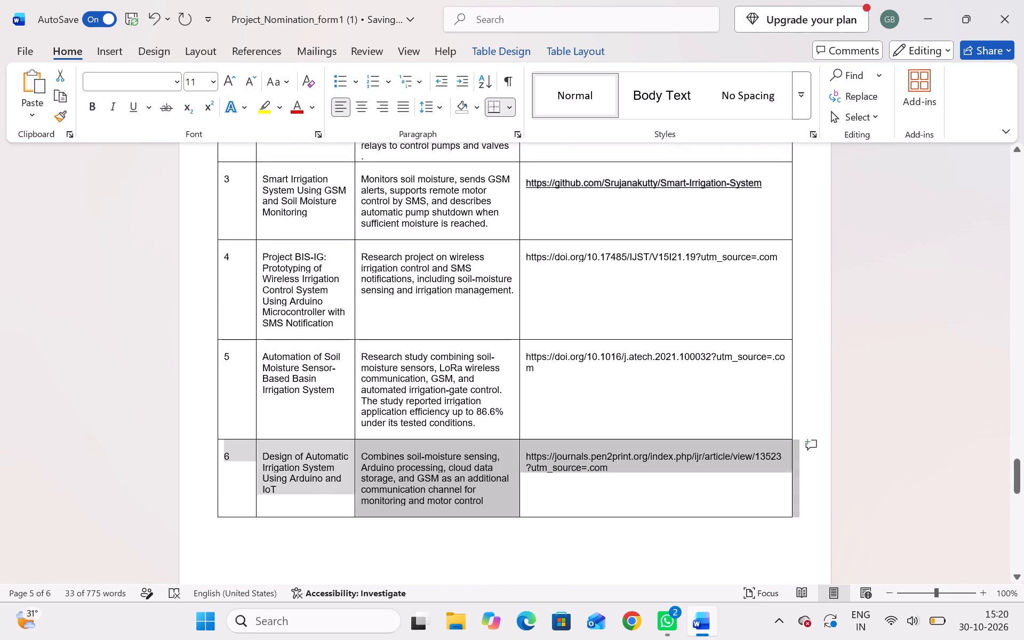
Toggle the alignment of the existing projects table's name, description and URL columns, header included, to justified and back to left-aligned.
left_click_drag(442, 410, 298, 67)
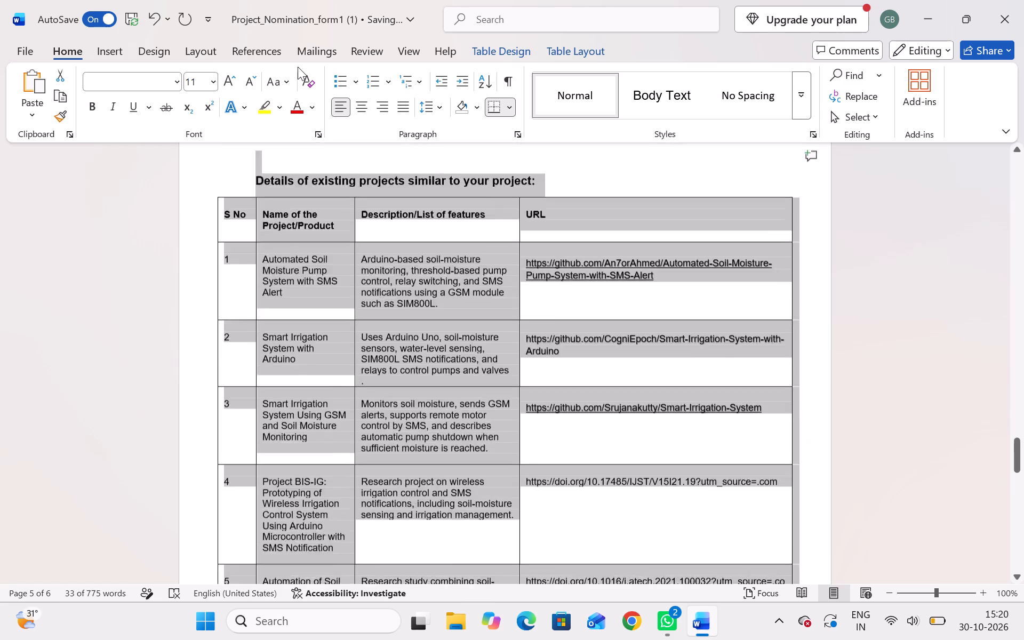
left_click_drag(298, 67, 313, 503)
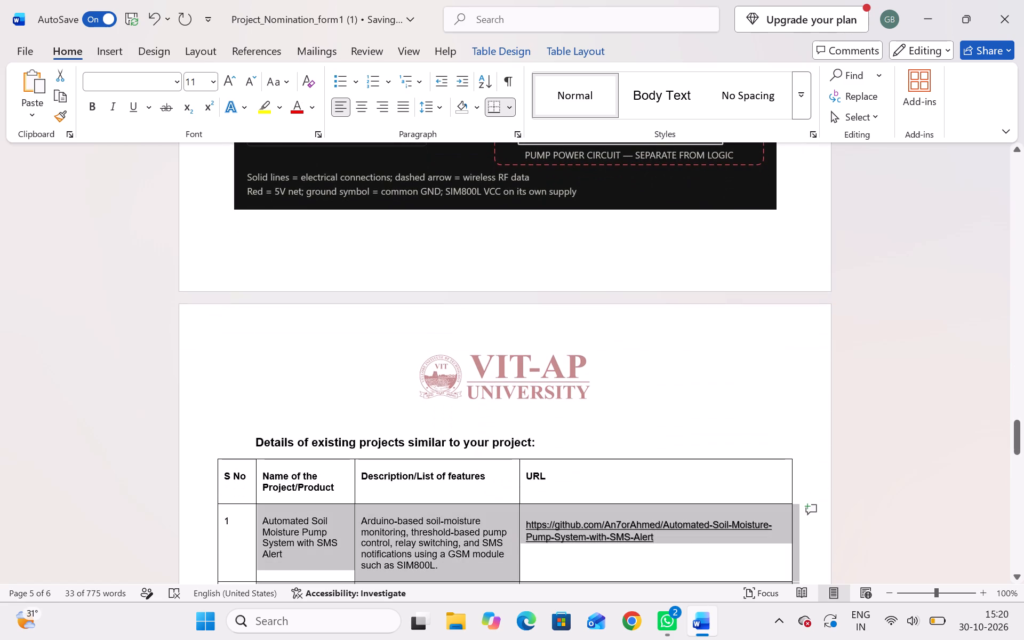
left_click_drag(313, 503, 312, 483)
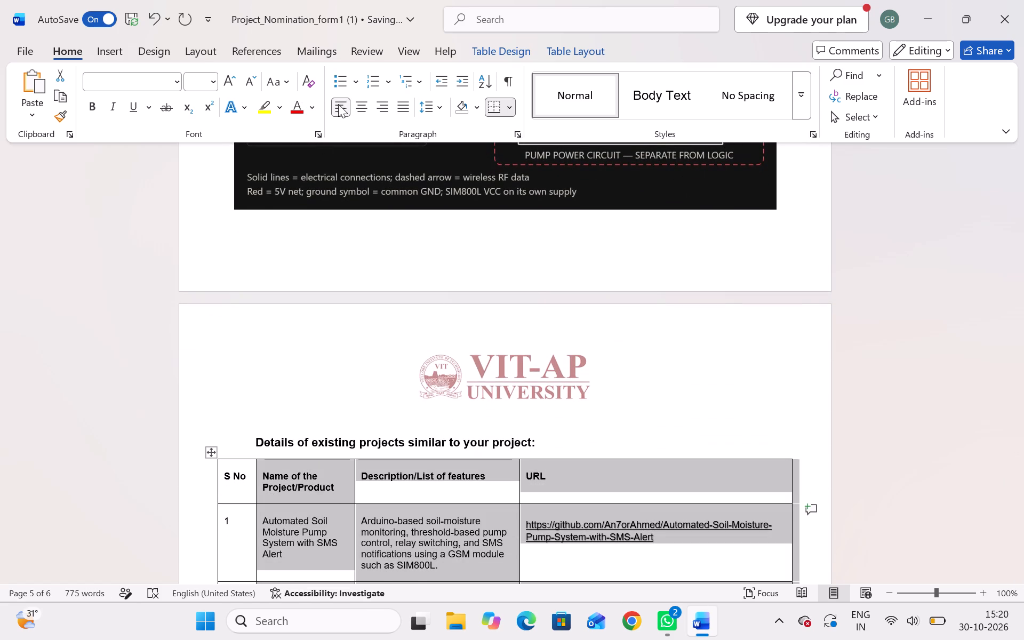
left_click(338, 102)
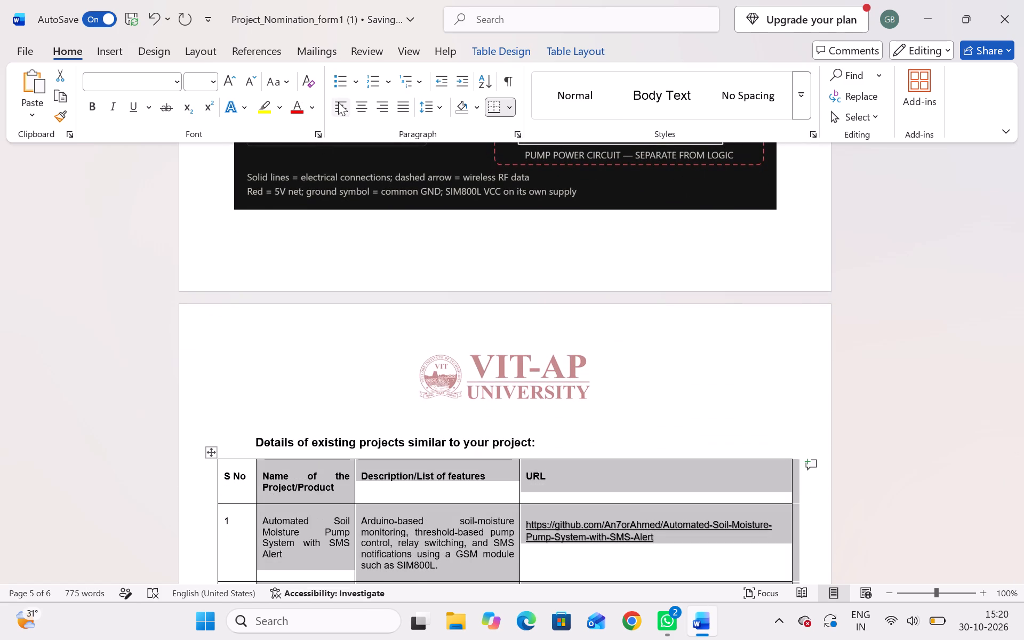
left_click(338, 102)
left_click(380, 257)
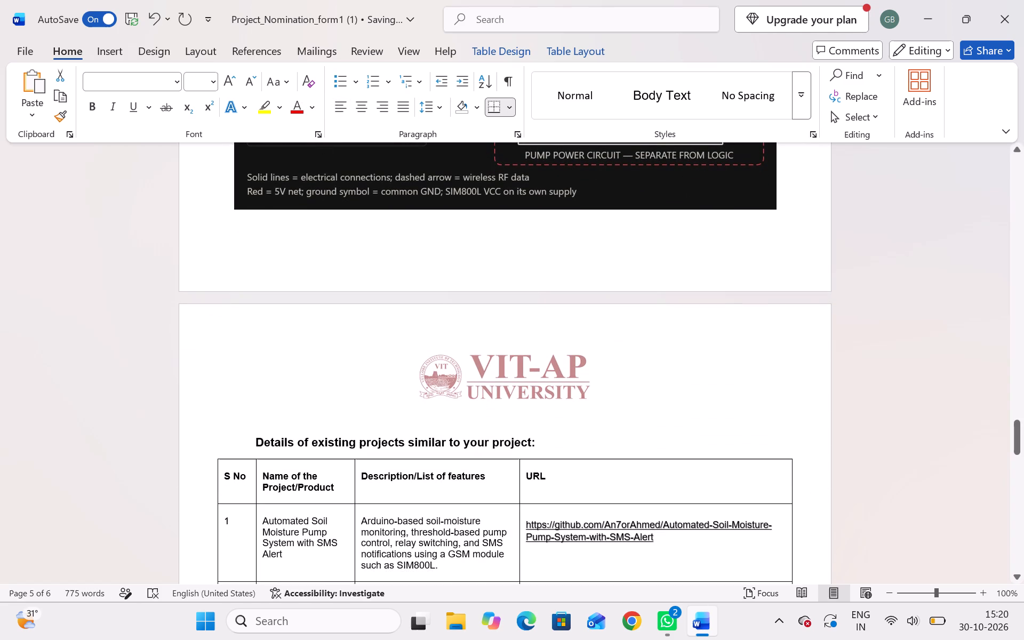
Save the nomination form document.
scroll(380, 257, "down", 20)
scroll(380, 257, "down", 7)
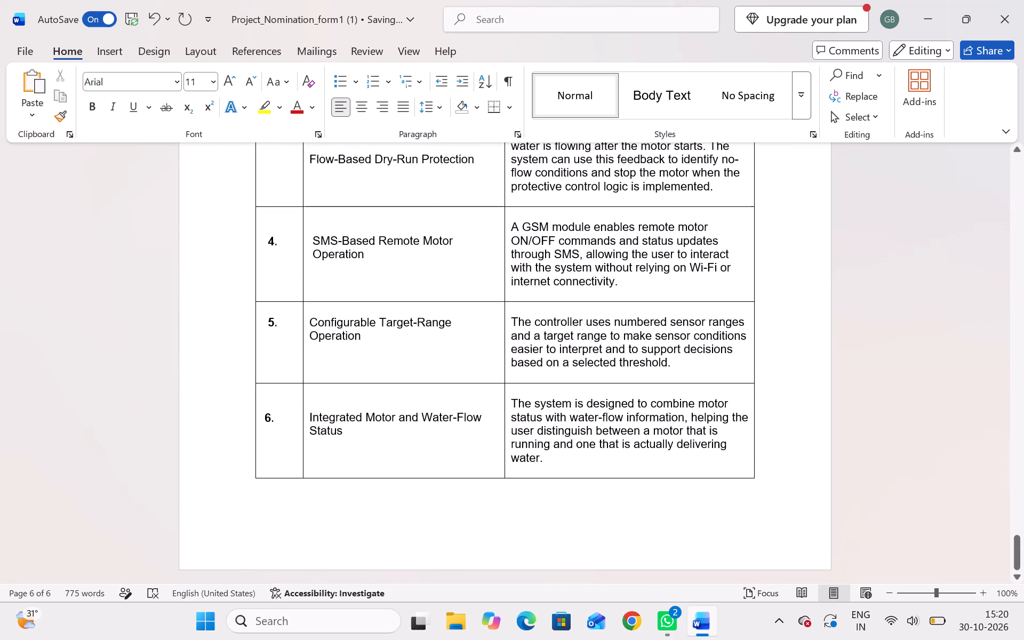
key("ctrl+s")
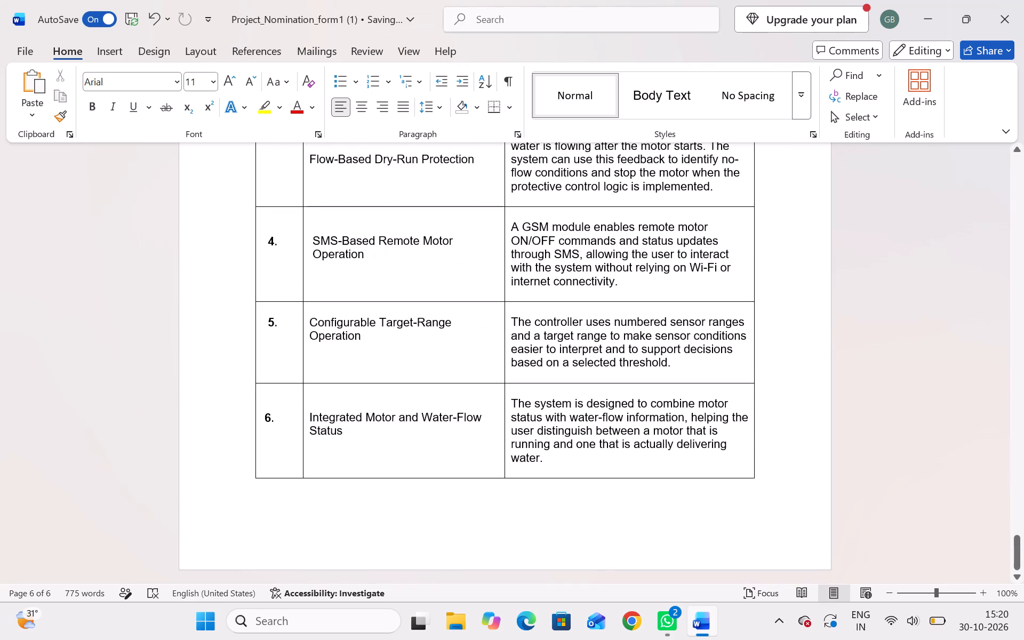
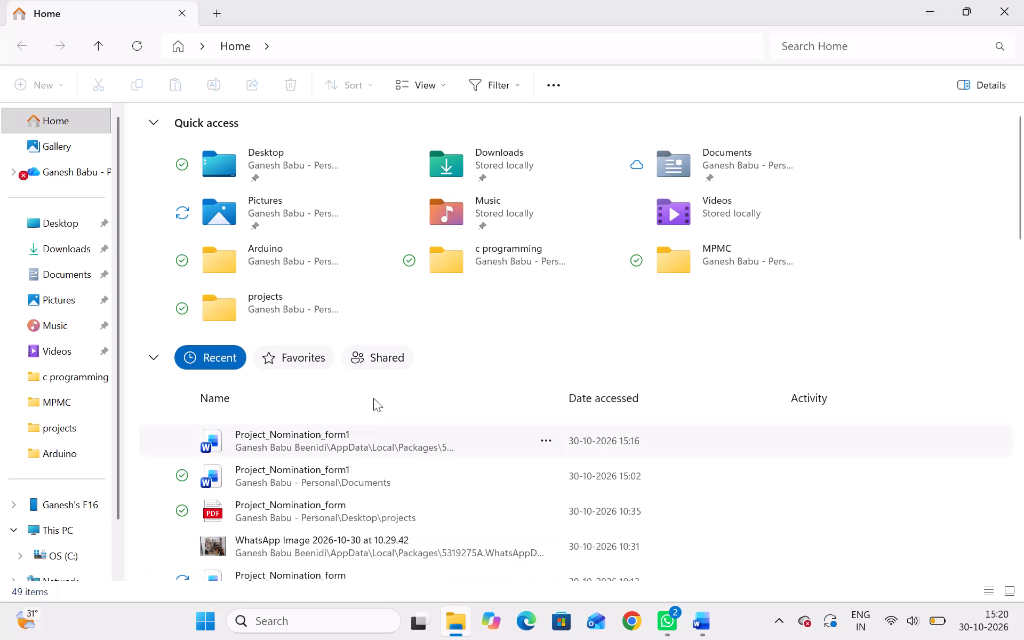
Open the most recently accessed Project_Nomination_form1 document, the copy stored under the local AppData packages folder, in Word.
triple_click(377, 444)
double_click(377, 444)
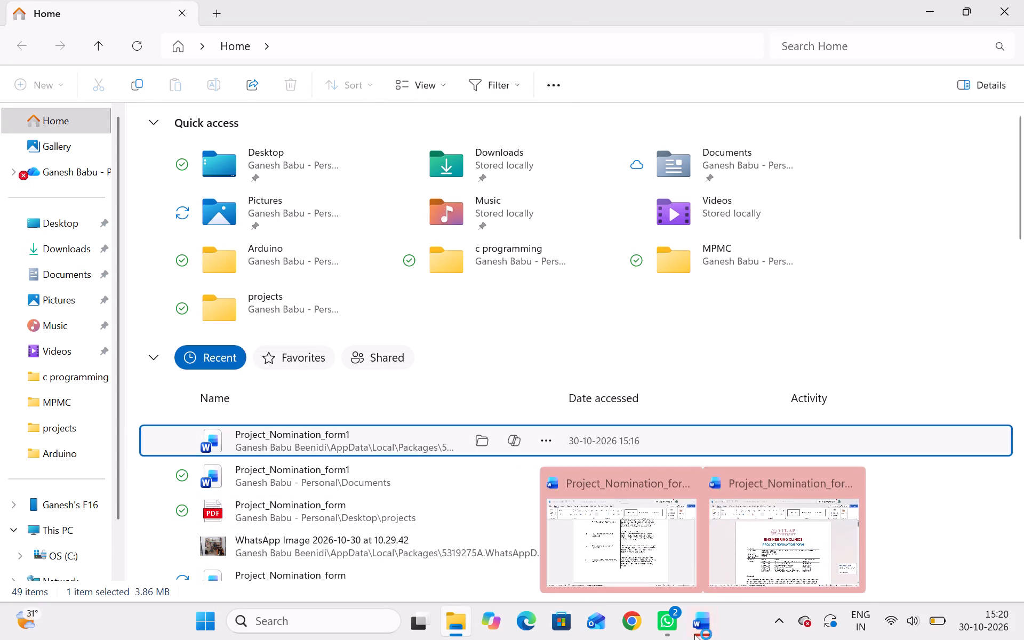
Close both open Project_Nomination_form1 windows in Word, looking through the second document down to the additional features table before closing it.
left_click(689, 479)
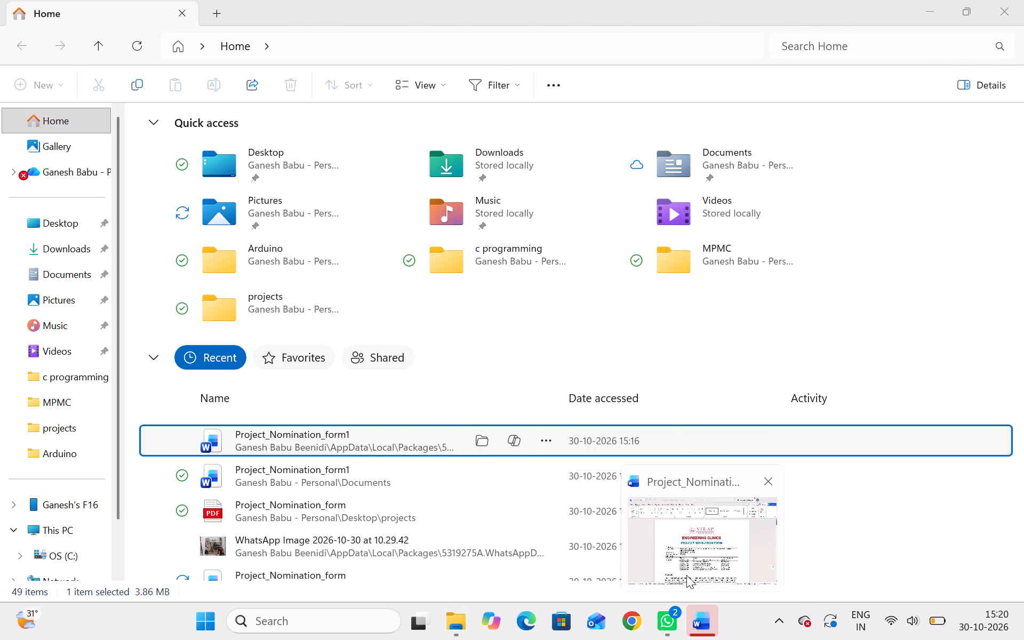
left_click(686, 575)
scroll(586, 427, "down", 15)
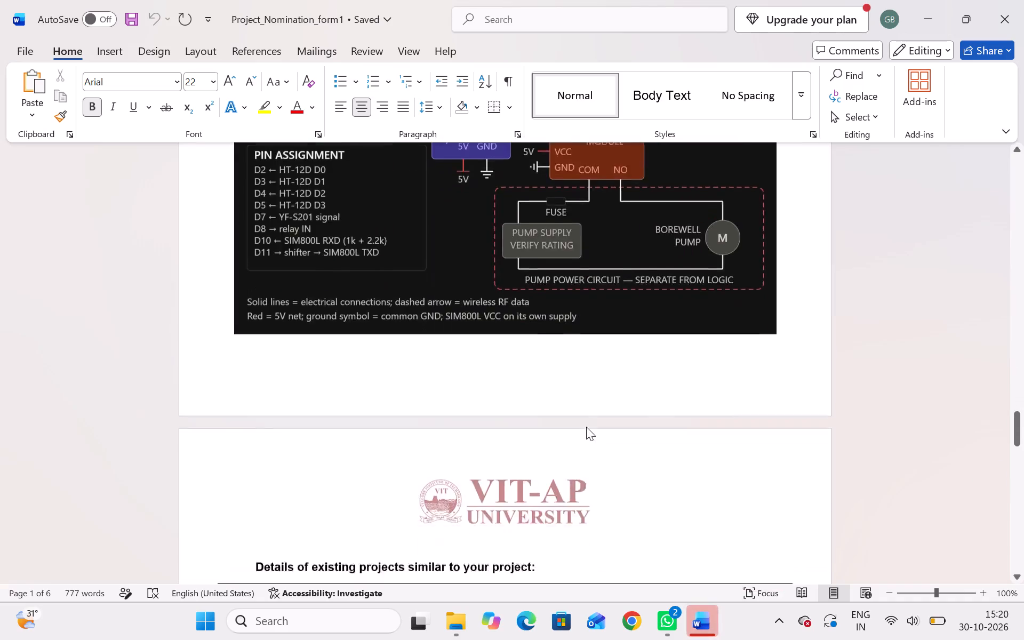
scroll(586, 427, "down", 11)
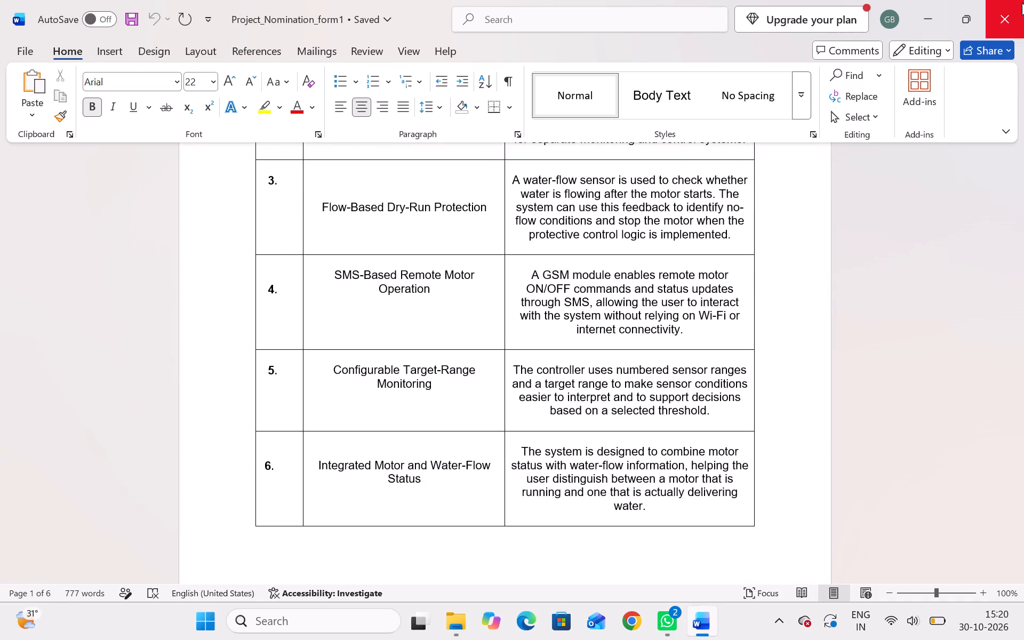
left_click(1022, 3)
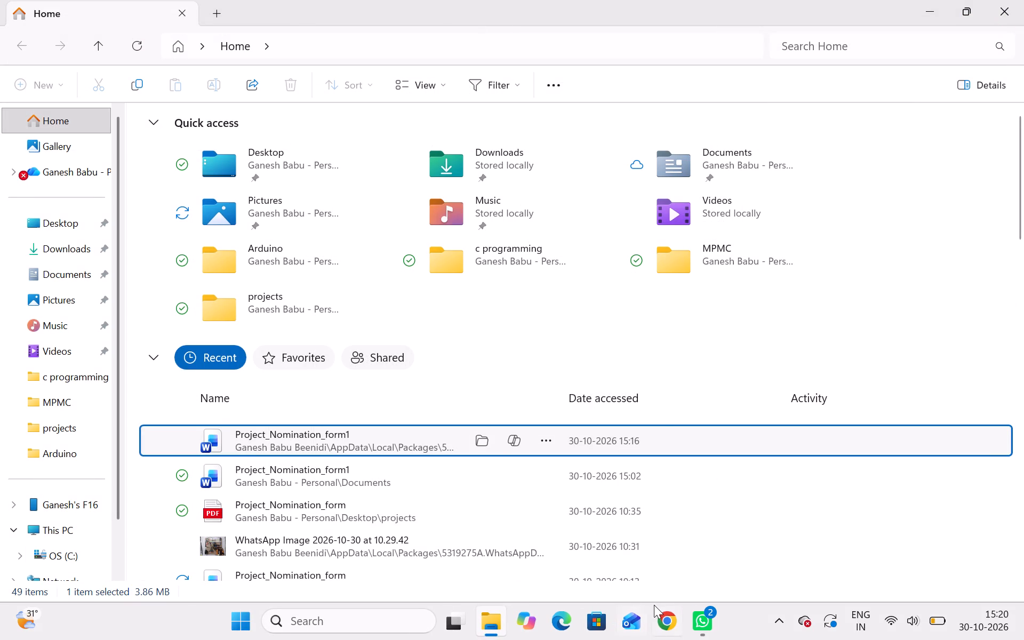
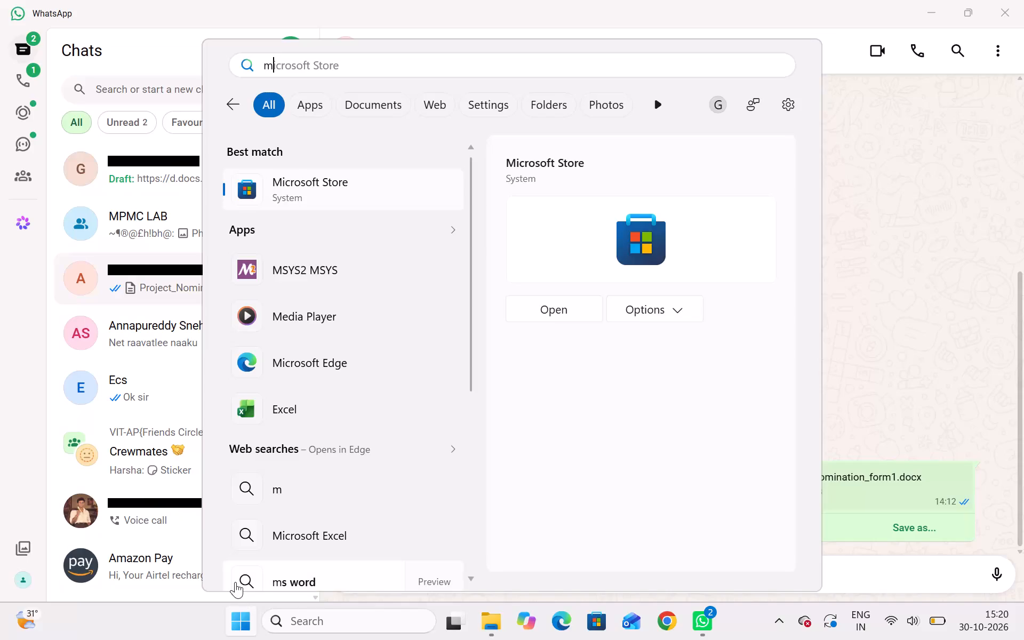
Switch to Word and open the recent Project_Nomination_form1 (1) document from the OneDrive Documents folder.
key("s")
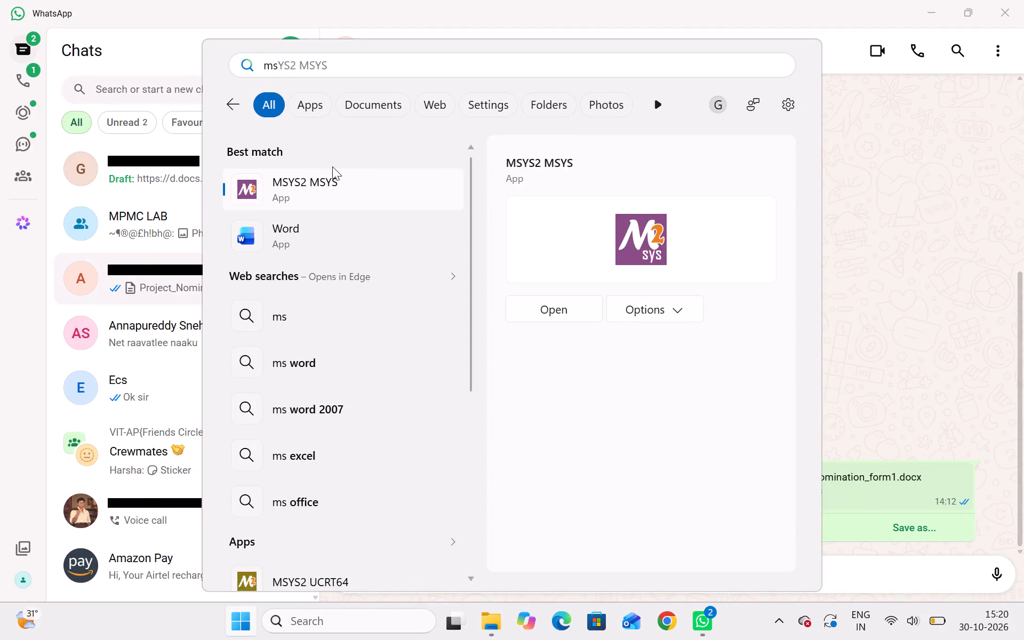
left_click(314, 235)
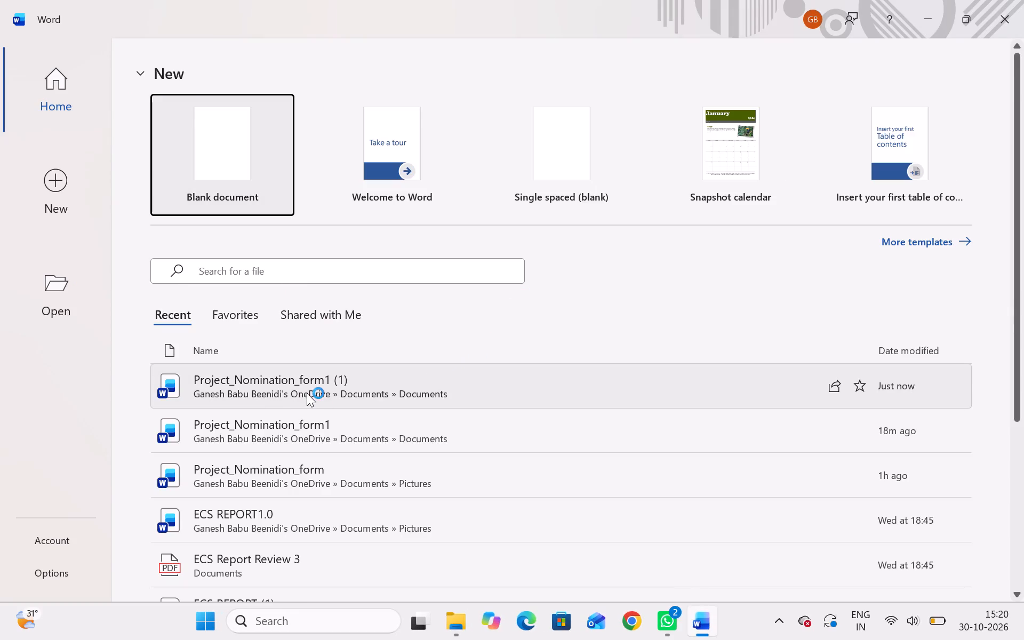
triple_click(307, 393)
left_click(307, 393)
Review the whole nomination form, from the student details and abstract through the diagrams to the additional features table.
scroll(307, 393, "down", 5)
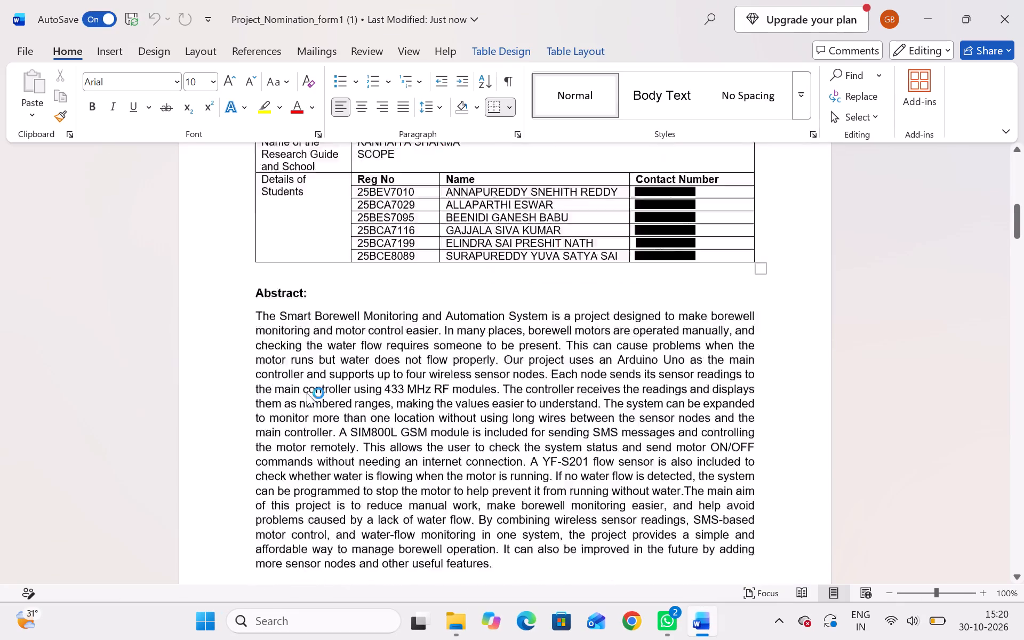
scroll(307, 393, "down", 12)
scroll(307, 393, "up", 14)
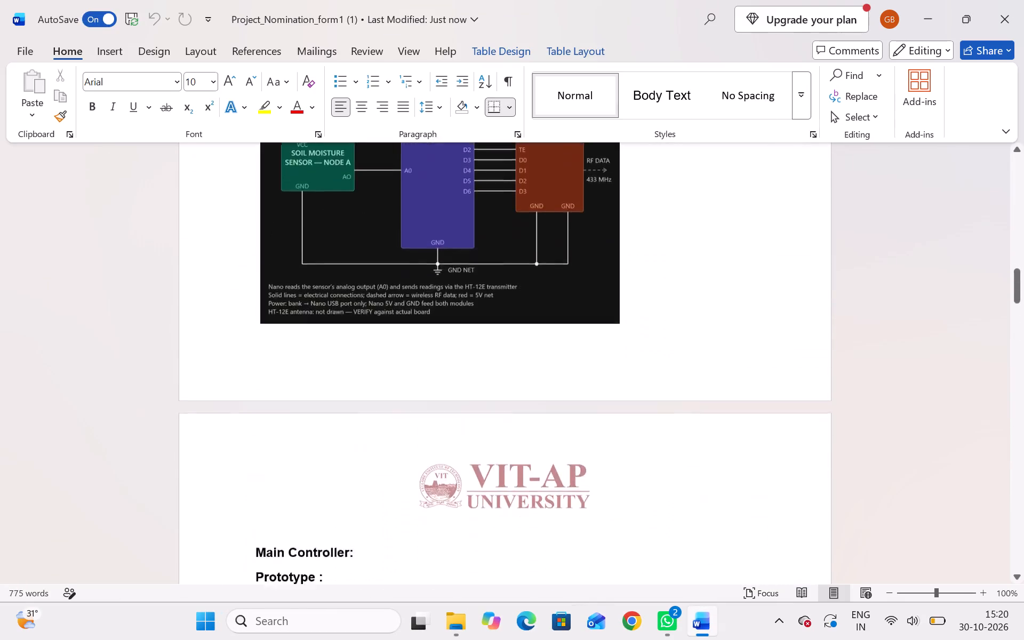
scroll(307, 393, "up", 2)
scroll(307, 393, "down", 1)
scroll(307, 393, "up", 1)
scroll(307, 393, "down", 7)
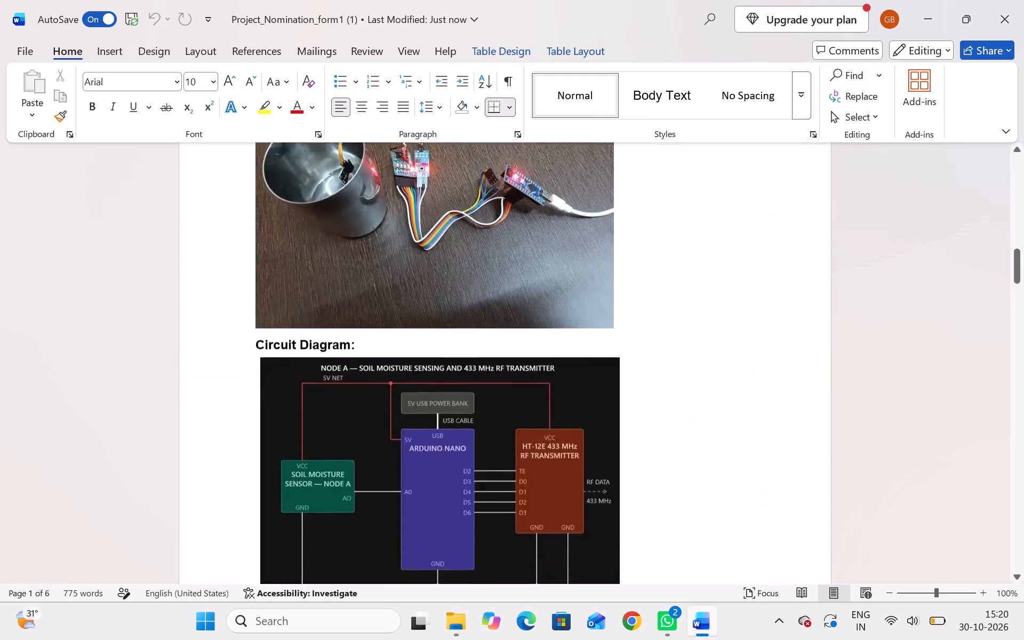
scroll(307, 387, "down", 10)
scroll(307, 387, "down", 11)
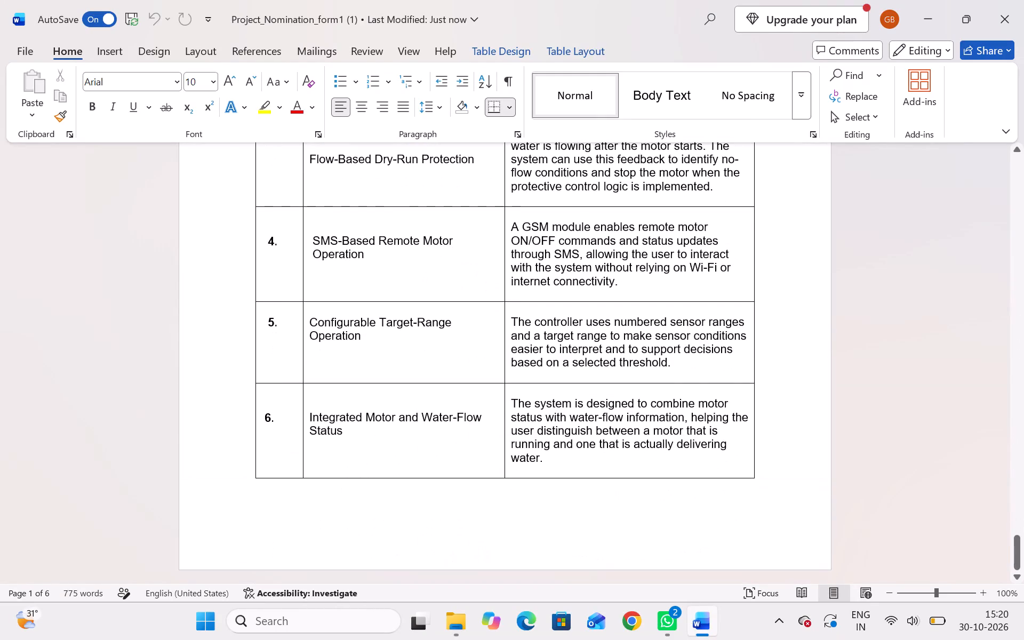
scroll(307, 387, "up", 4)
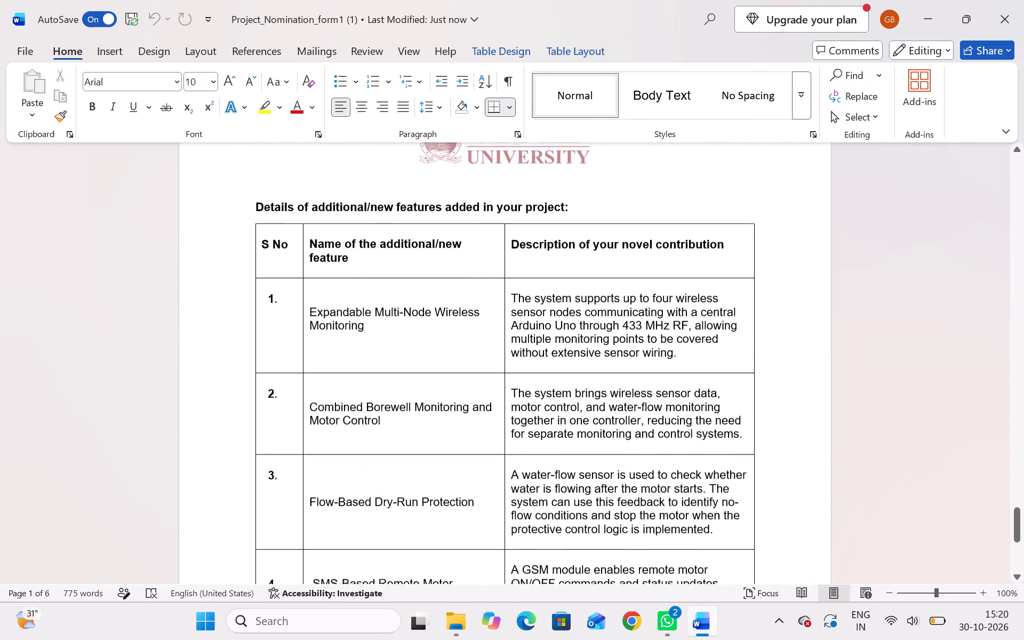
scroll(307, 387, "up", 2)
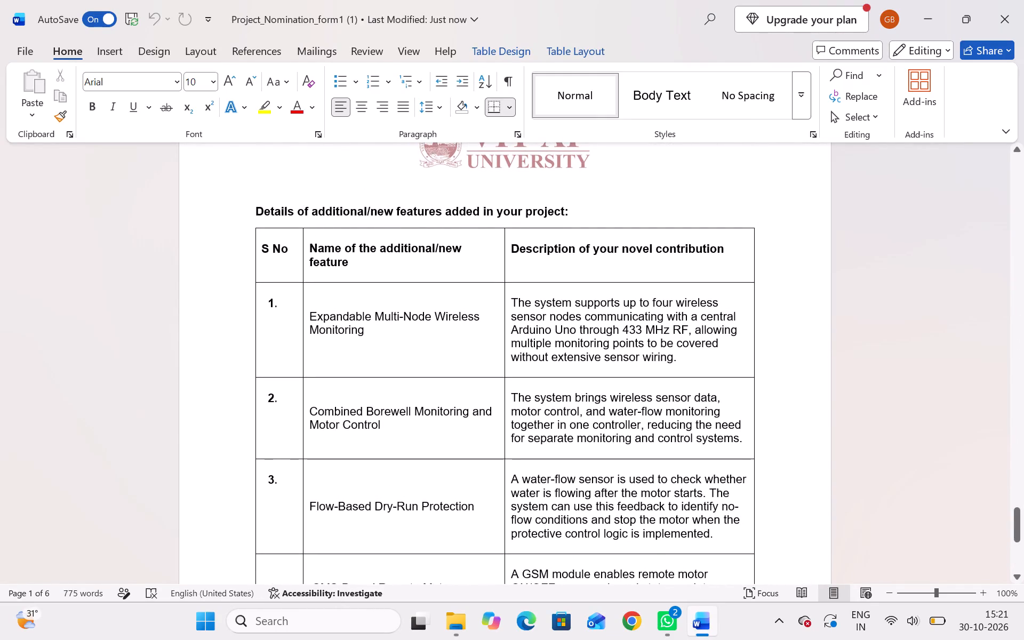
scroll(307, 387, "up", 3)
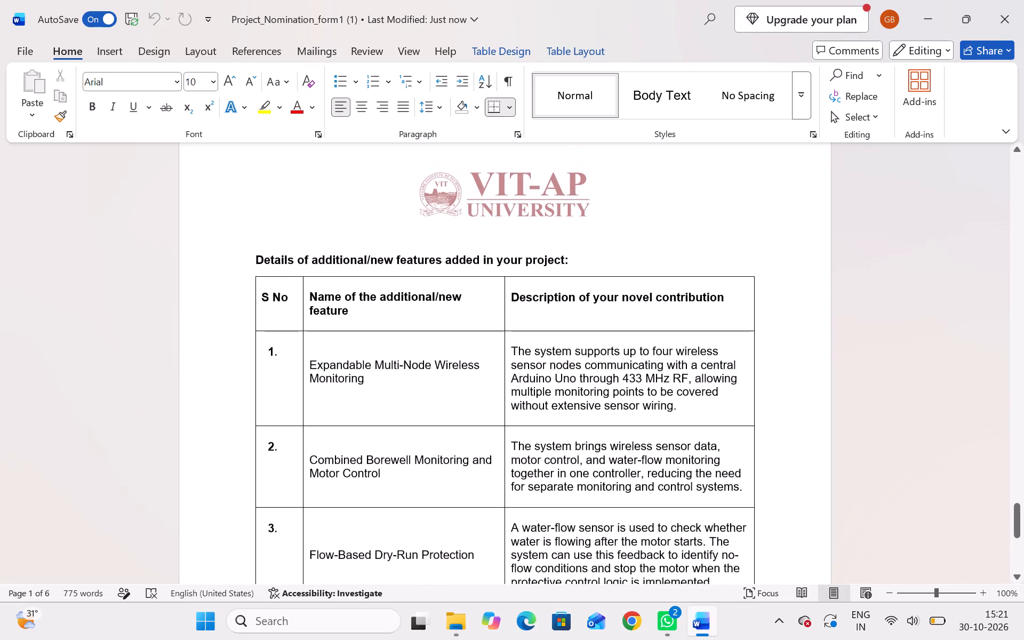
scroll(307, 387, "up", 20)
scroll(307, 387, "up", 12)
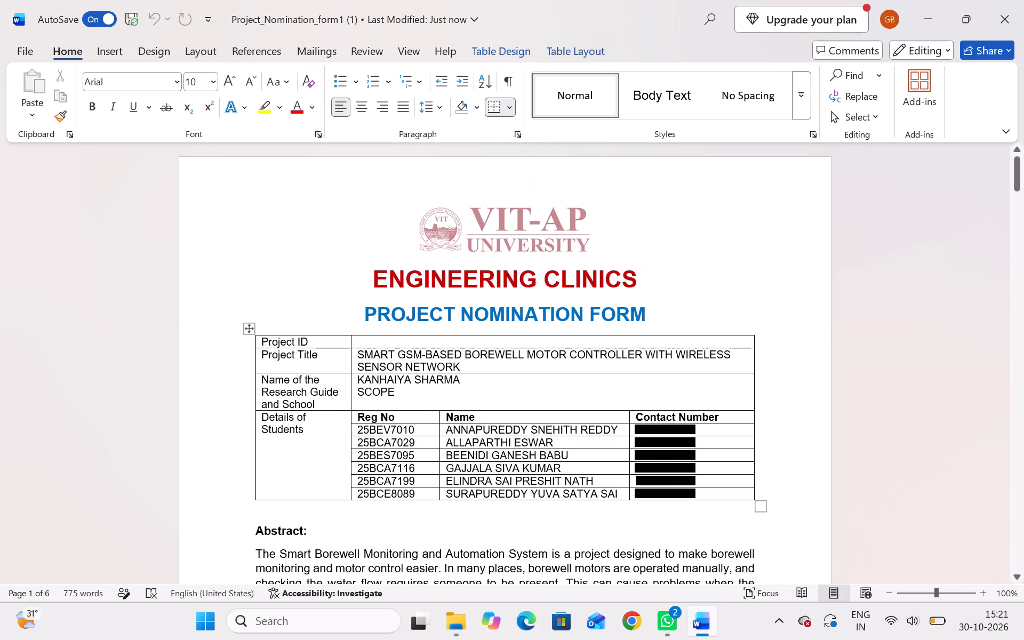
Place the cursor in the empty Project ID cell of the project details table.
left_click(397, 342)
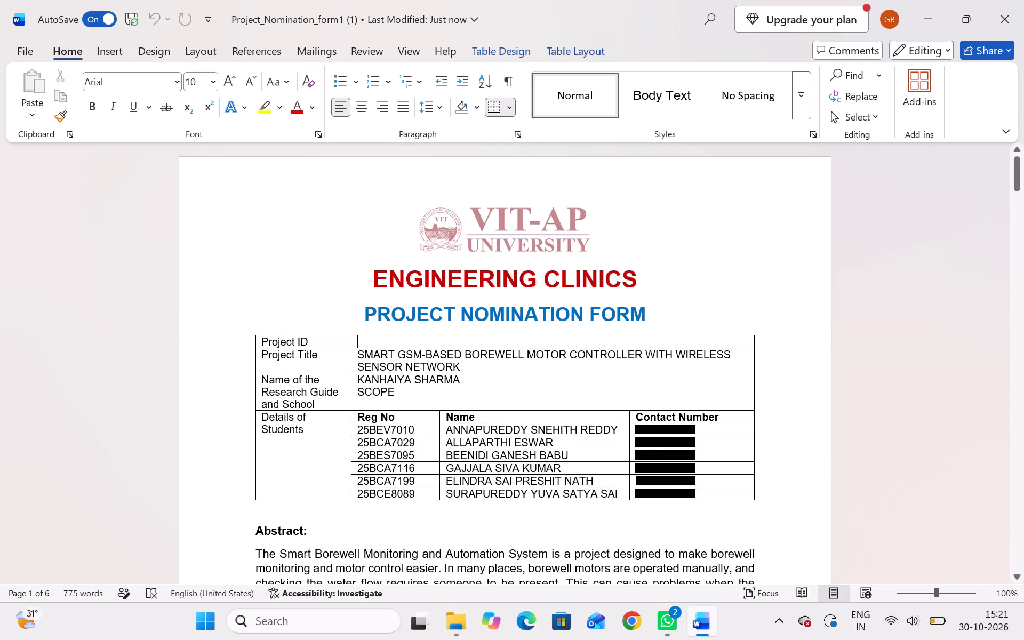
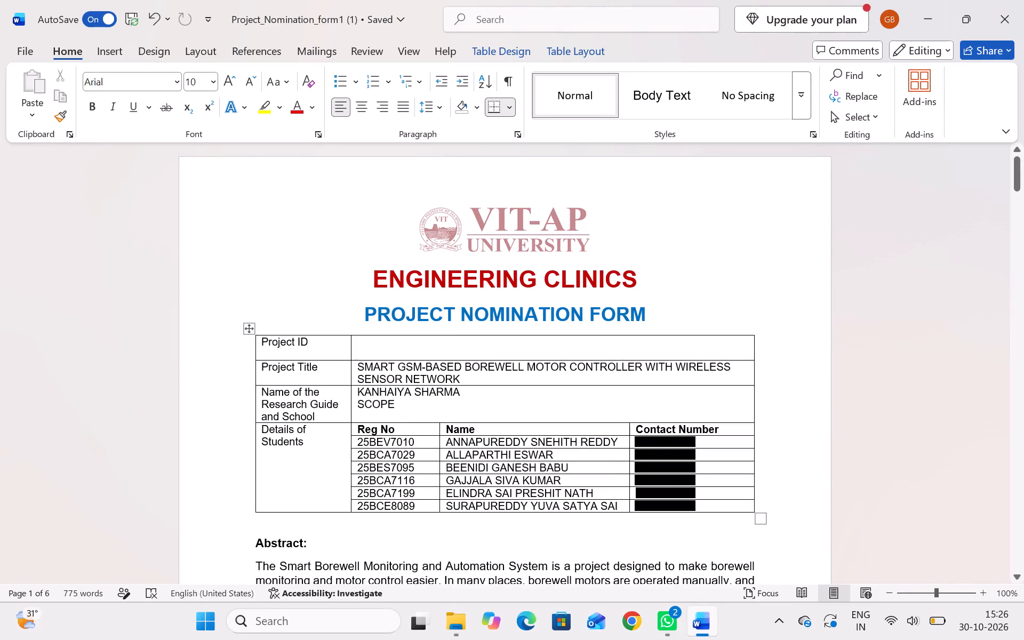
Review the opened nomination form from the student details table through the diagrams to the additional features table.
key("Up")
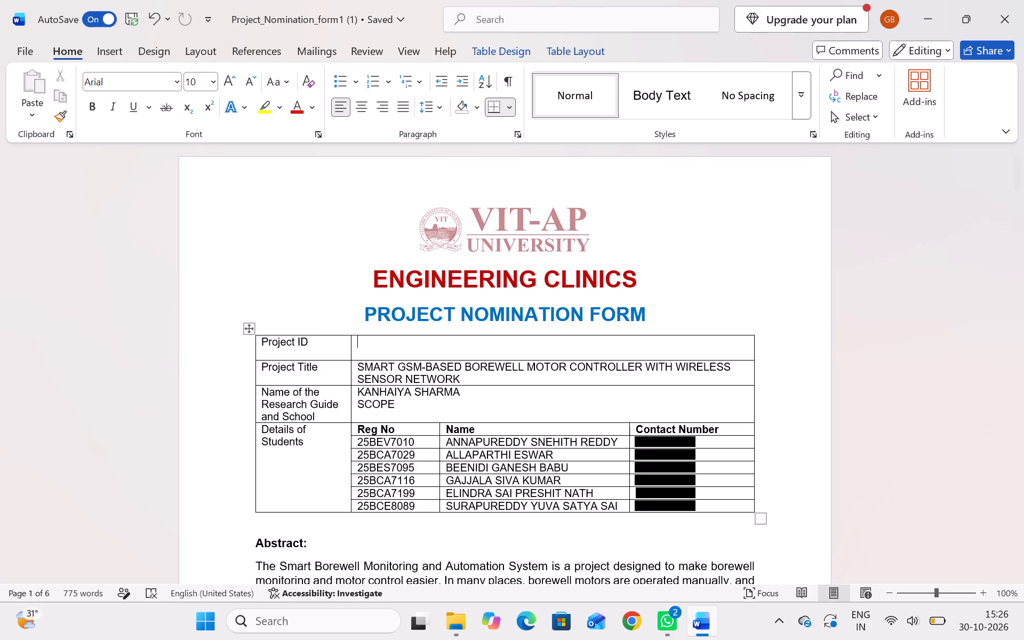
scroll(431, 374, "down", 6)
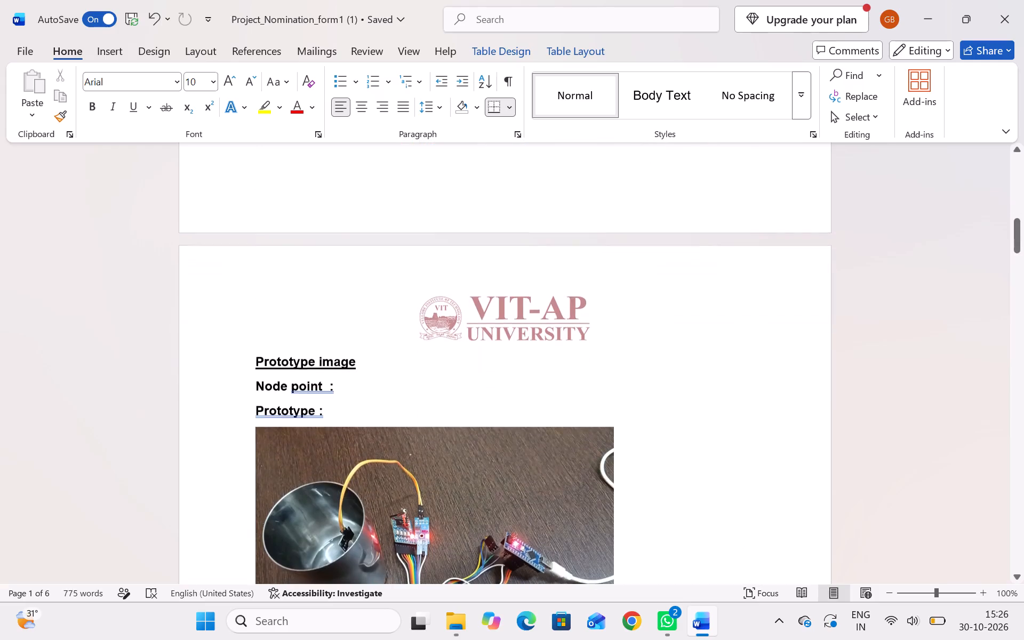
scroll(431, 374, "down", 14)
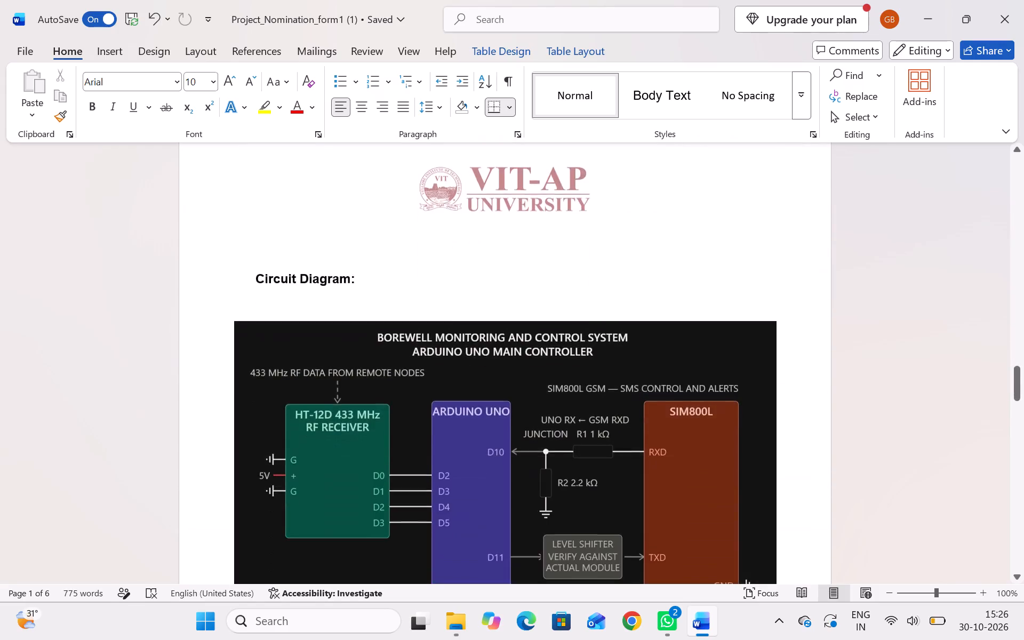
scroll(431, 374, "down", 7)
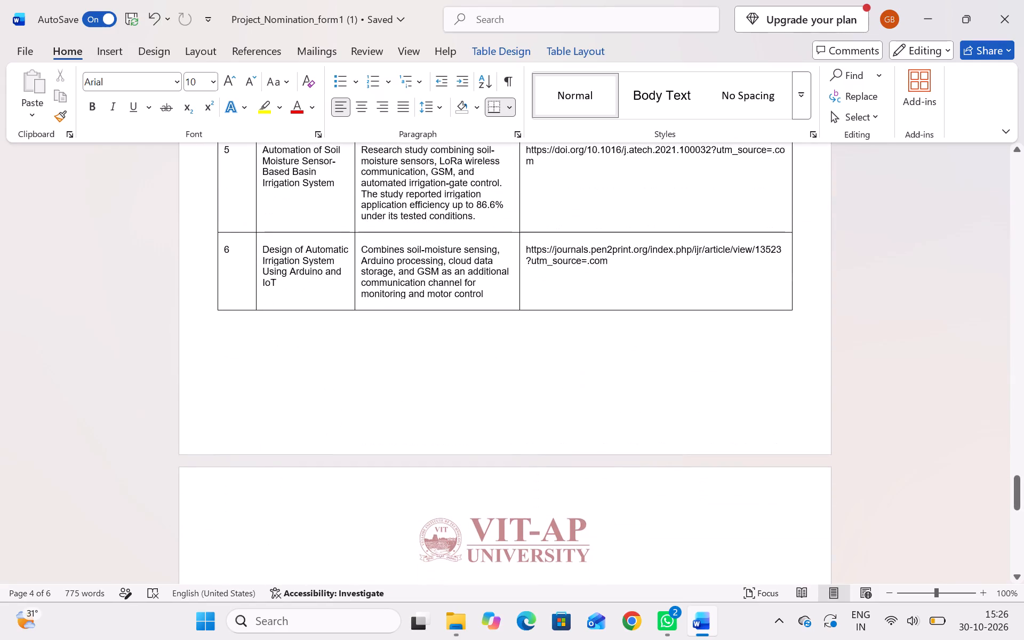
scroll(431, 374, "down", 10)
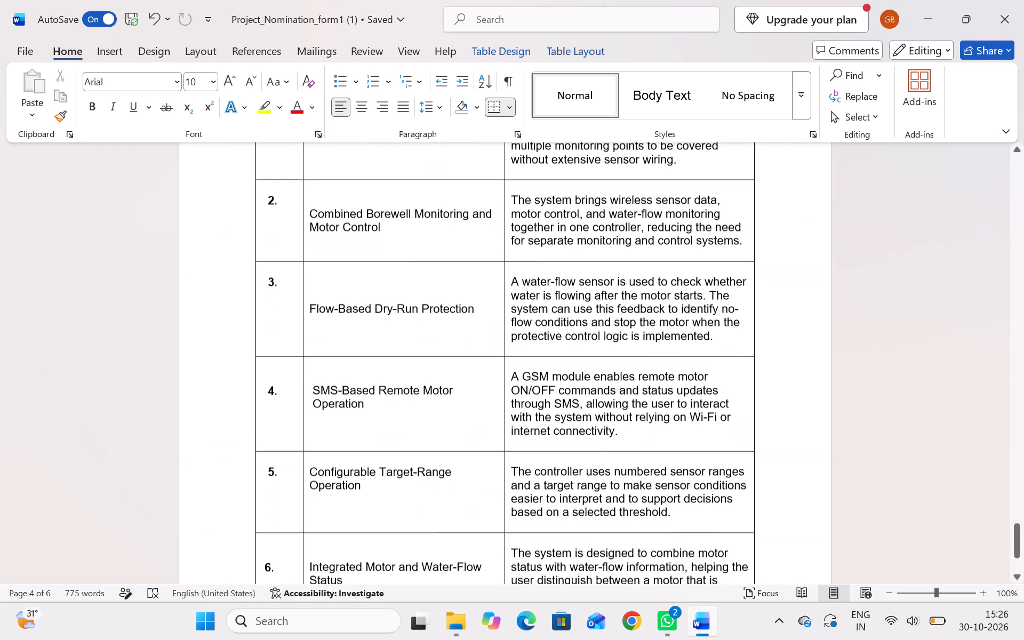
scroll(431, 374, "down", 3)
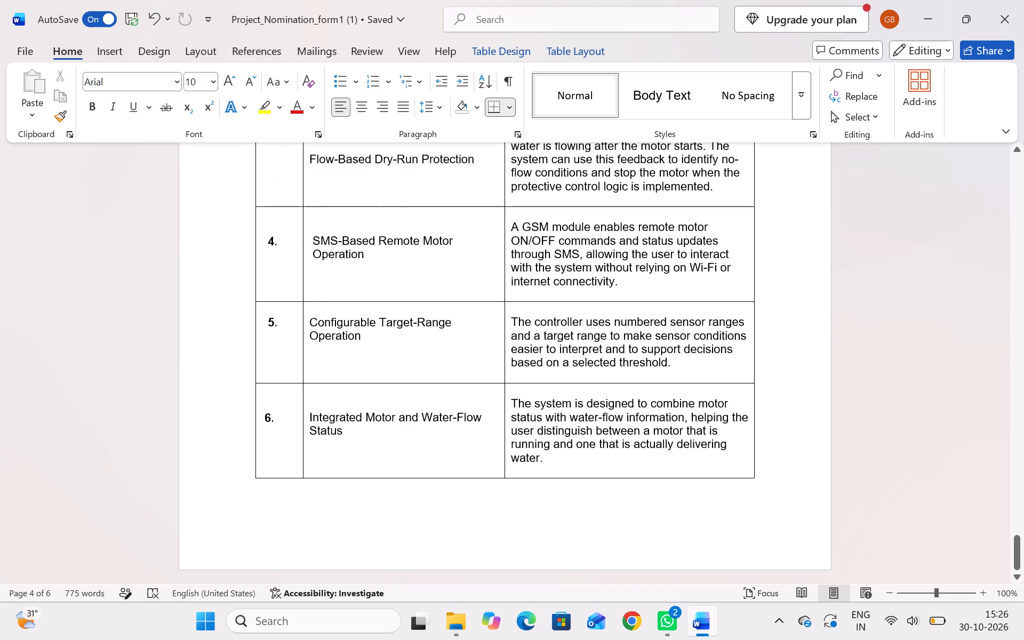
Save the nomination form document.
key("ctrl+s")
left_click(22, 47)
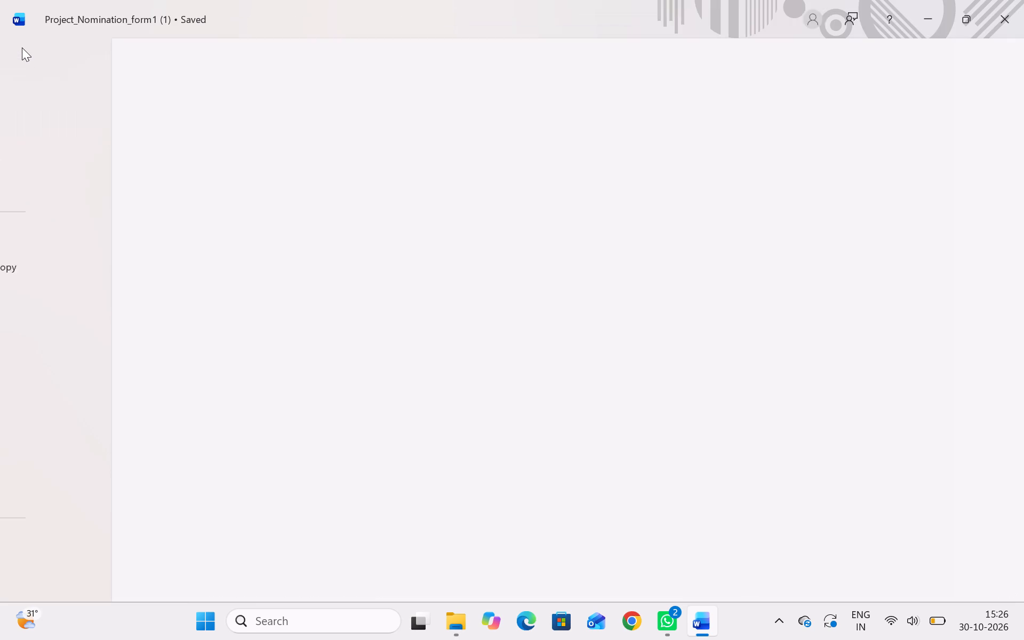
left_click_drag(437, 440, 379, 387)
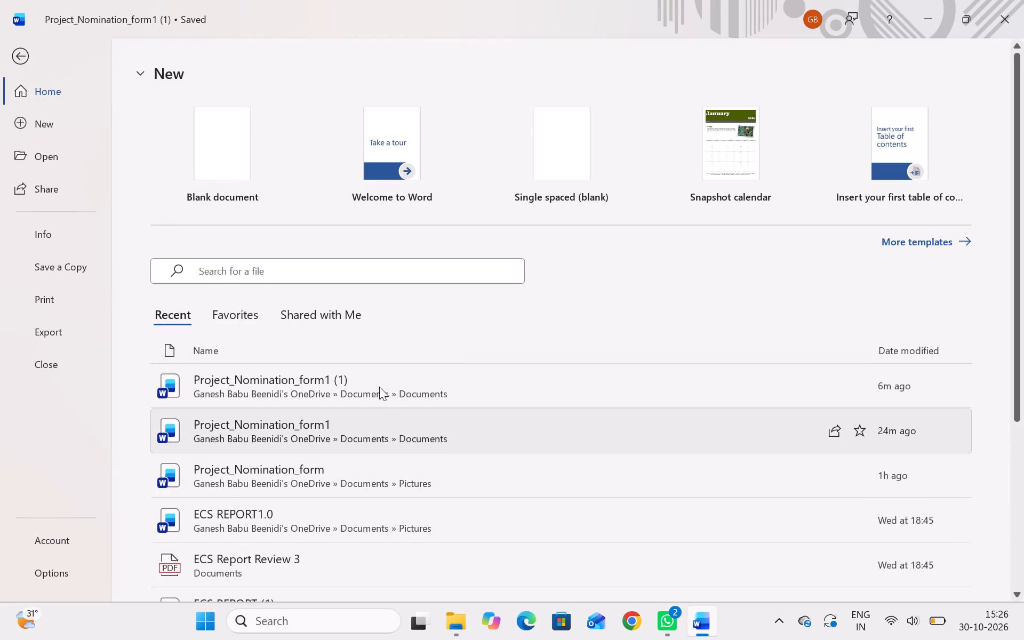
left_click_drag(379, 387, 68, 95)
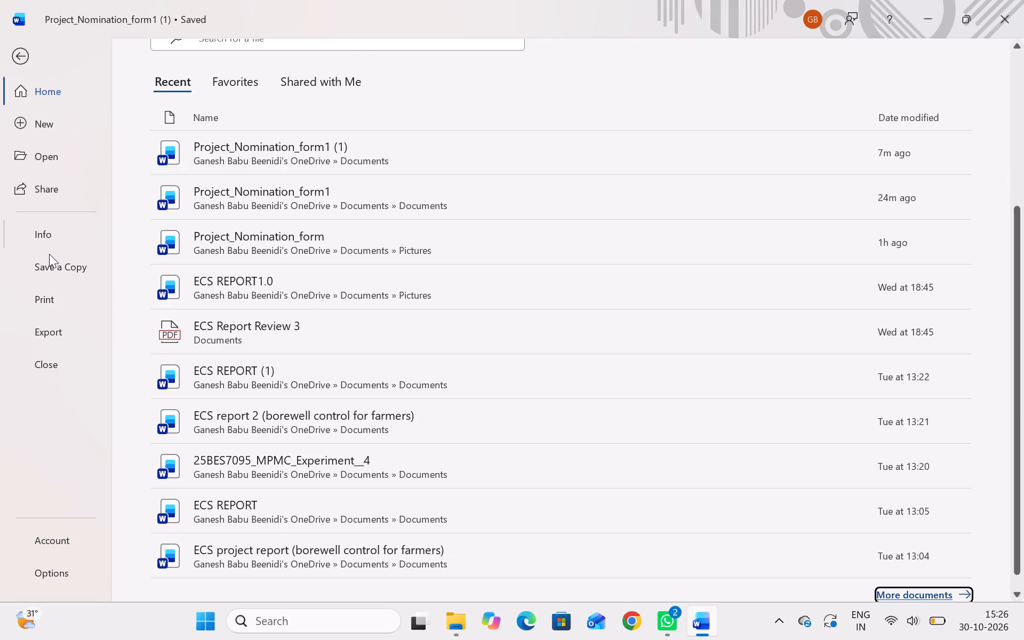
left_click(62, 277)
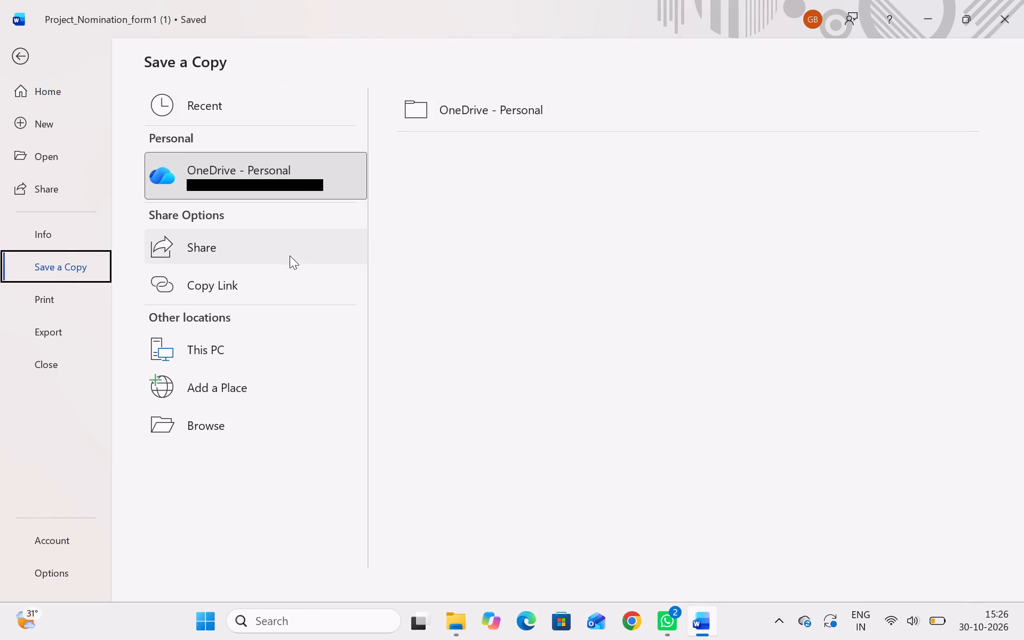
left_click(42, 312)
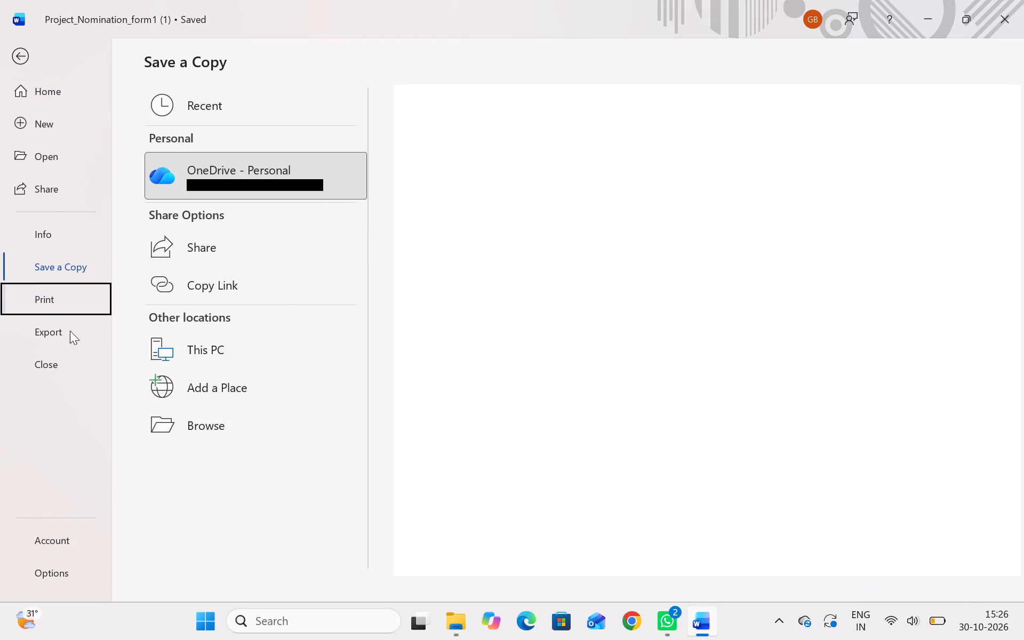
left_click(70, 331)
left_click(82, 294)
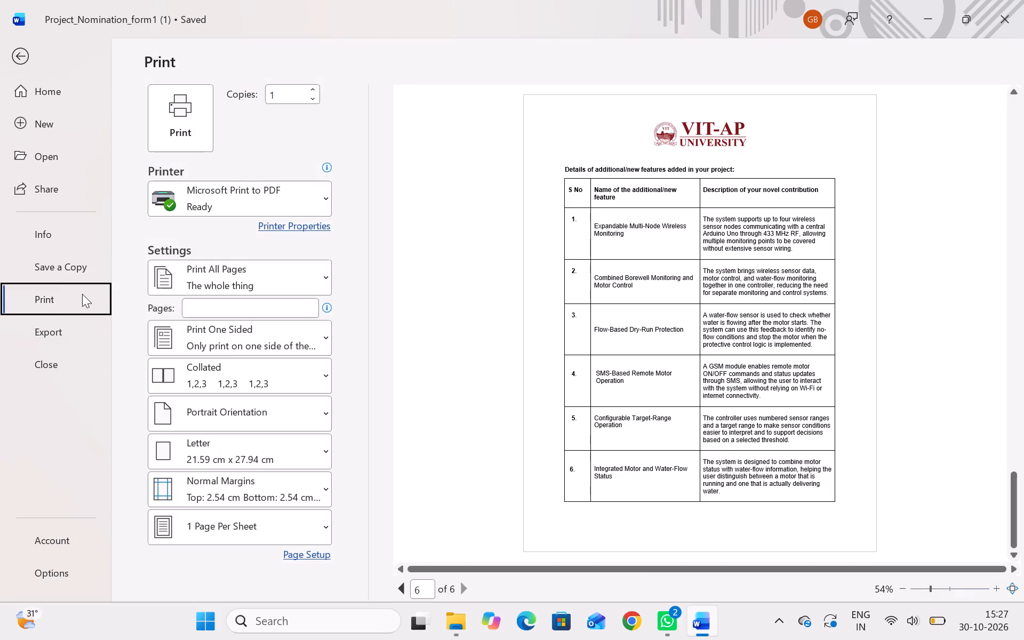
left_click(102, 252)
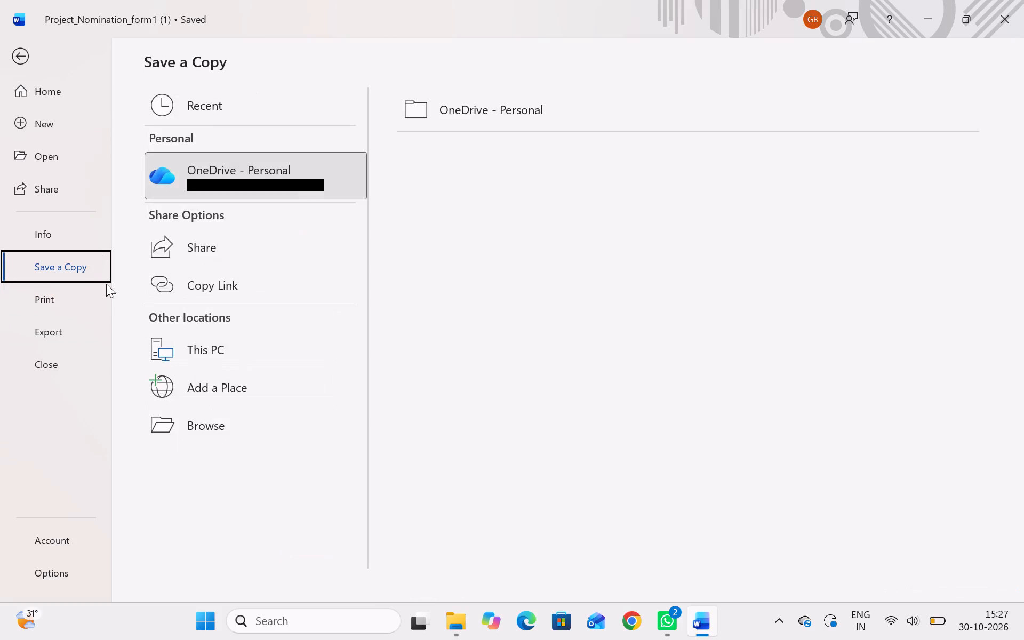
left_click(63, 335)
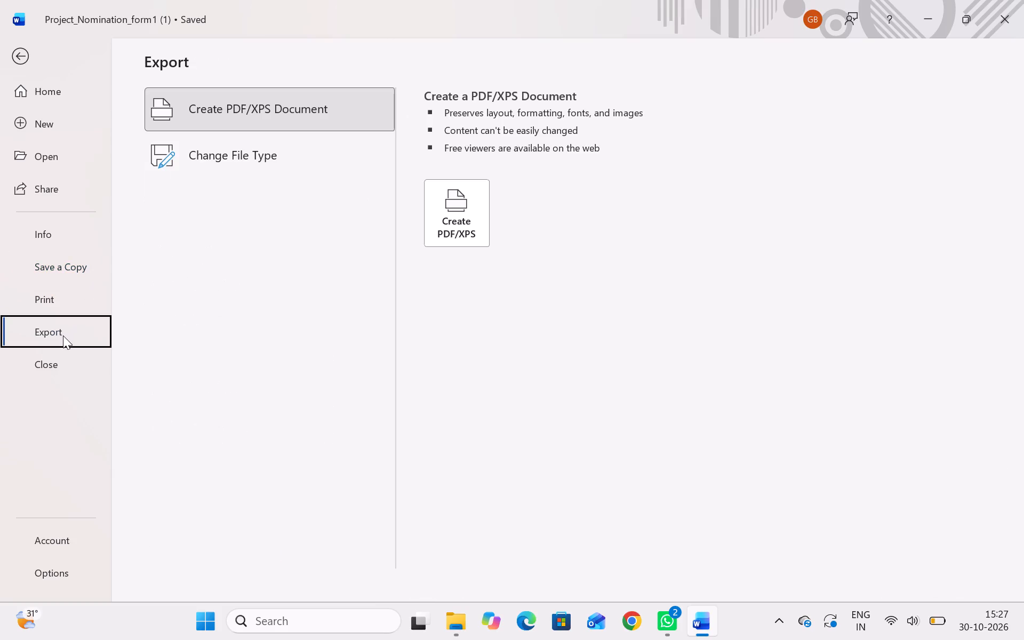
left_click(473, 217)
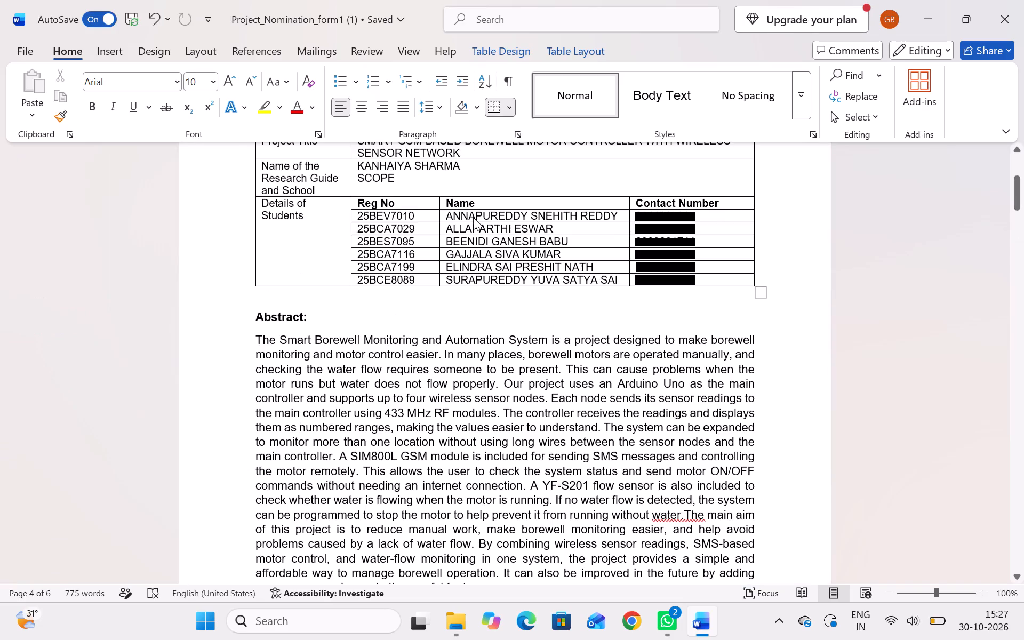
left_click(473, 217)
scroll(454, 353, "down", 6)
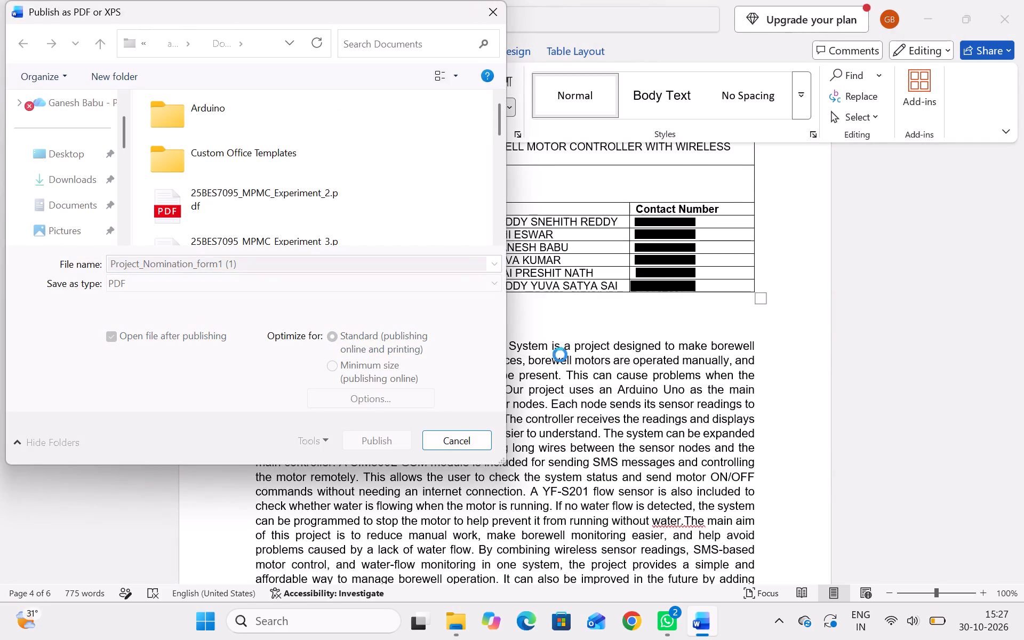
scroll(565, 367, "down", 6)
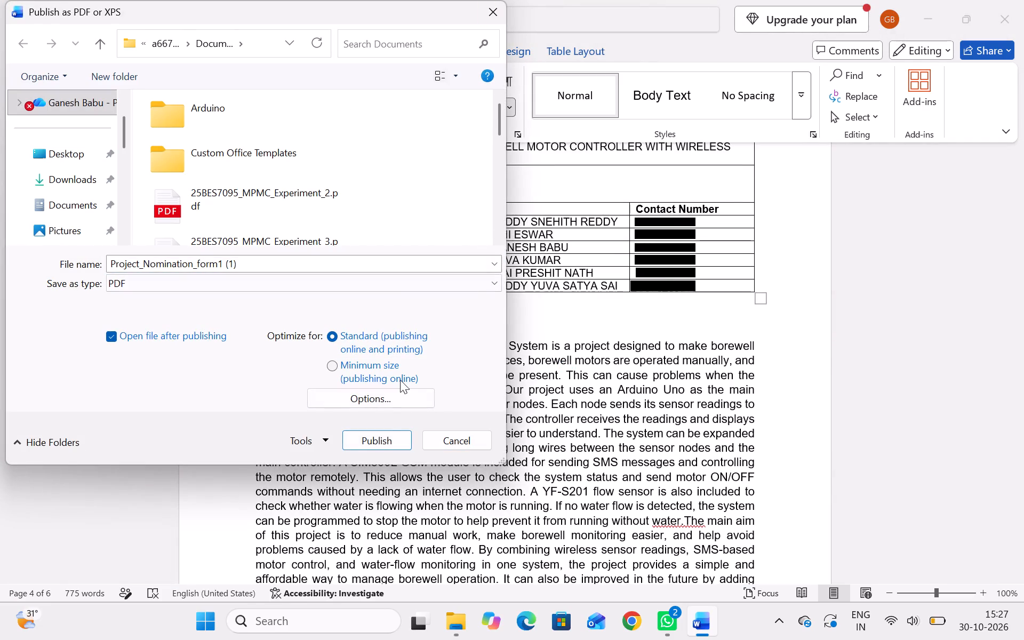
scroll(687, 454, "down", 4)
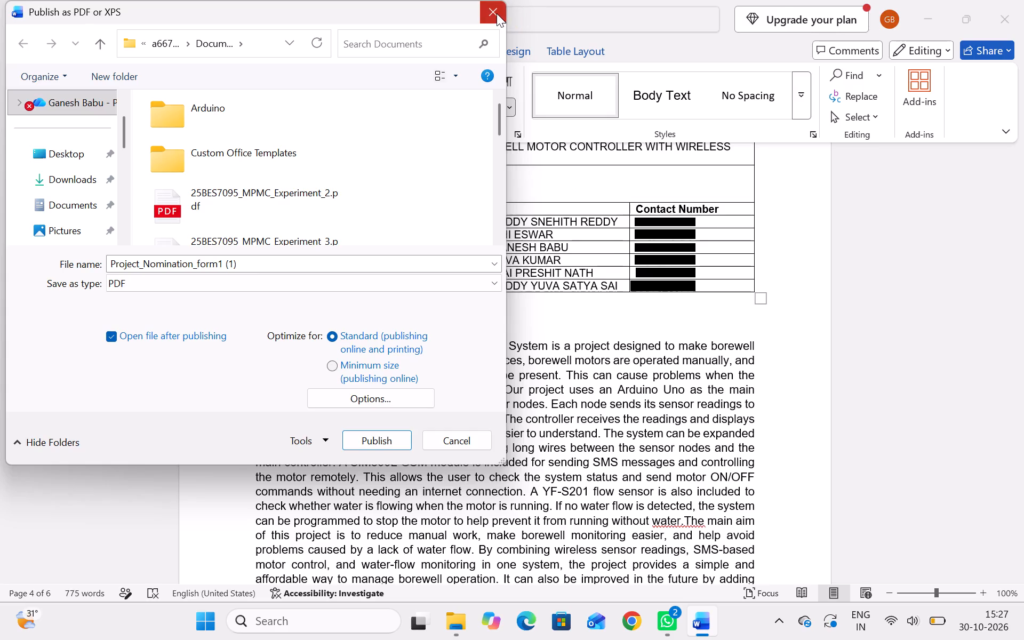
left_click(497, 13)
Review the form again, checking the abstract, prototype and circuit diagrams, existing projects table and additional features table.
scroll(443, 300, "down", 6)
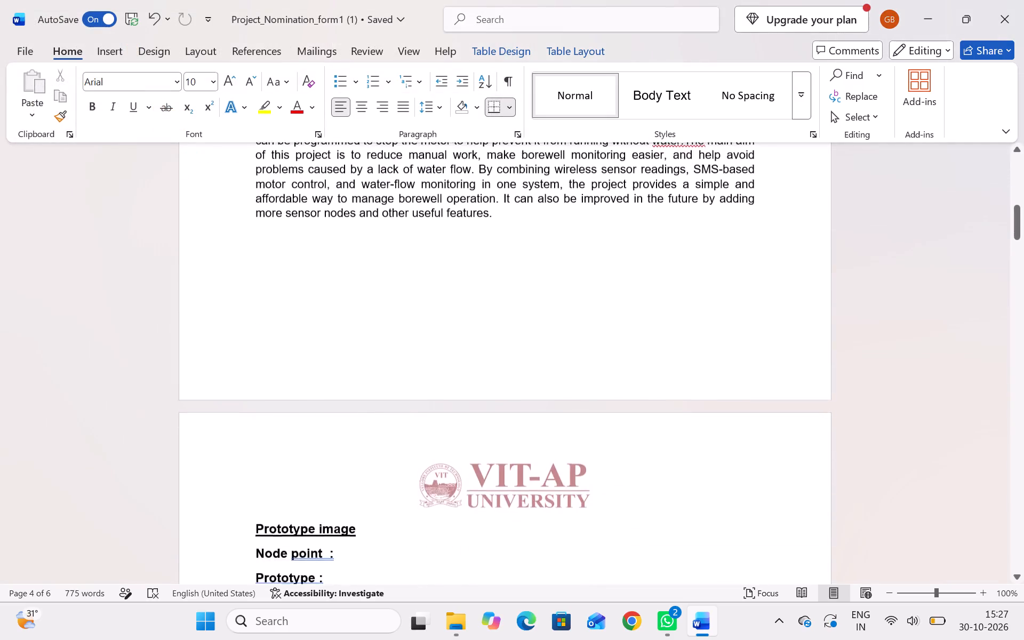
scroll(462, 237, "down", 9)
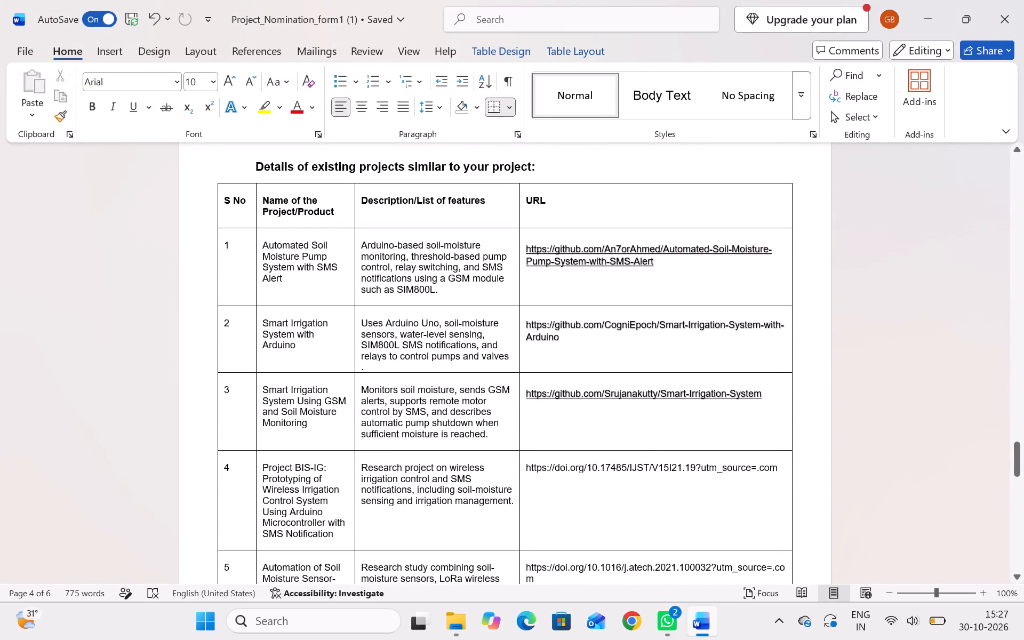
scroll(462, 237, "down", 2)
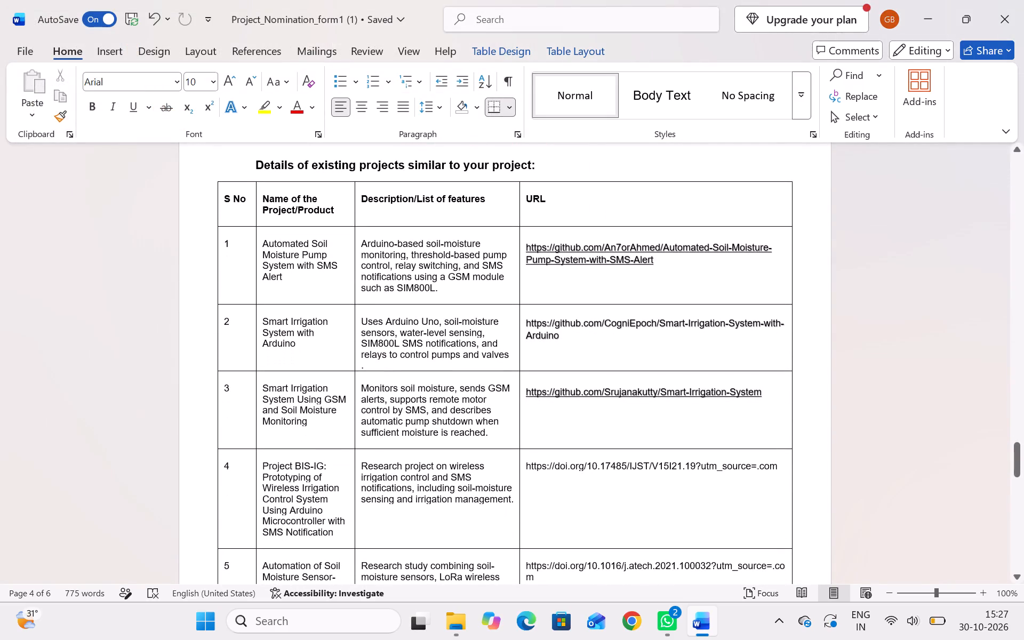
scroll(462, 237, "down", 1)
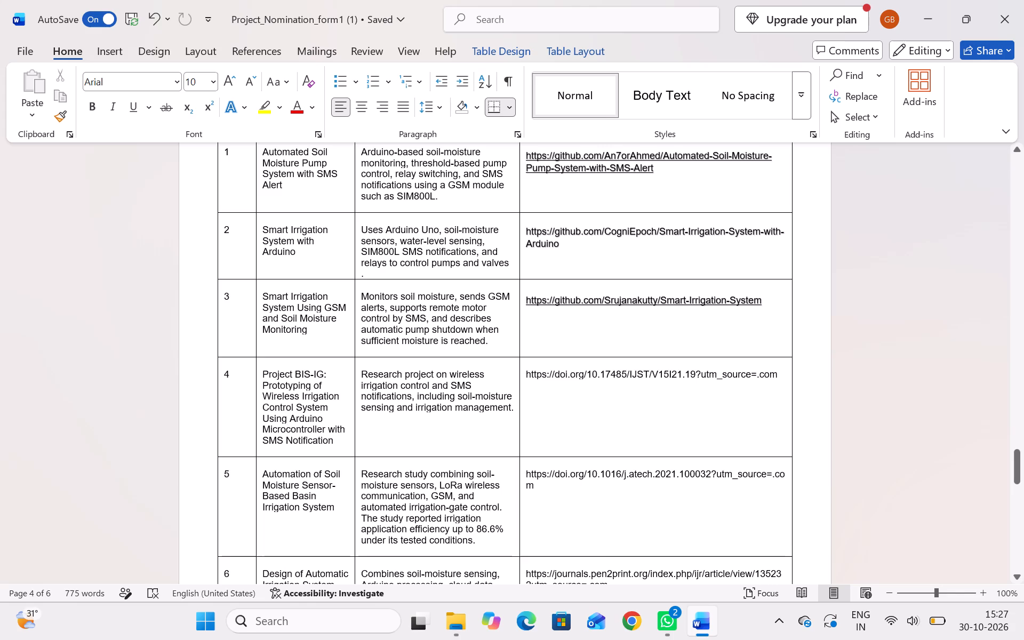
scroll(462, 237, "down", 8)
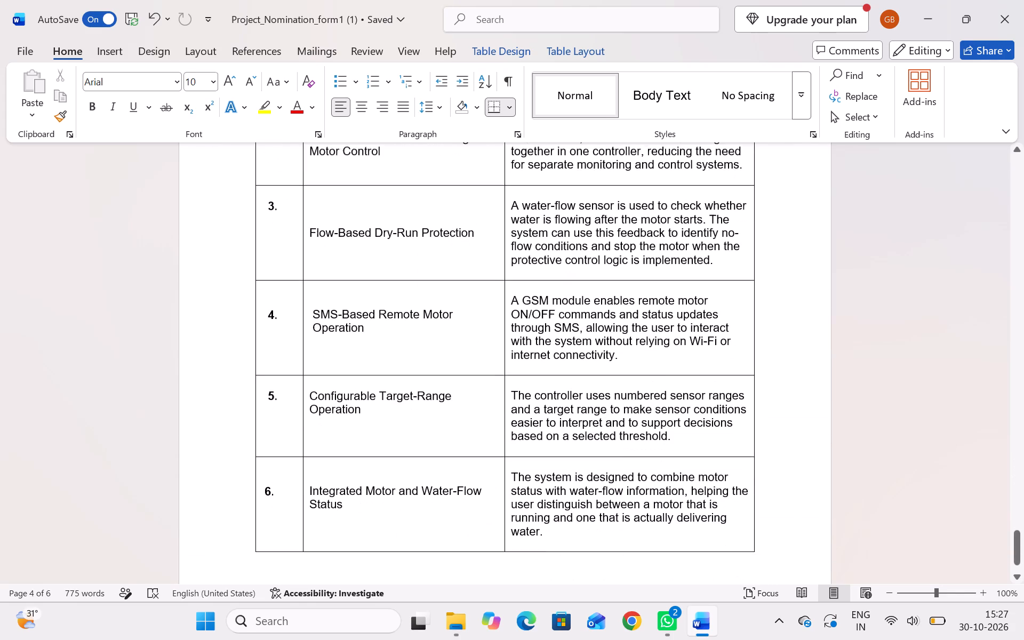
scroll(462, 237, "up", 14)
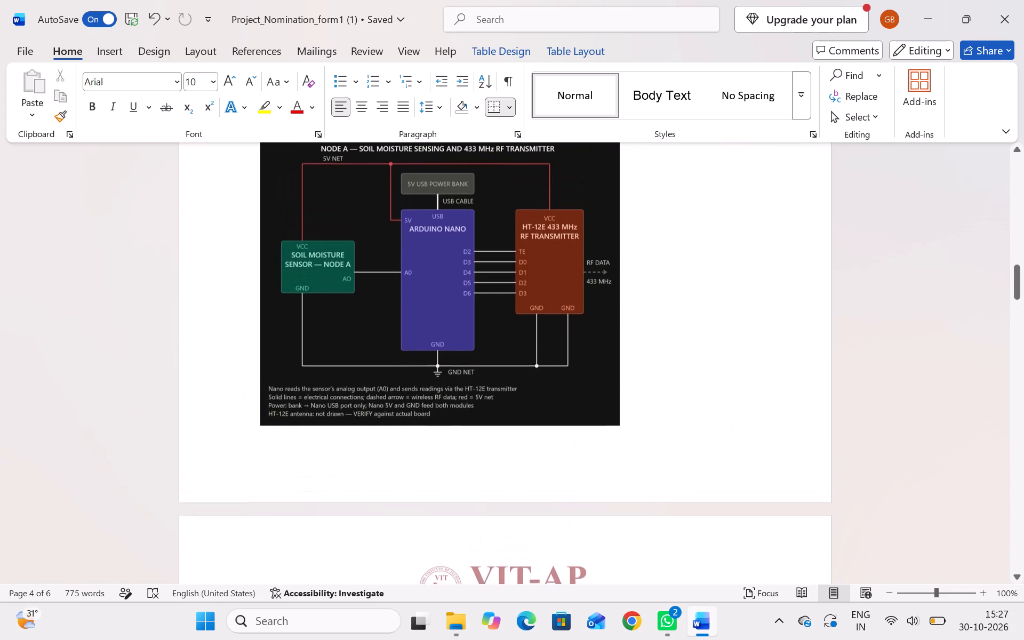
Save the nomination form document again.
key("ctrl+s")
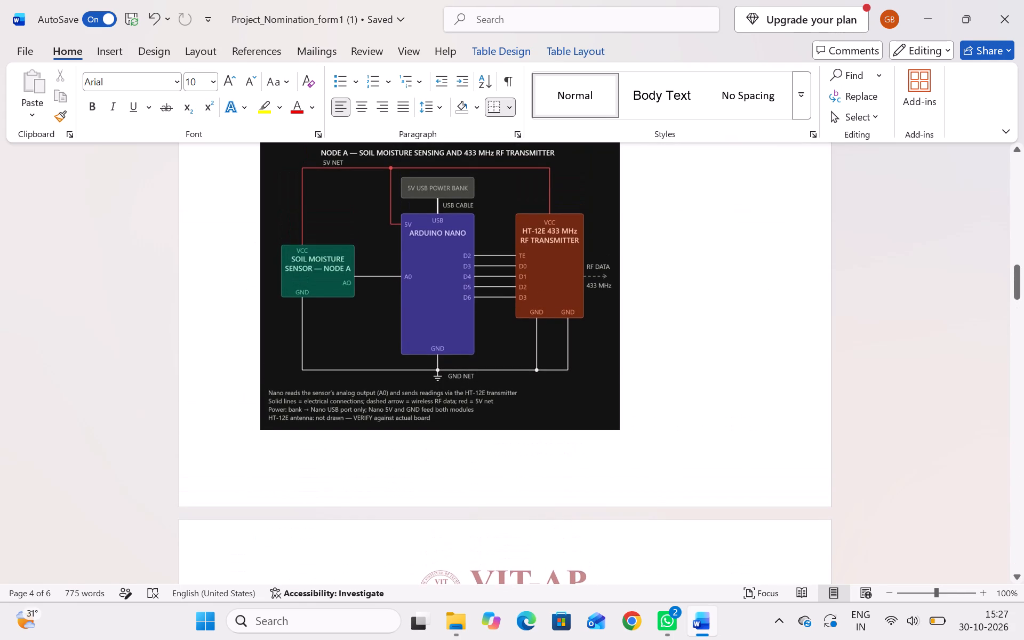
left_click(138, 17)
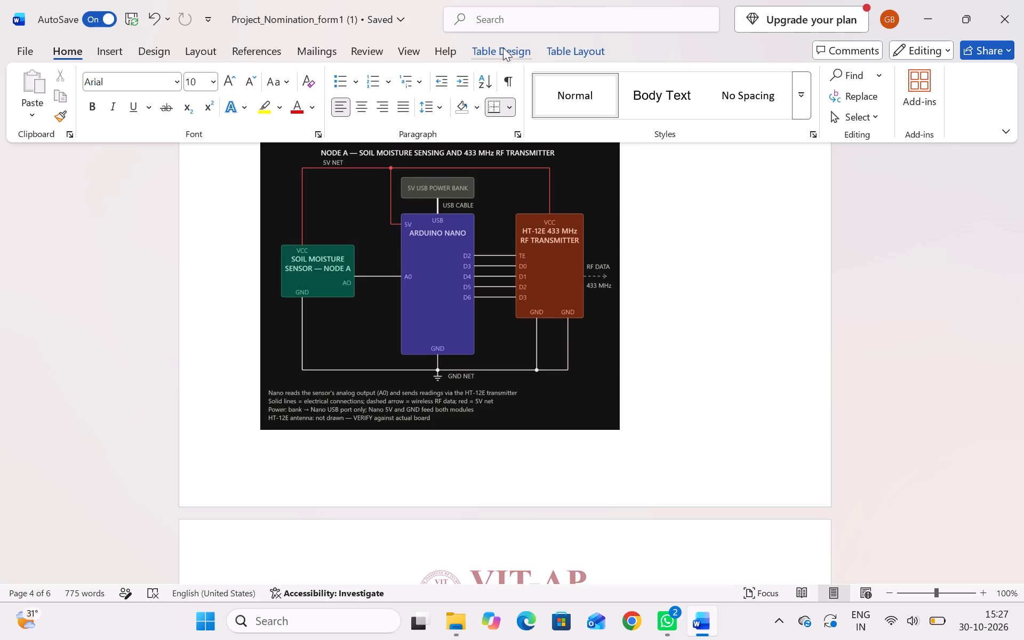
Start exporting the nomination form as a PDF and choose the projects folder on the Desktop as its destination.
left_click(31, 51)
left_click(75, 263)
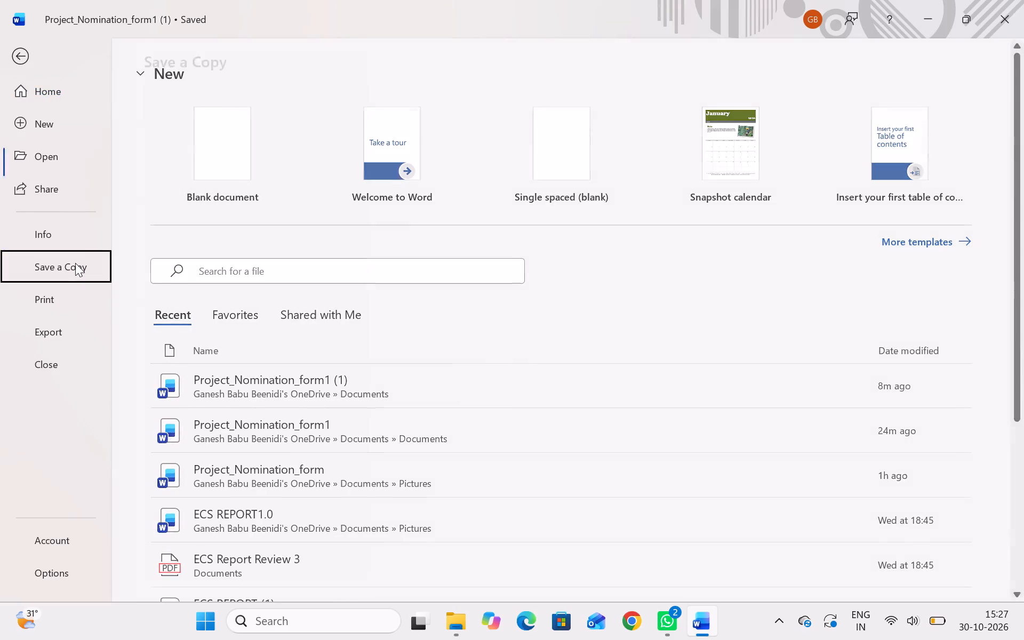
left_click(76, 332)
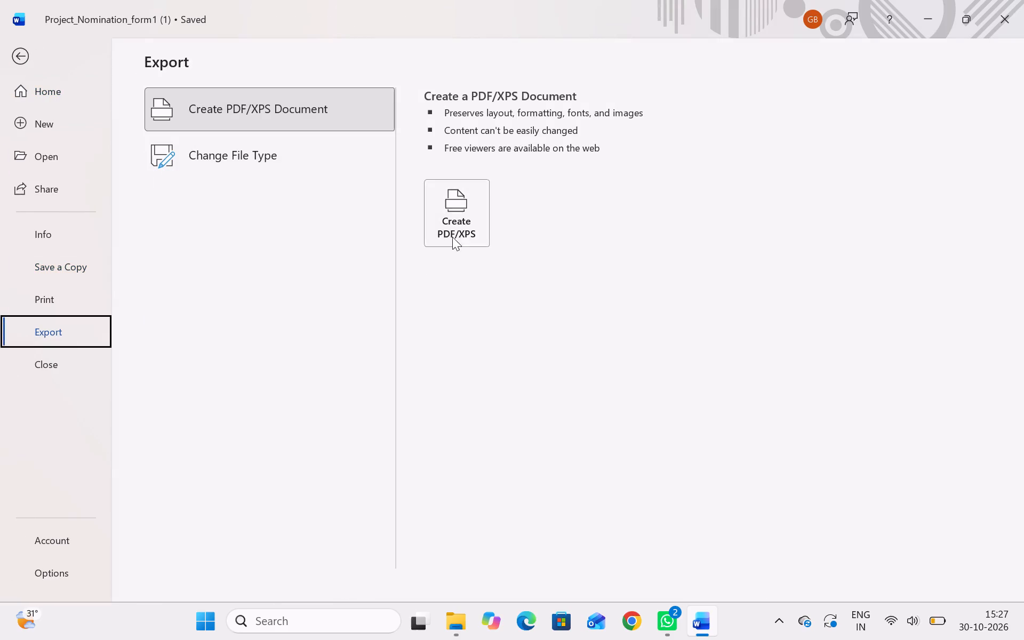
left_click(469, 219)
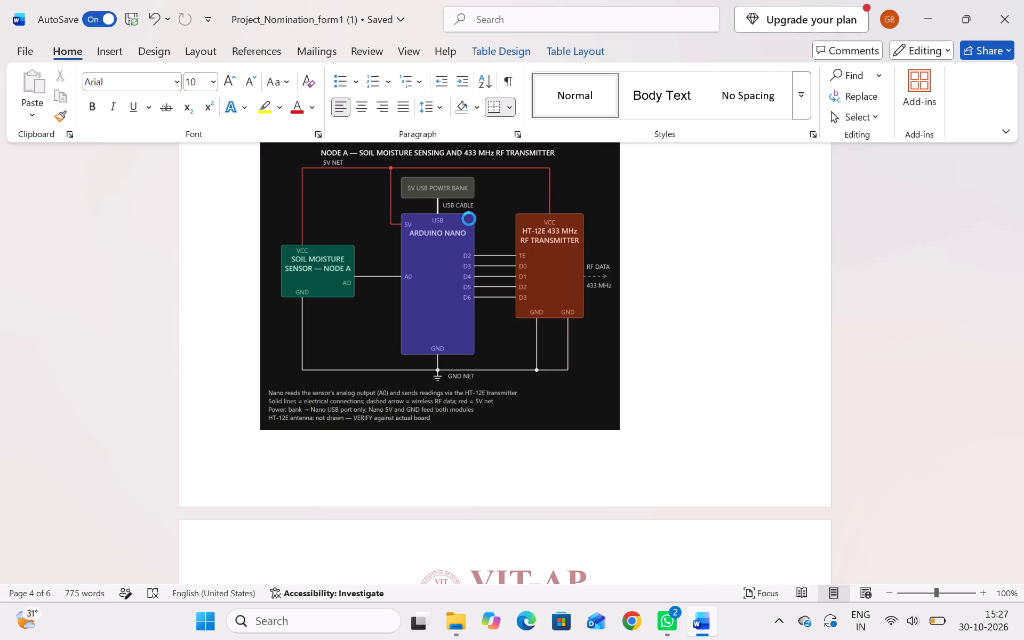
left_click(402, 23)
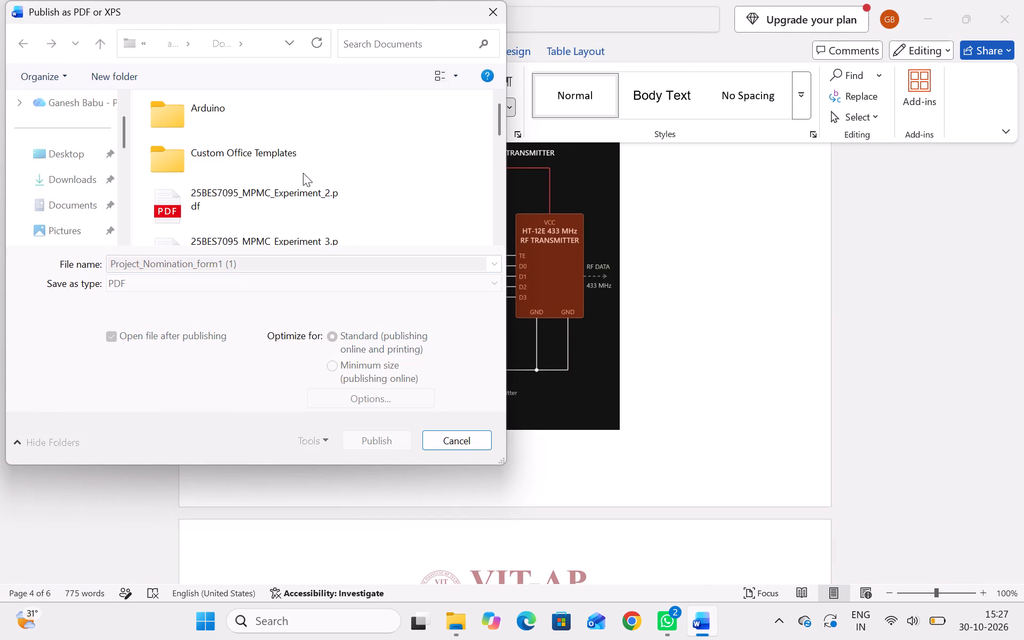
left_click(88, 198)
scroll(242, 191, "down", 3)
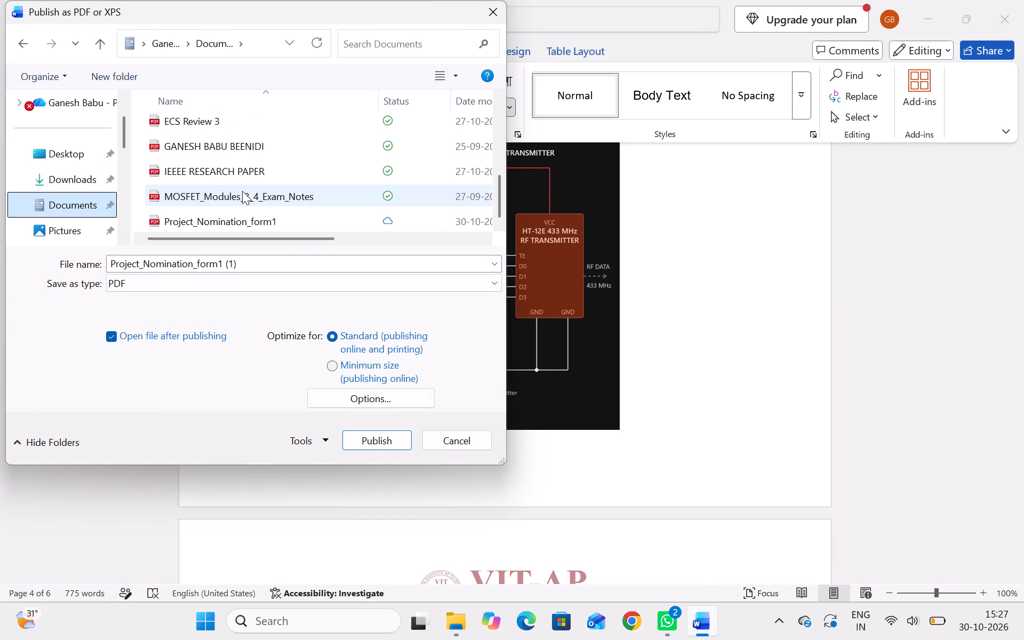
scroll(242, 191, "down", 2)
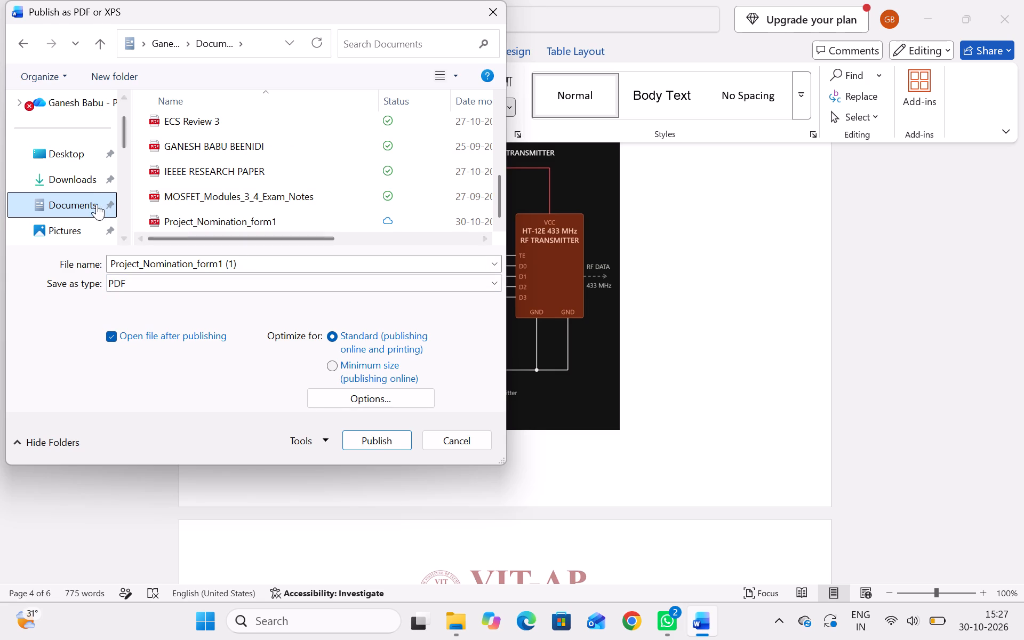
left_click(92, 157)
scroll(92, 150, "down", 1)
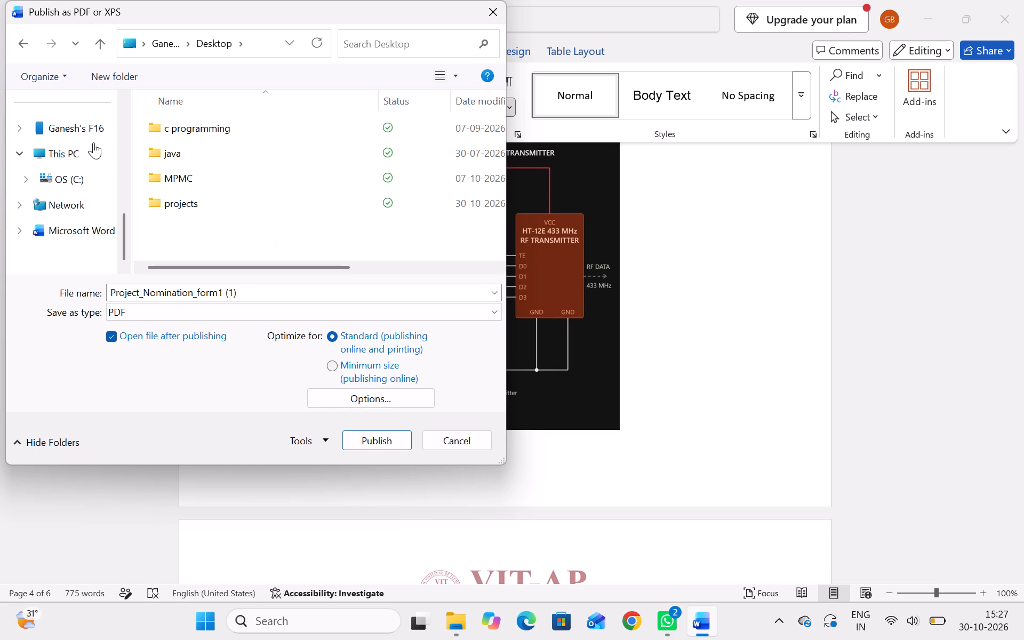
scroll(93, 142, "down", 1)
scroll(68, 153, "up", 1)
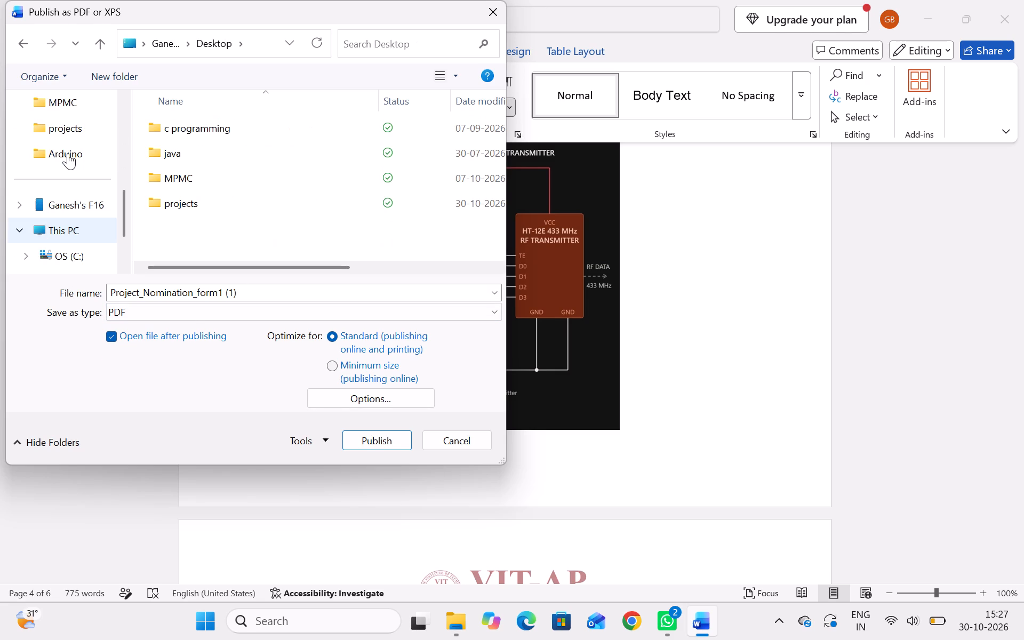
scroll(68, 153, "up", 1)
left_click(68, 153)
left_click(76, 131)
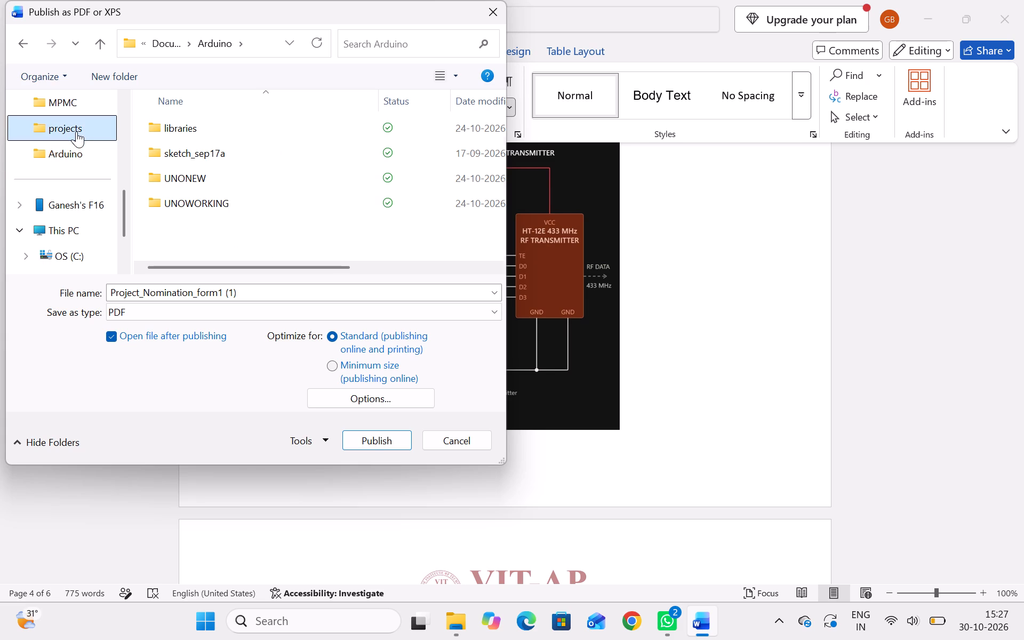
scroll(231, 174, "down", 4)
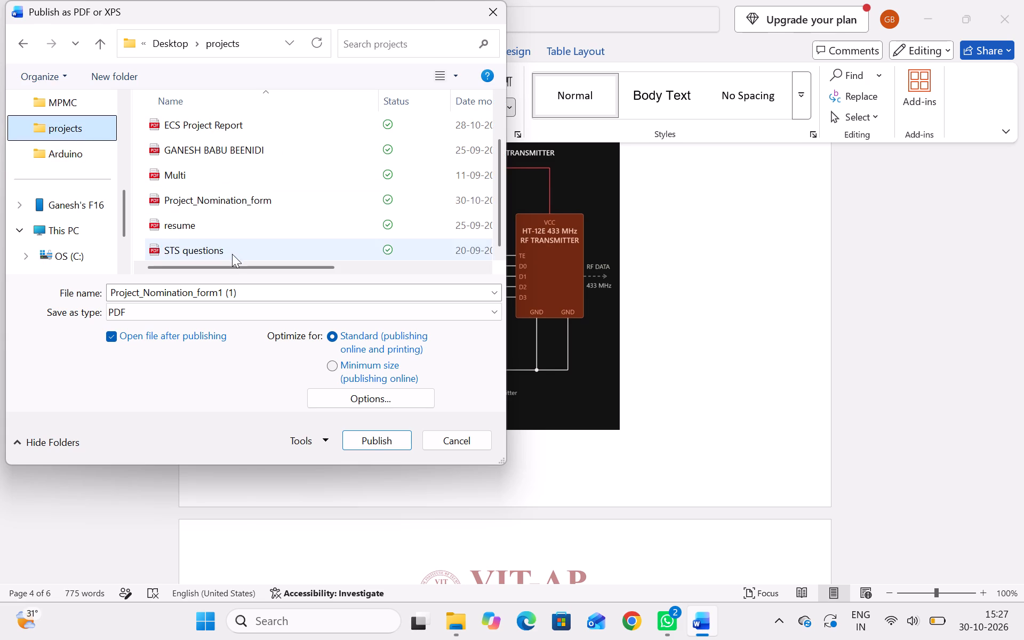
Name the PDF Project_Nomination_form2 (1) and publish it with the standard optimization.
left_click(226, 292)
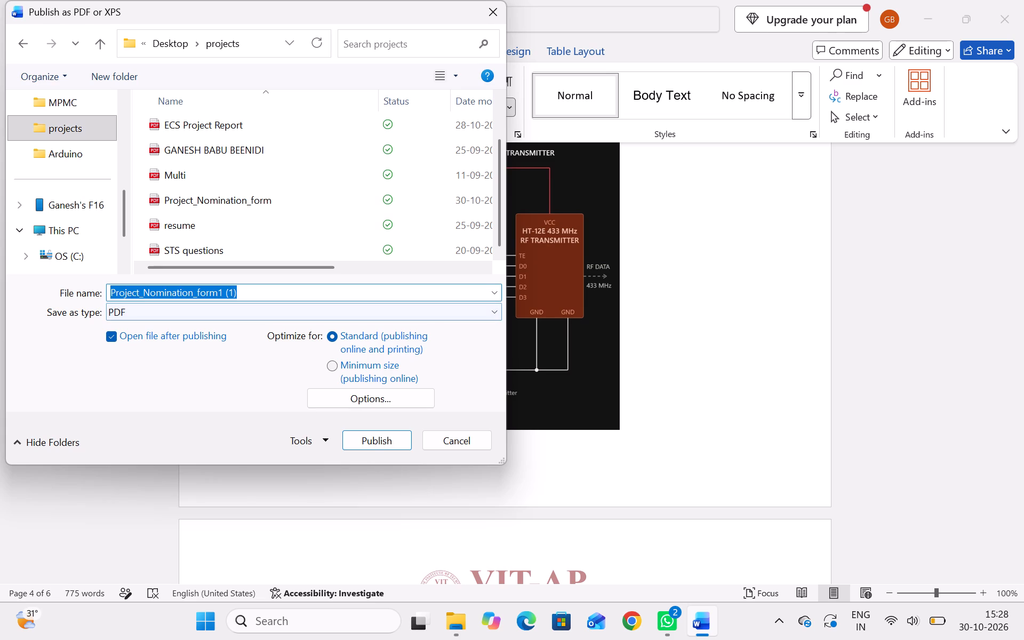
left_click(277, 286)
key("Left")
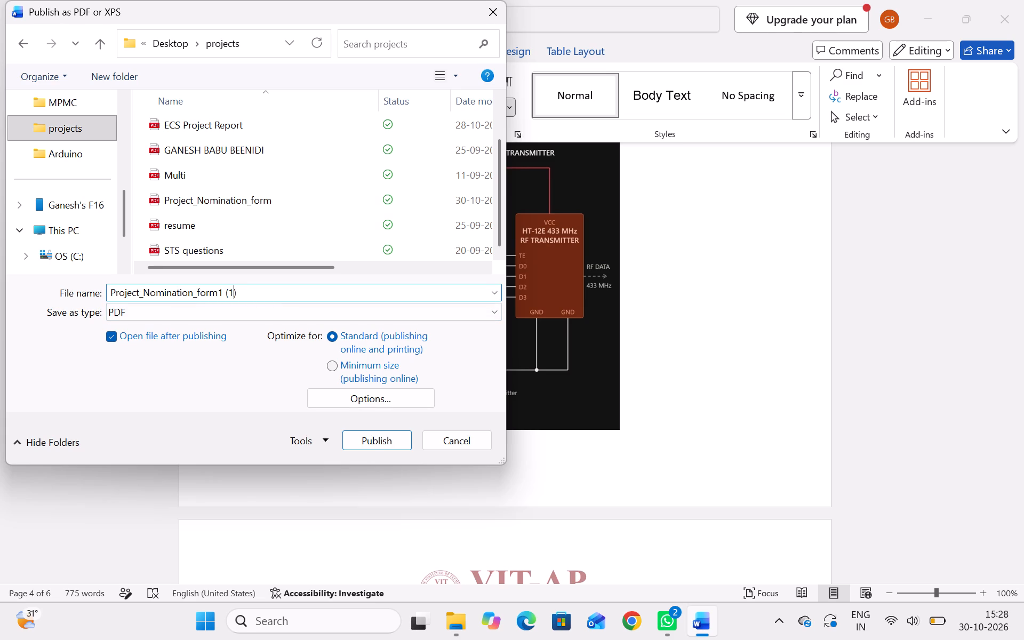
key("Left")
key("Left")
key("Left")
key("BackSpace")
key("2")
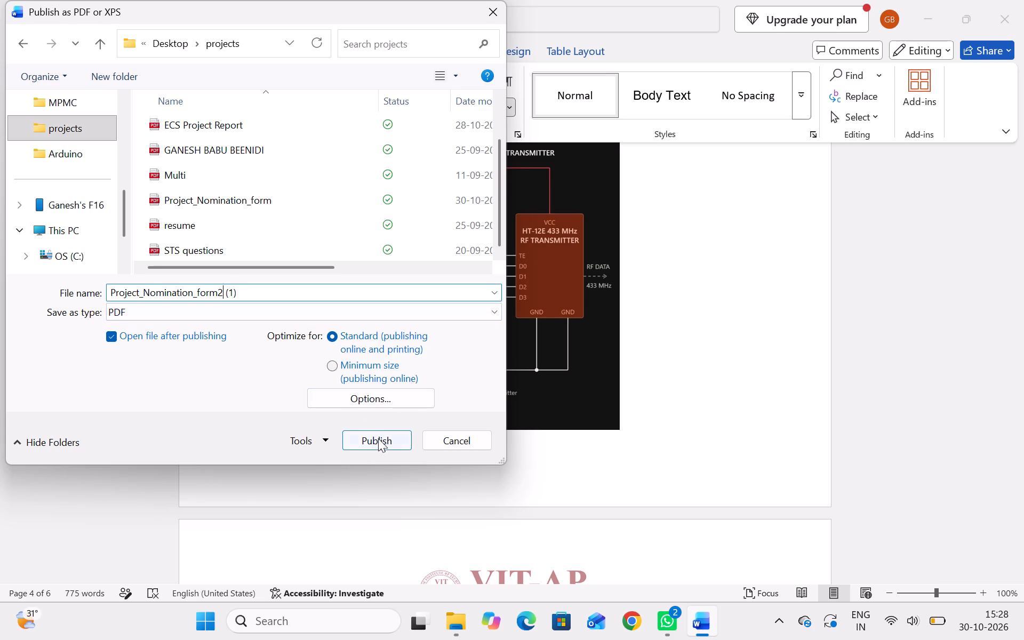
left_click(379, 439)
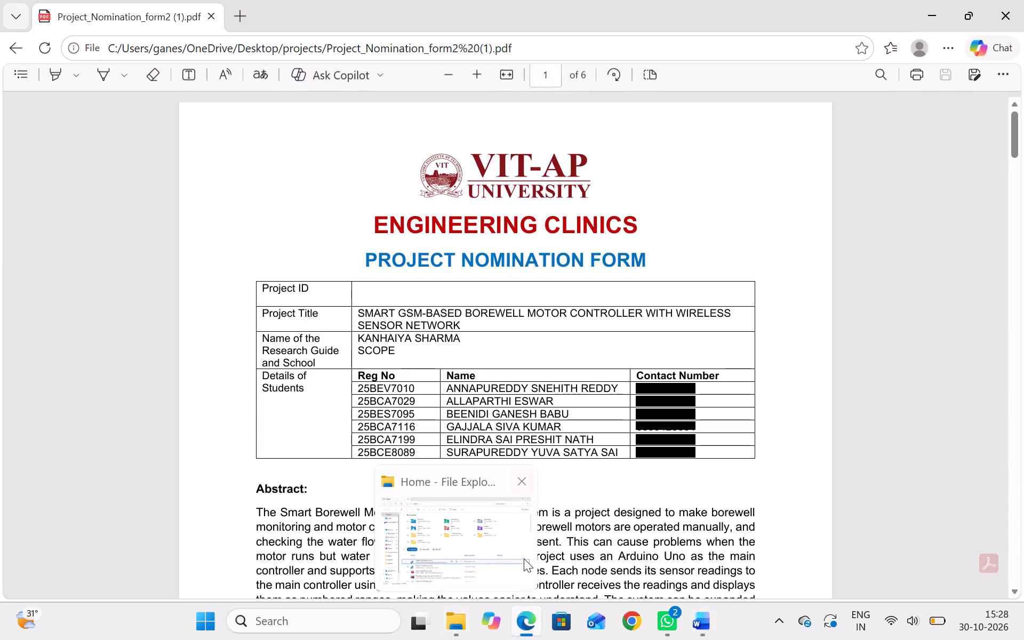
Review the exported PDF from the abstract through the prototype images, circuit diagrams and existing projects table to the additional features table.
scroll(669, 310, "down", 9)
scroll(669, 310, "up", 1)
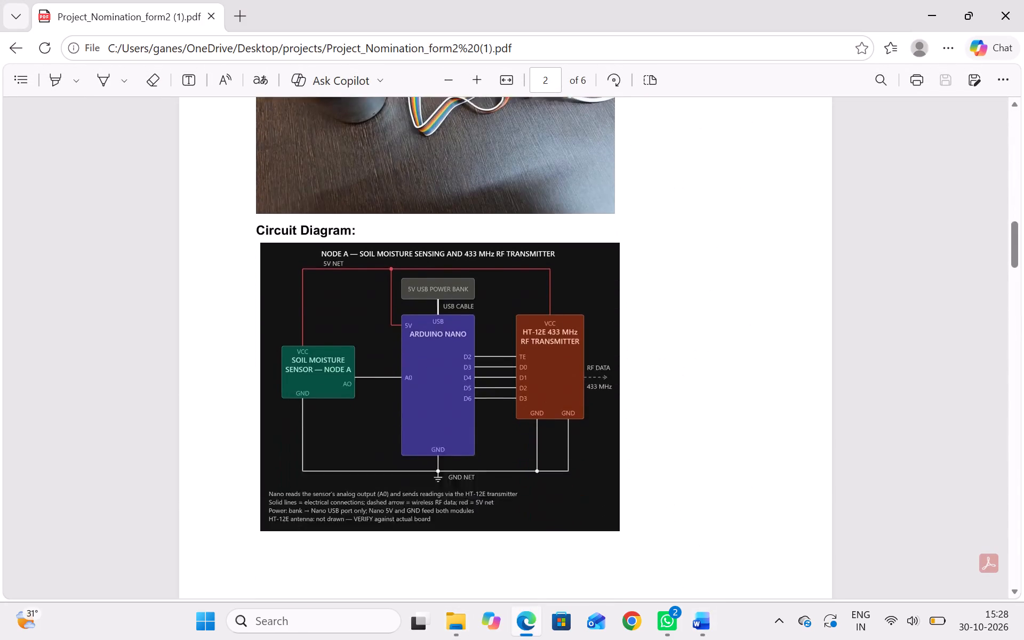
scroll(669, 310, "up", 2)
scroll(669, 310, "down", 3)
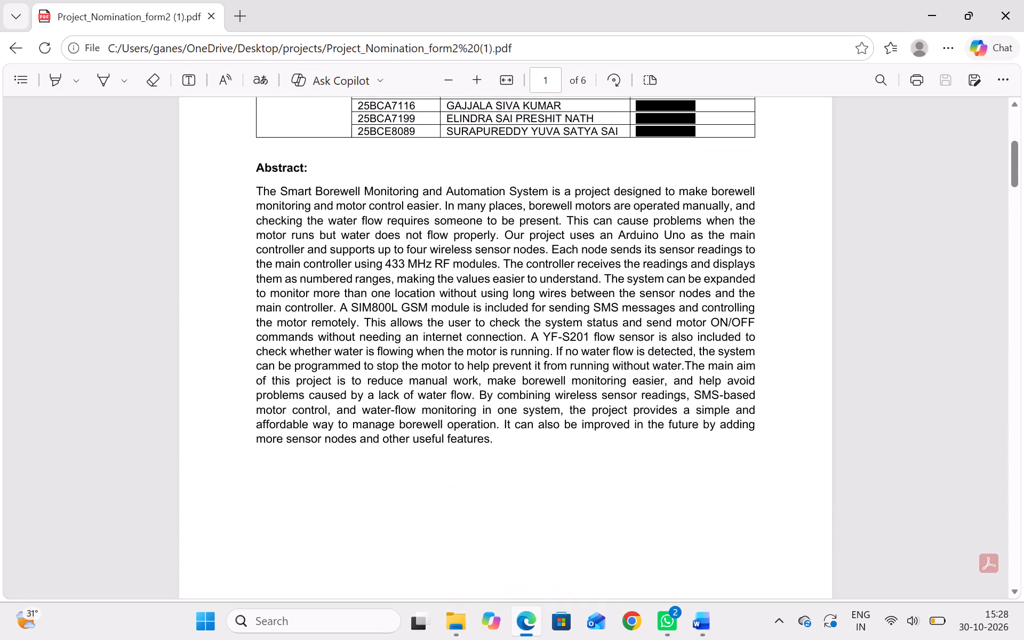
scroll(681, 274, "down", 5)
scroll(693, 217, "down", 6)
scroll(701, 163, "down", 5)
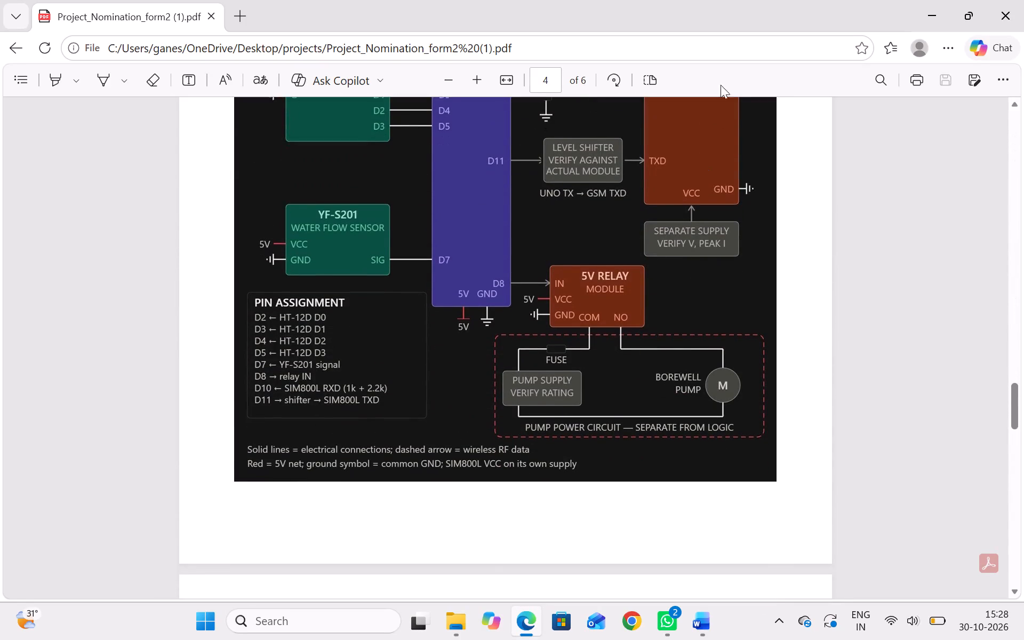
scroll(727, 39, "up", 4)
scroll(599, 228, "up", 6)
scroll(599, 228, "down", 2)
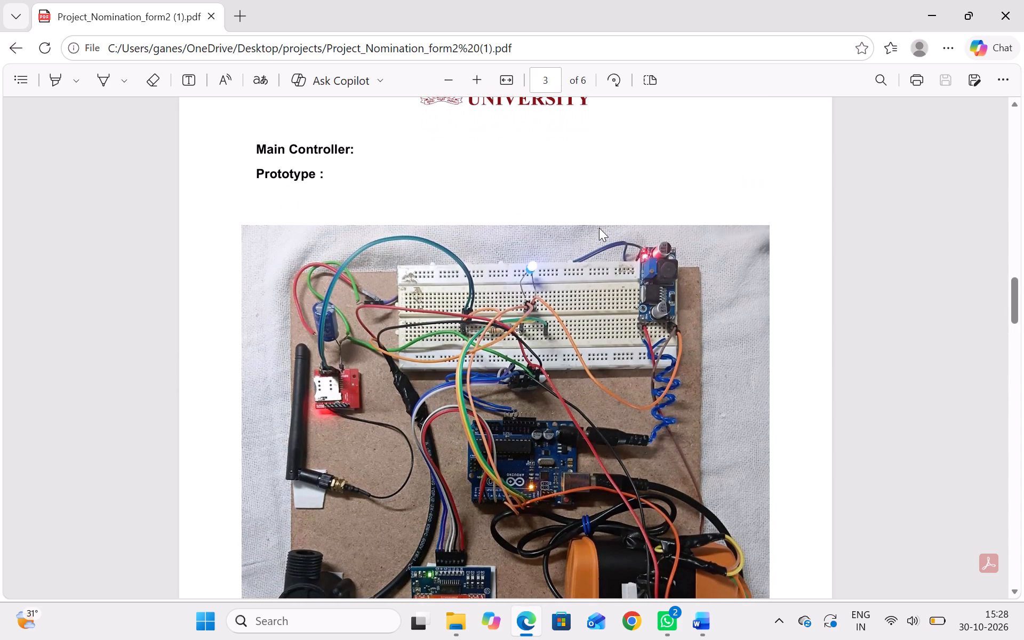
scroll(599, 228, "down", 2)
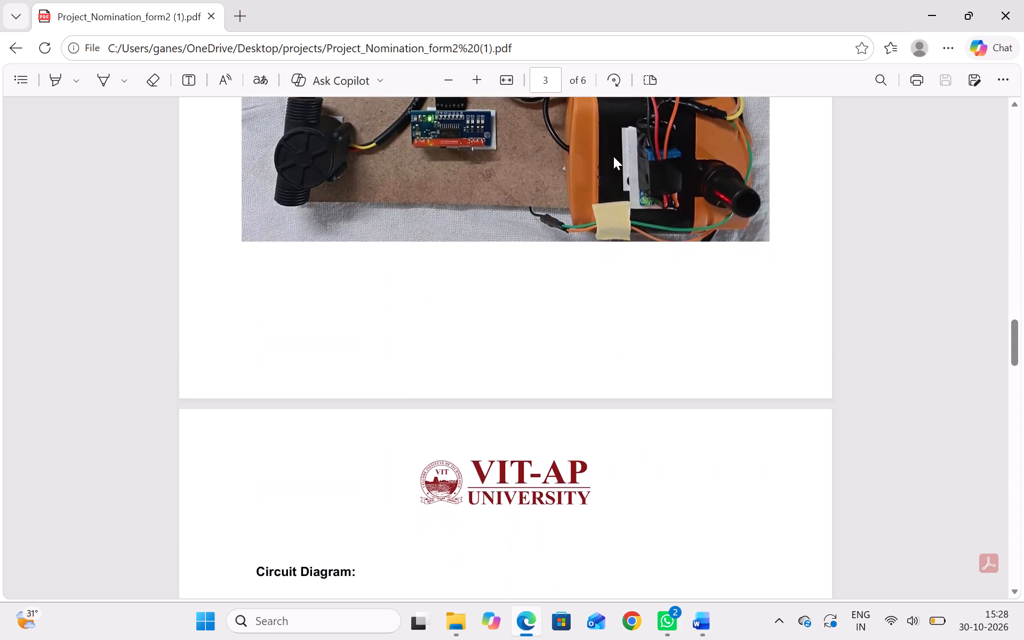
scroll(613, 156, "up", 4)
scroll(613, 156, "down", 3)
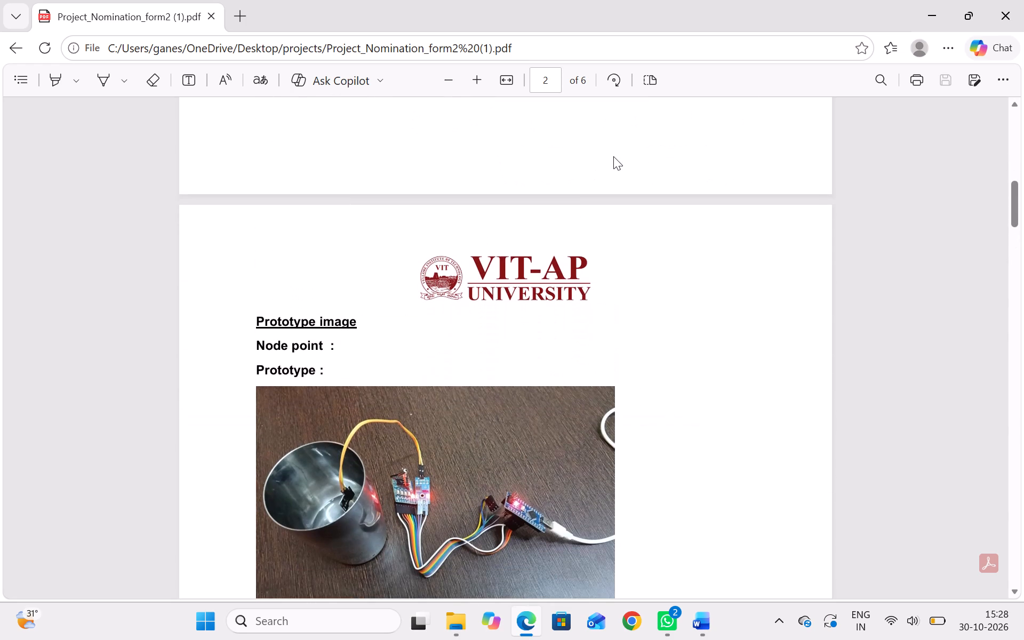
scroll(613, 156, "down", 10)
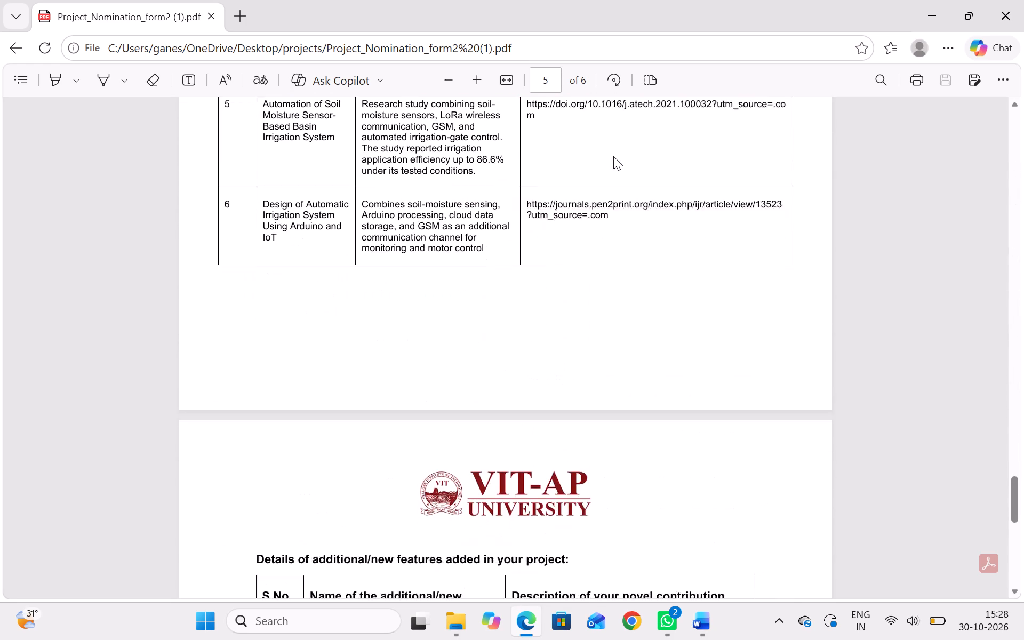
scroll(613, 156, "down", 4)
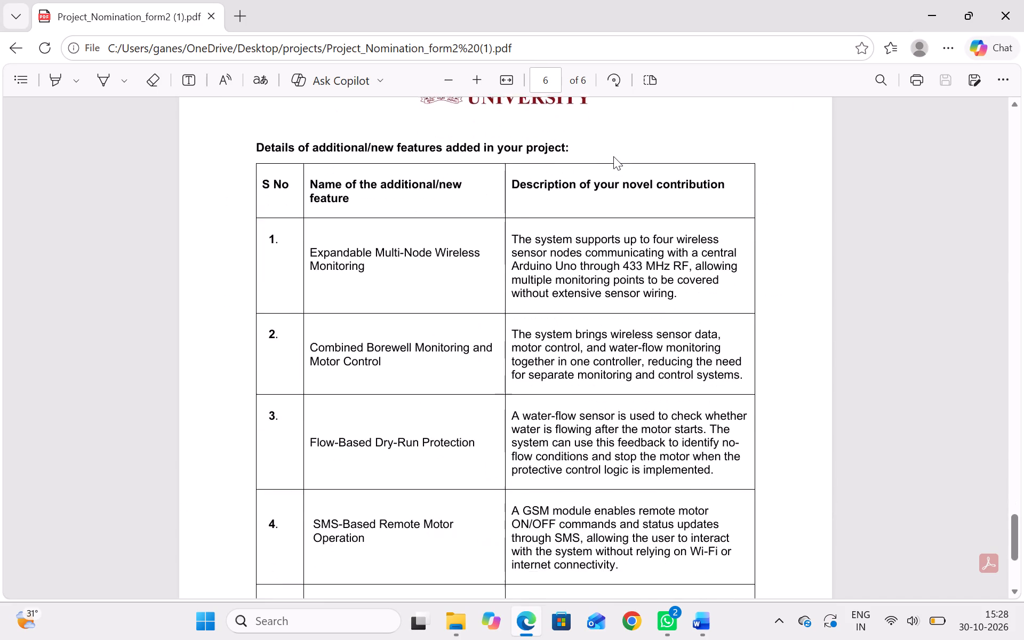
scroll(613, 156, "down", 9)
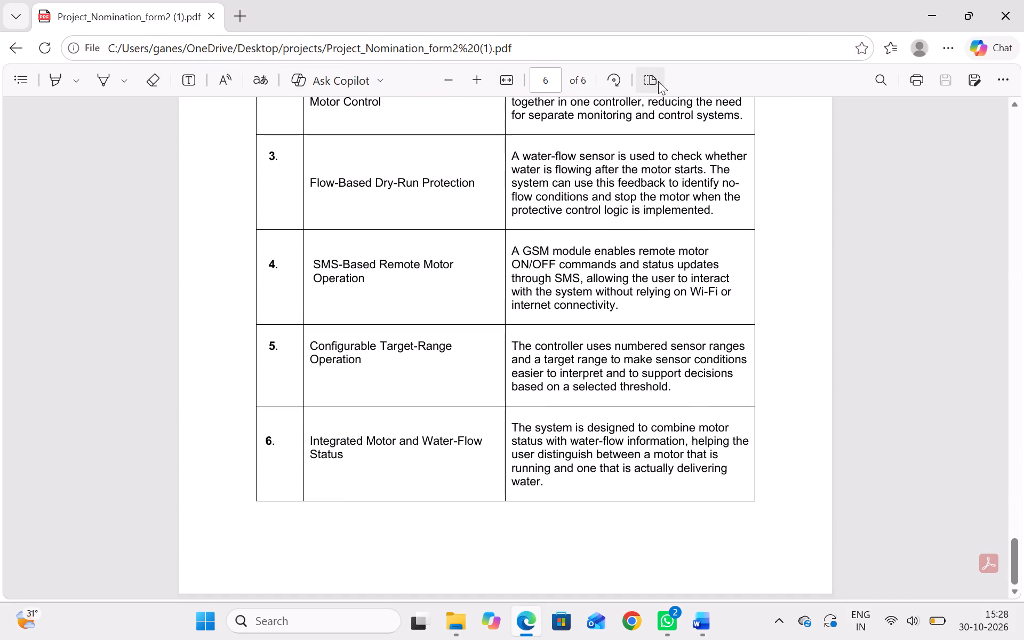
View the PDF in full screen to check the page layout, including the first page and circuit diagram, and return to the normal view.
left_click(1003, 82)
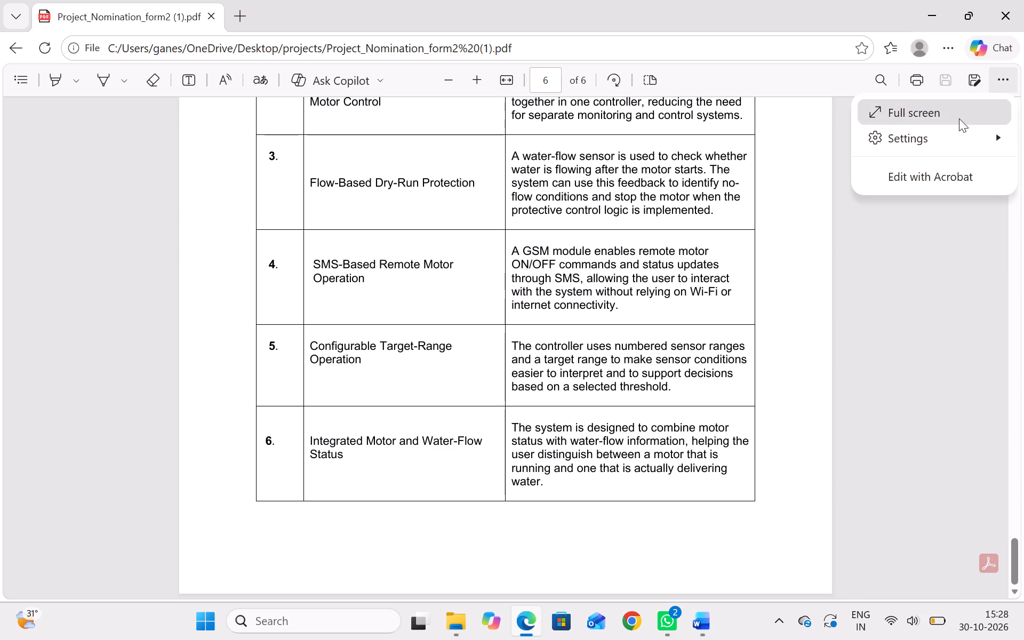
left_click(959, 118)
scroll(577, 257, "up", 6)
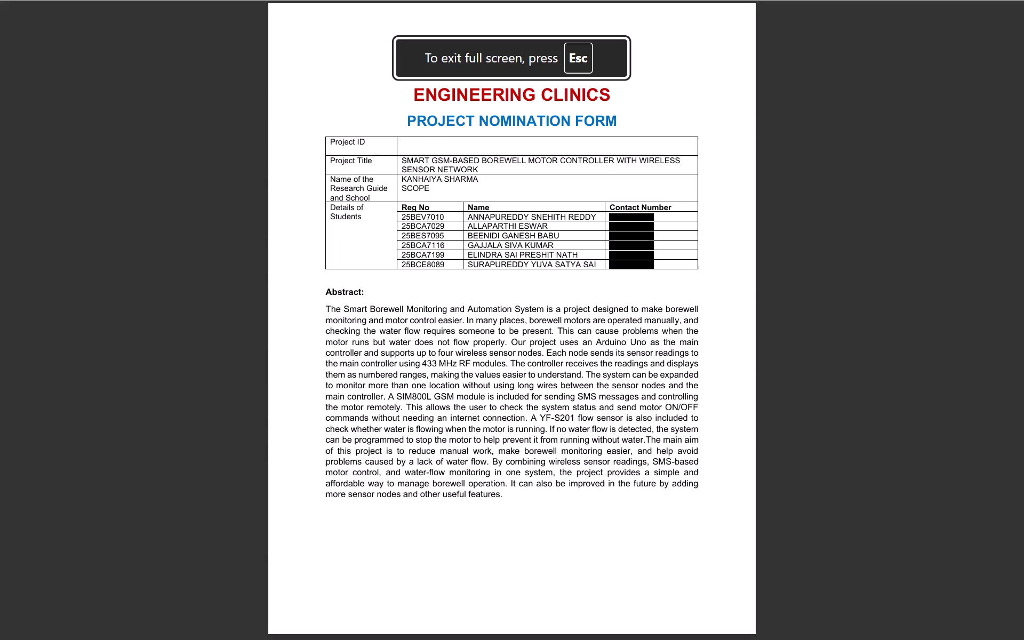
scroll(577, 257, "up", 13)
scroll(577, 257, "down", 8)
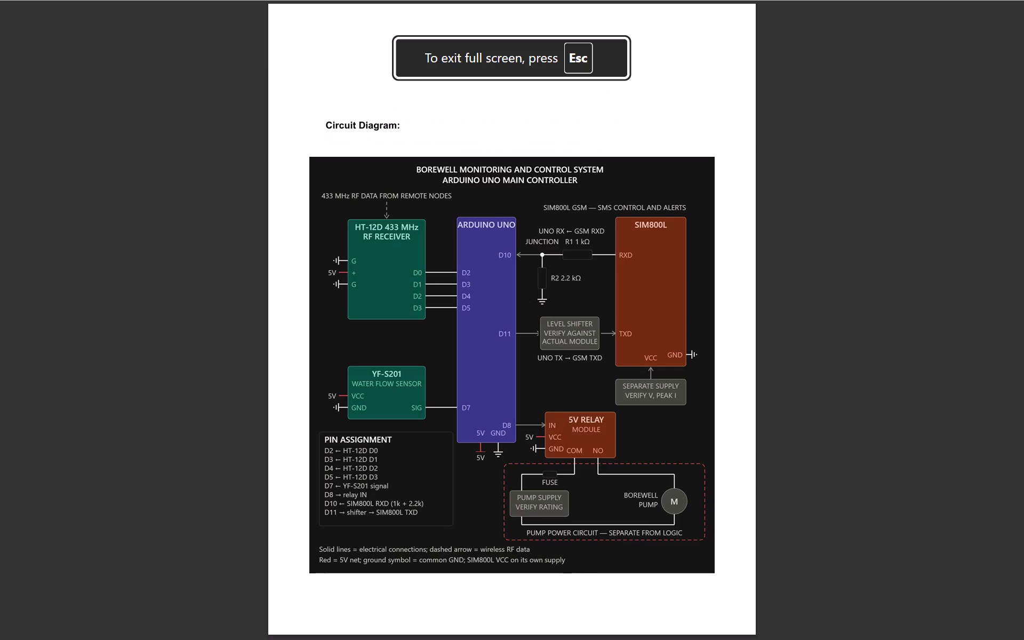
scroll(577, 257, "up", 6)
key("Escape")
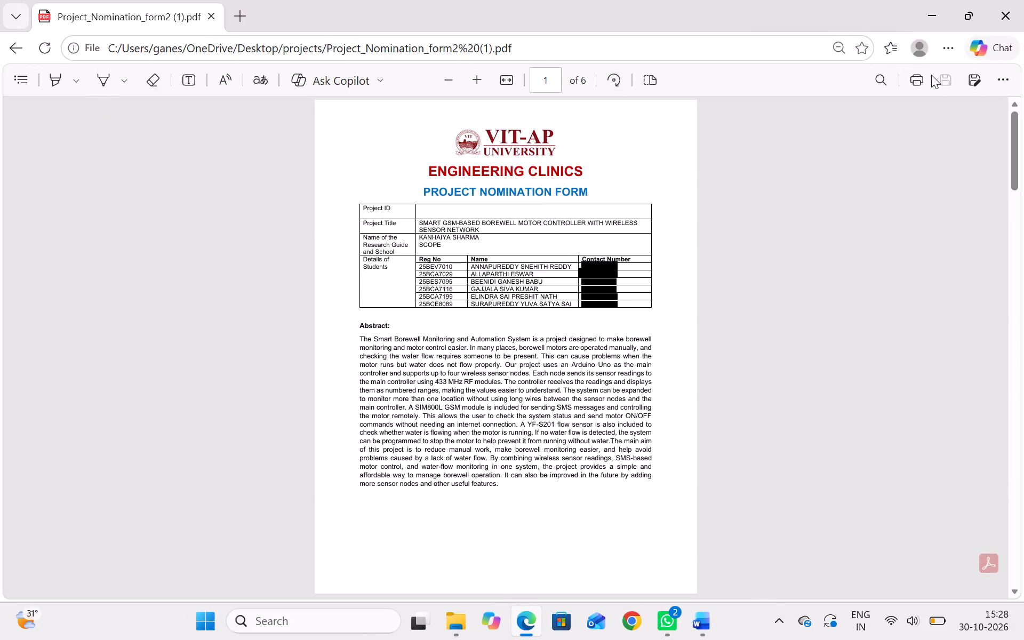
Save a copy of the PDF in the Downloads folder as Project_Nomination_form2 (1).
left_click(980, 77)
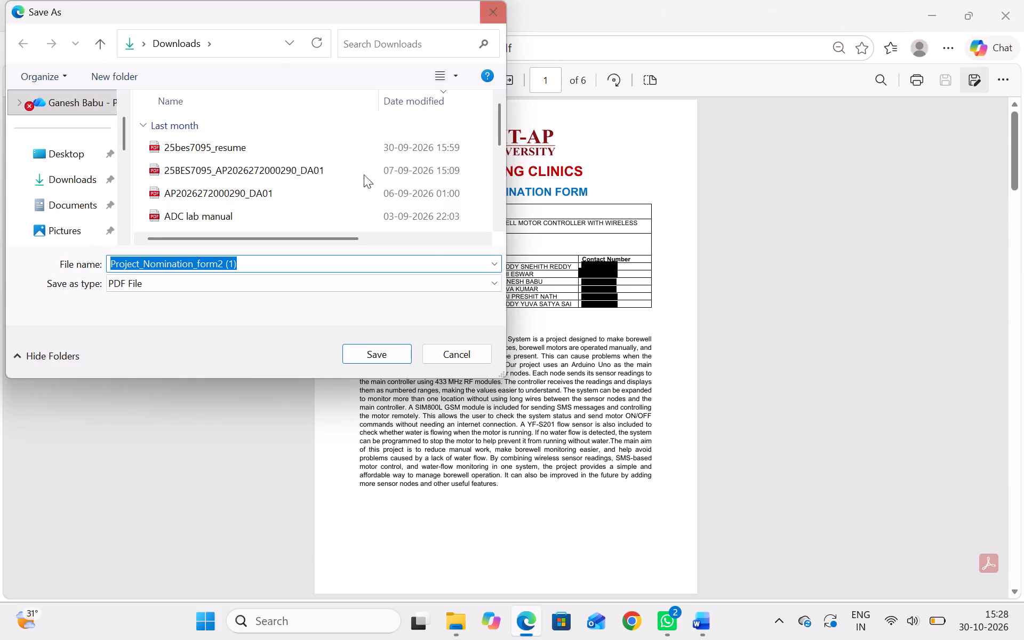
left_click(379, 359)
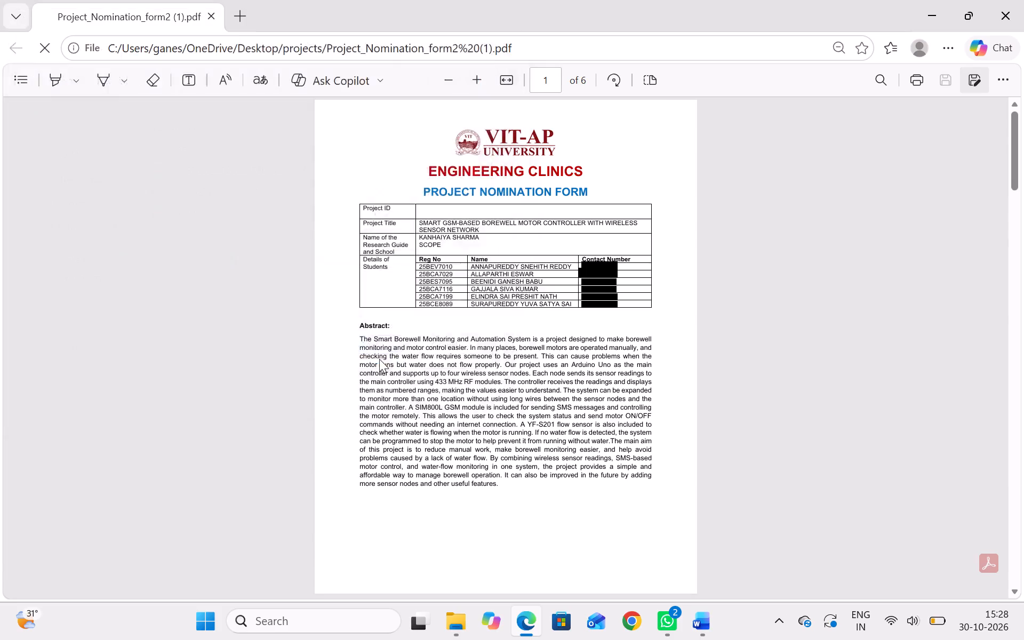
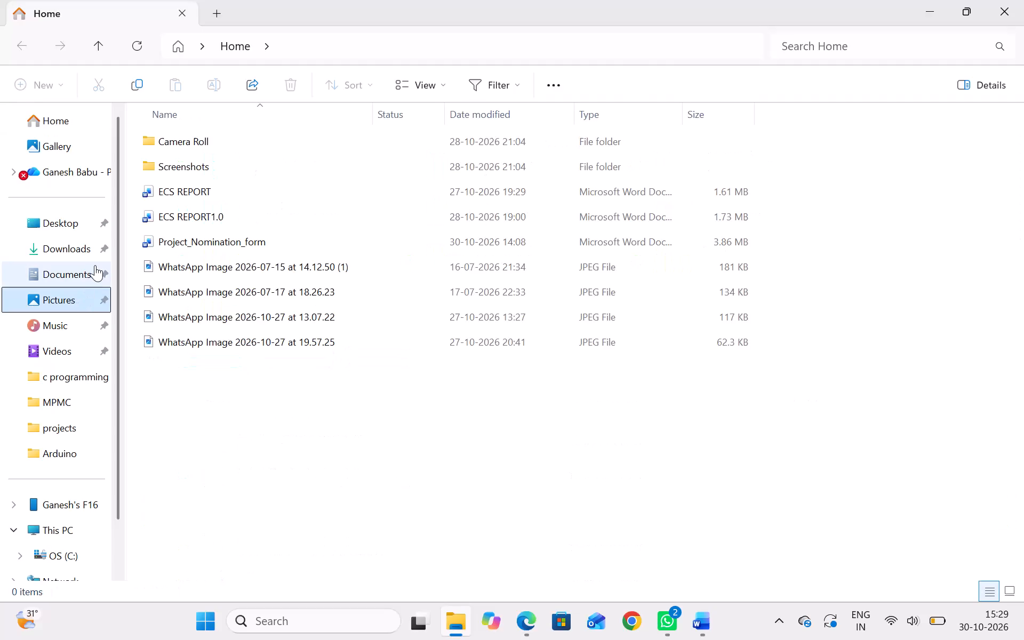
Copy the Project_Nomination_form2 (1) PDF from the projects folder to the clipboard.
left_click(95, 265)
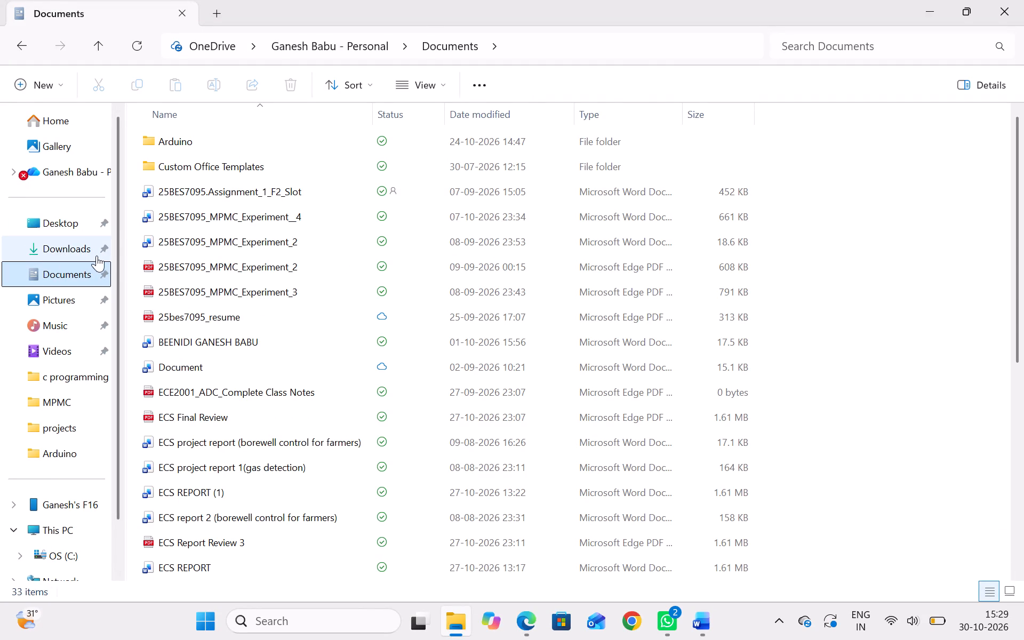
left_click(78, 421)
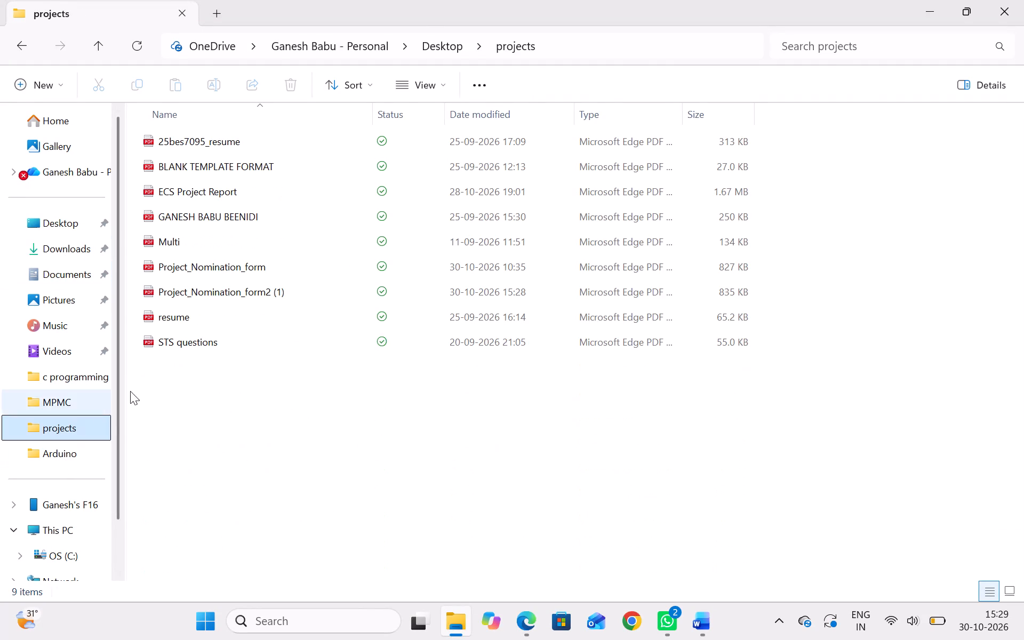
right_click(323, 291)
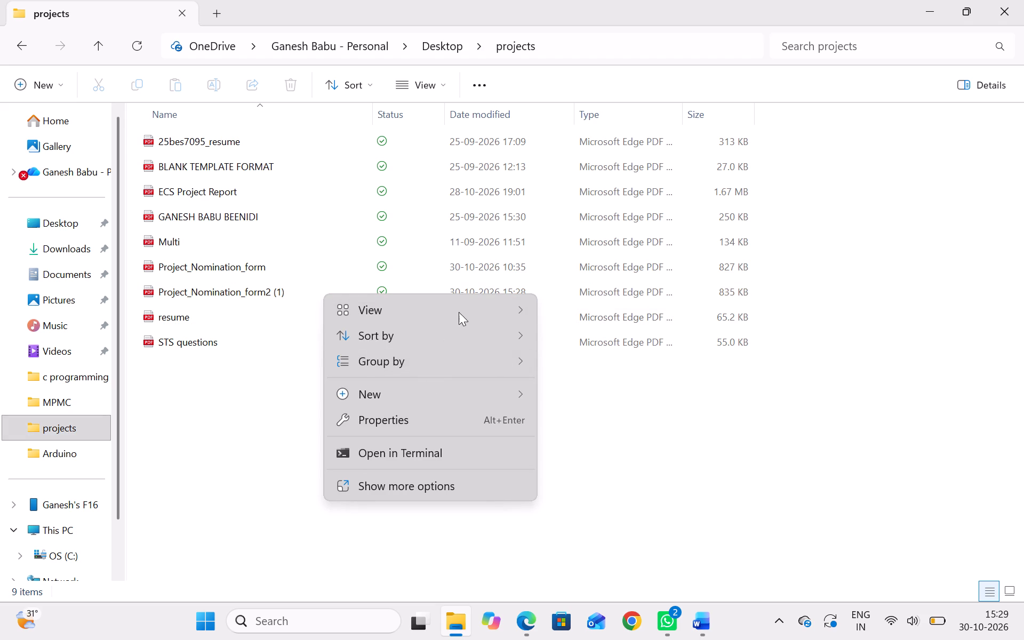
left_click(210, 421)
left_click(259, 293)
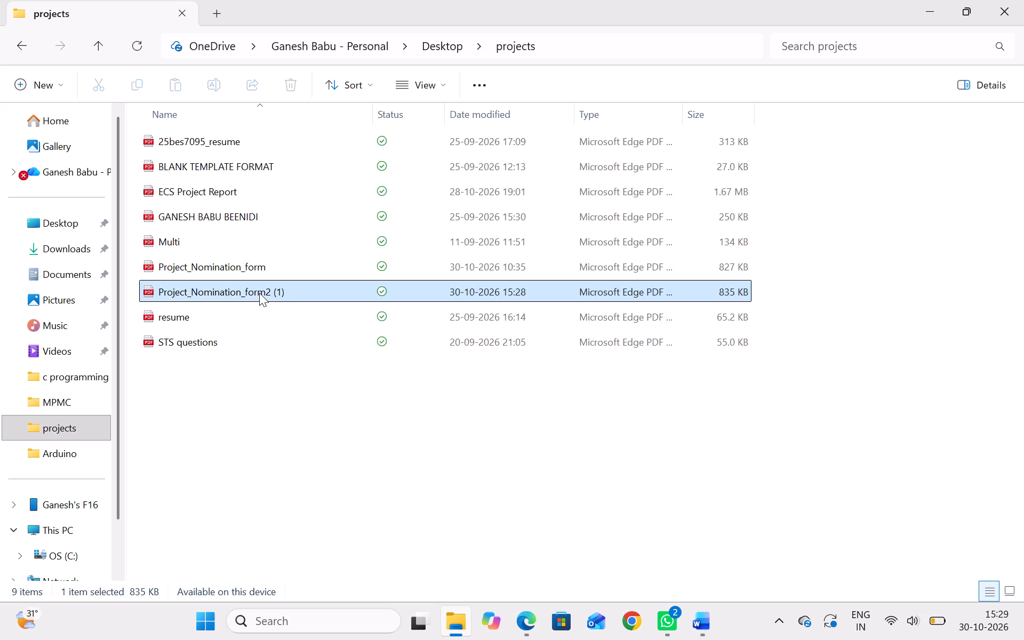
left_click(138, 90)
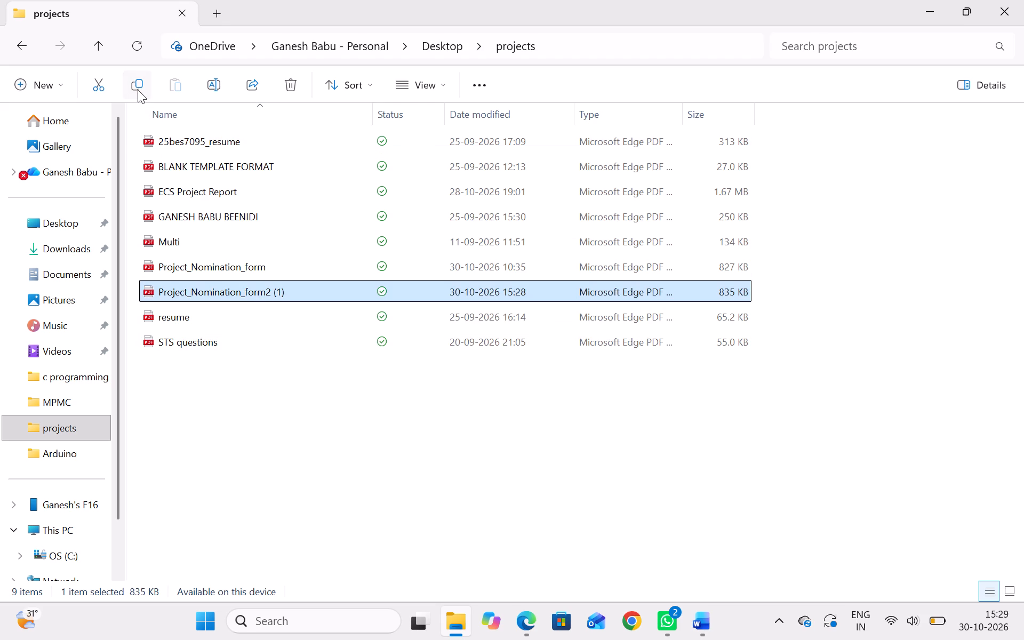
triple_click(138, 90)
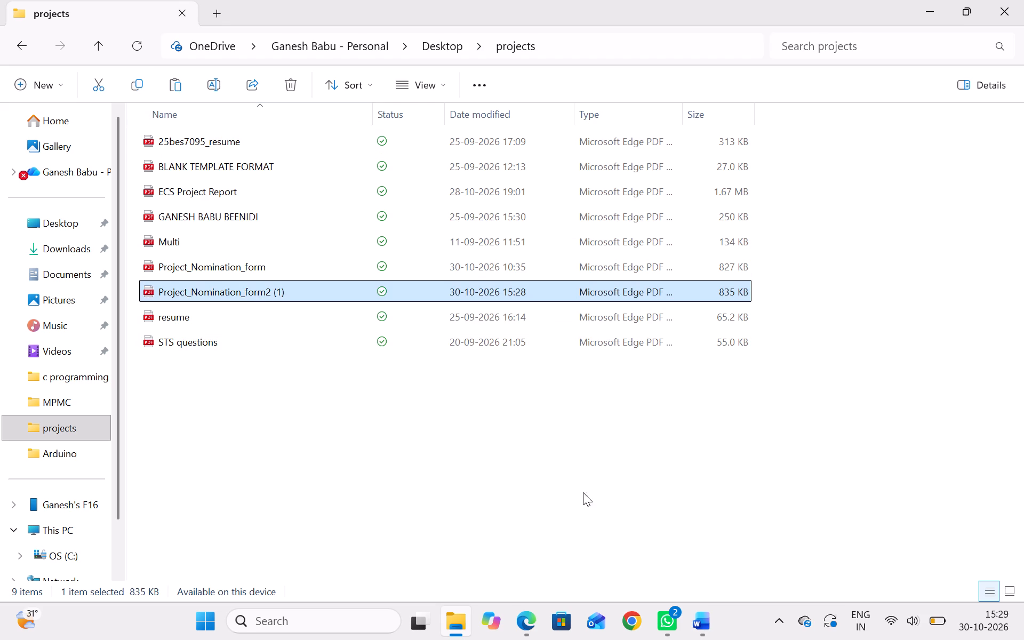